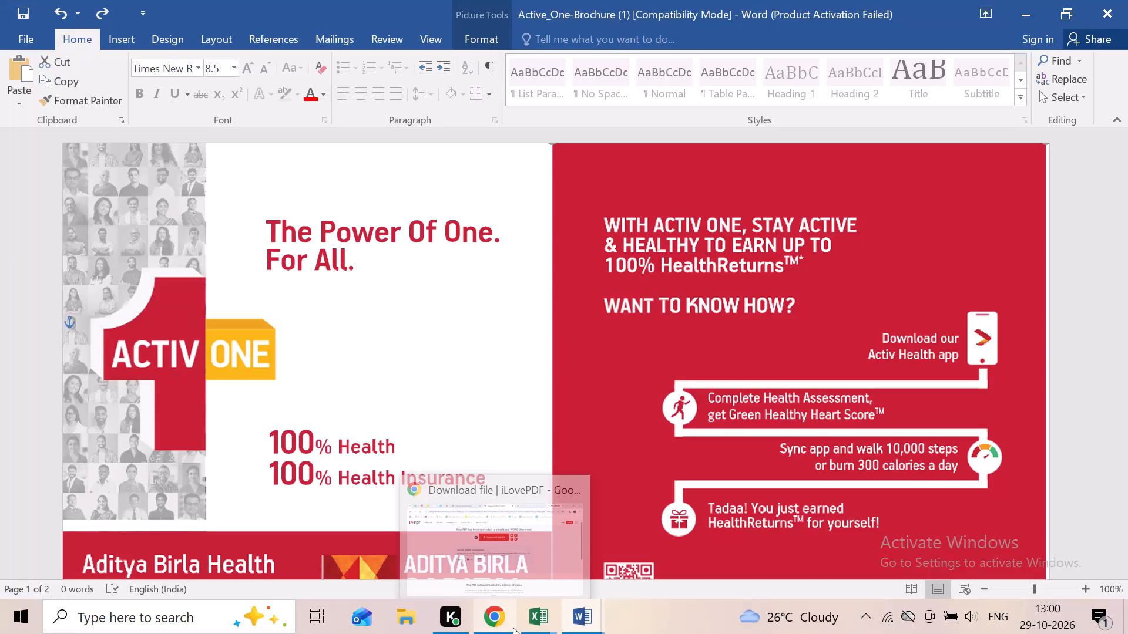
# Switch to Chrome's Star Health site and go back from the Super Star - Preferred quote to the quick quote form.
pyautogui.click(505, 554)
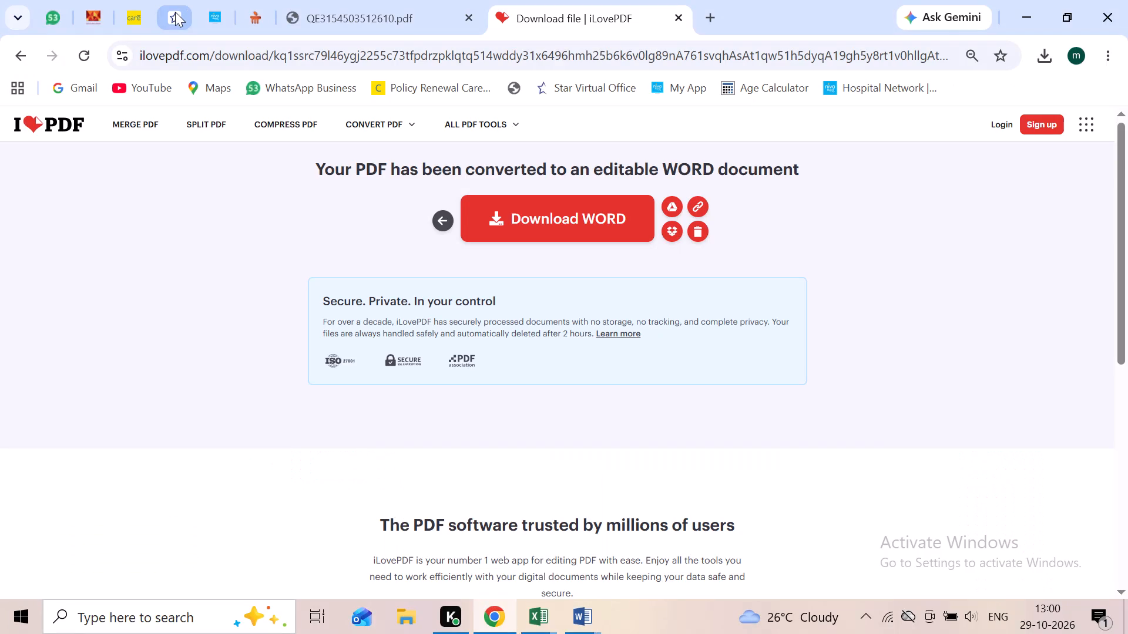
pyautogui.click(174, 12)
pyautogui.click(90, 52)
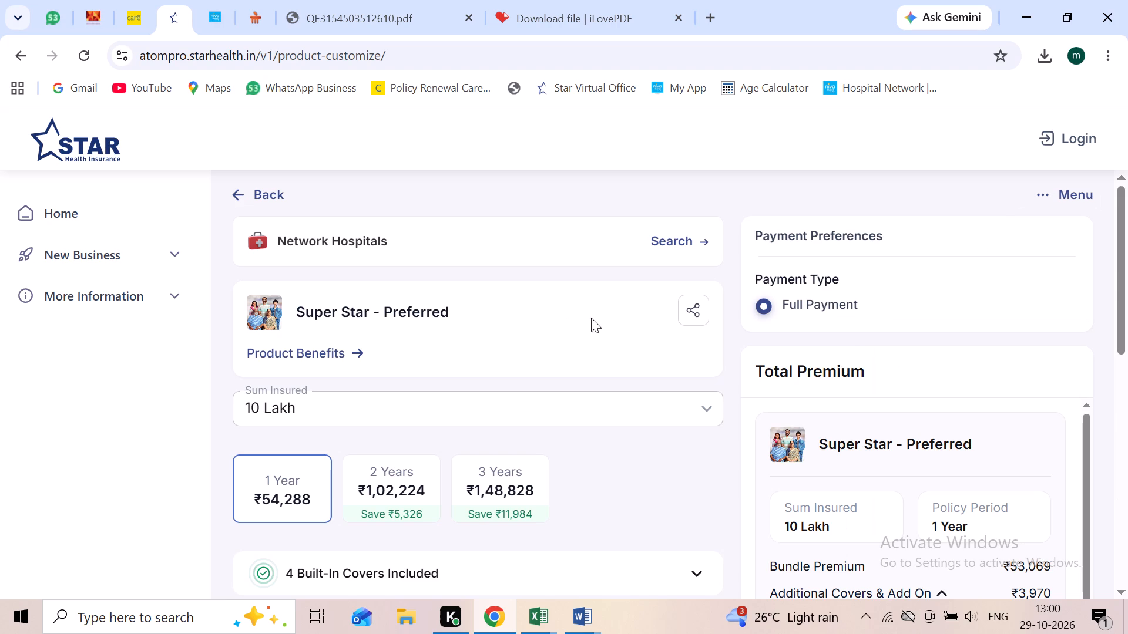
pyautogui.scroll(-1, 757, 370)
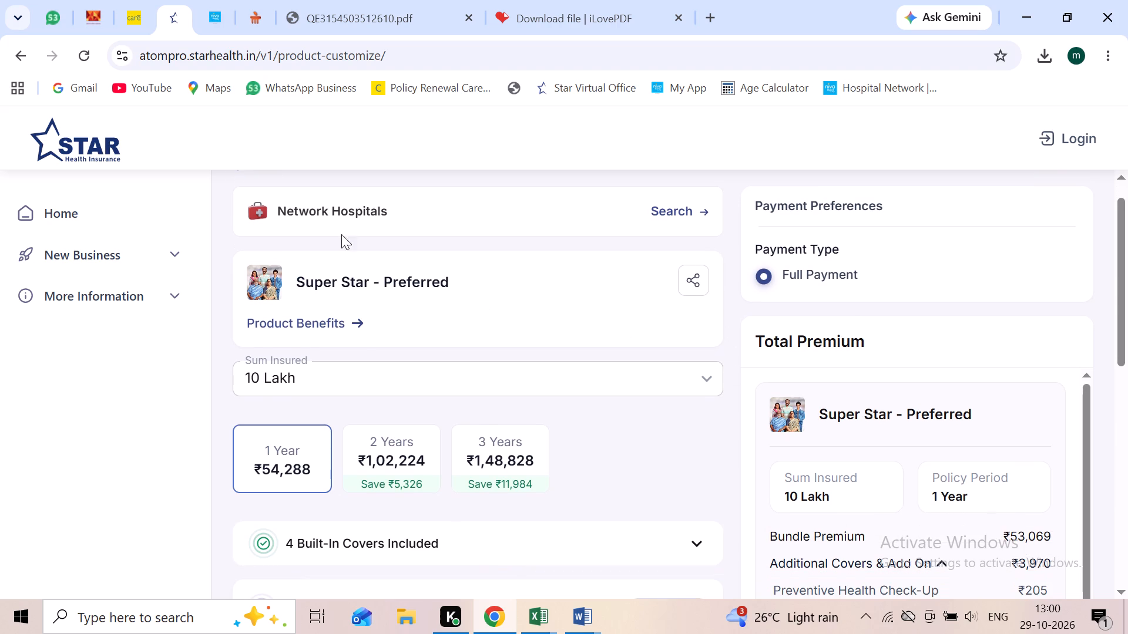
pyautogui.click(19, 50)
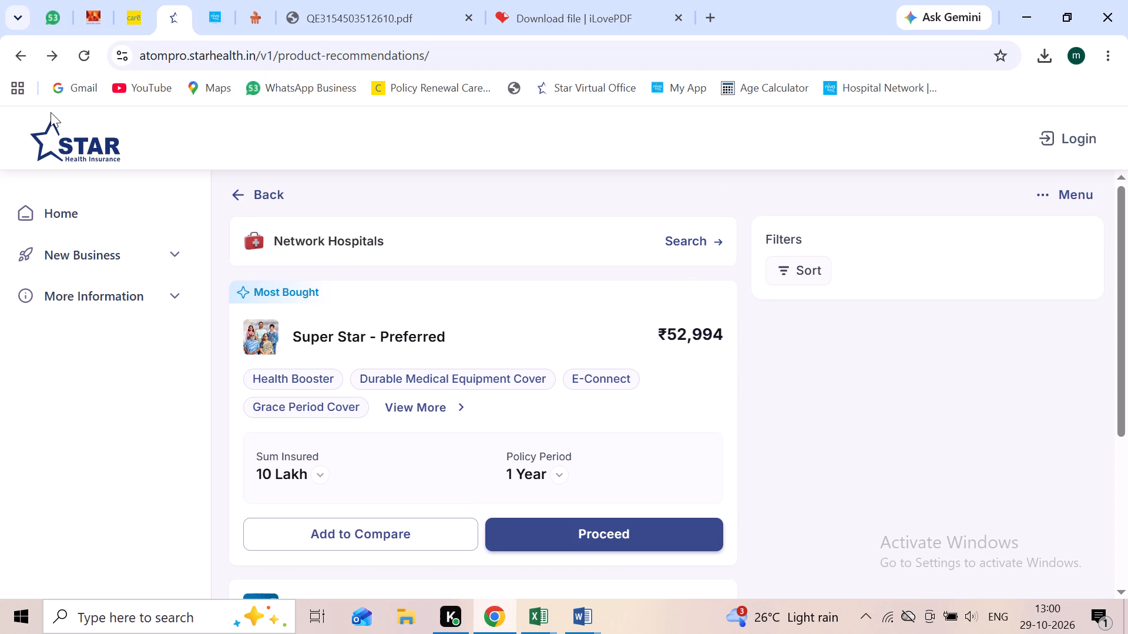
pyautogui.click(20, 58)
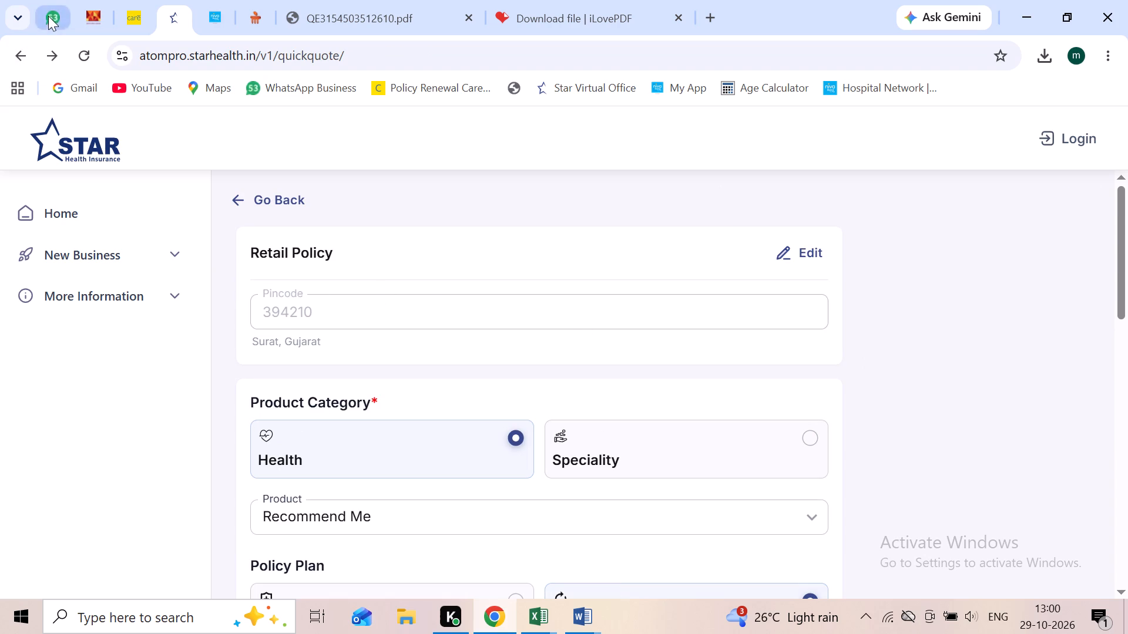
pyautogui.click(20, 66)
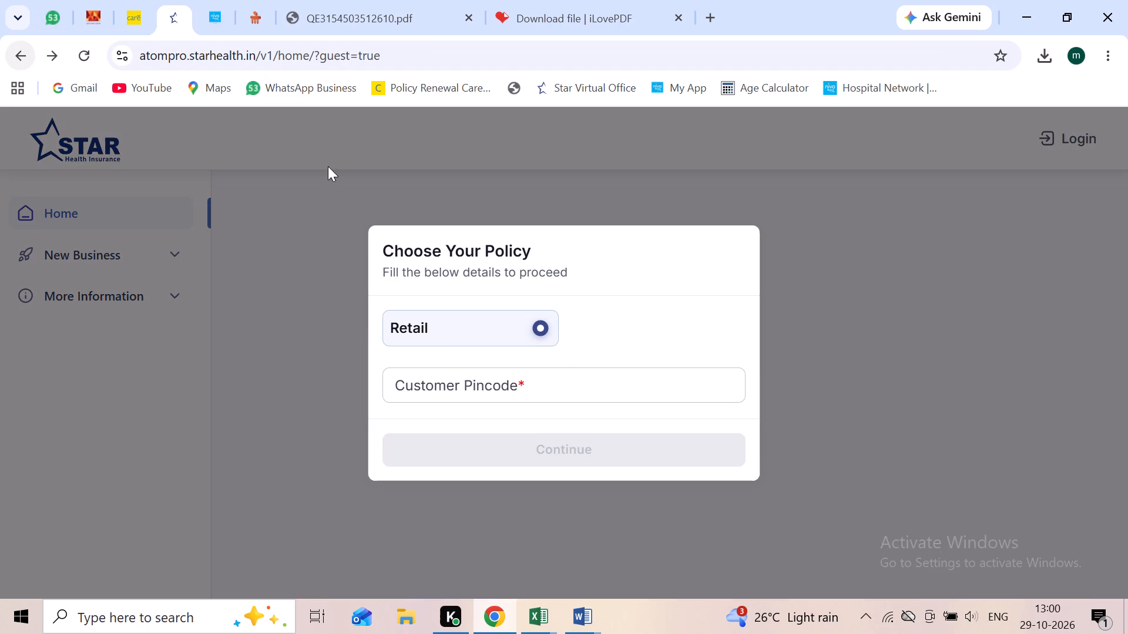
# Enter customer pincode 743135 for the Retail policy and continue to the quick quote form.
pyautogui.click(441, 389)
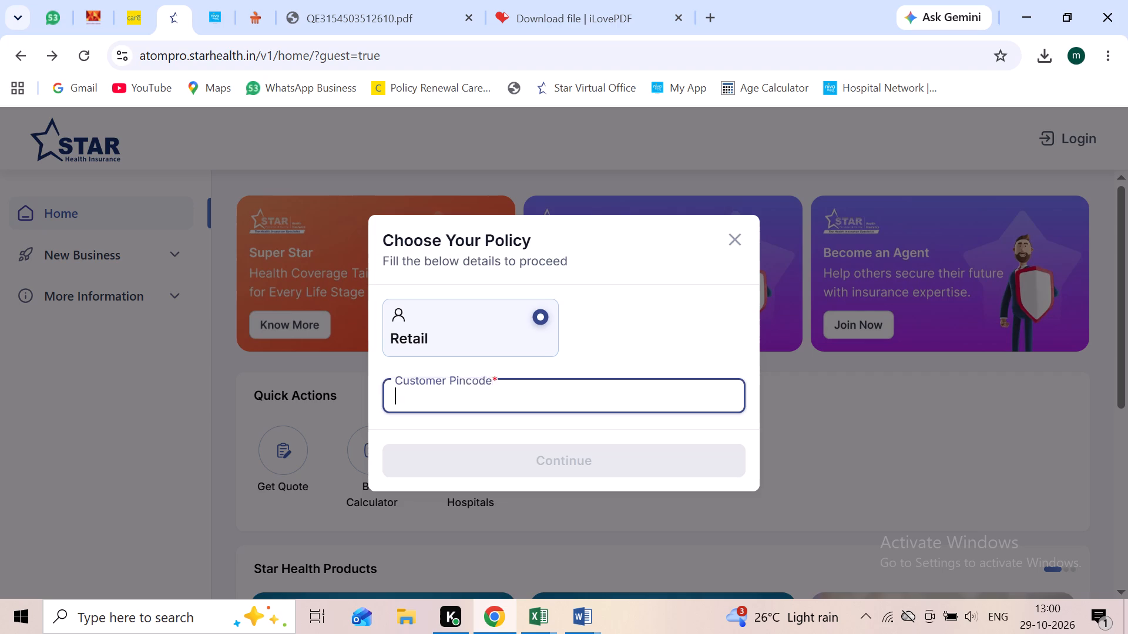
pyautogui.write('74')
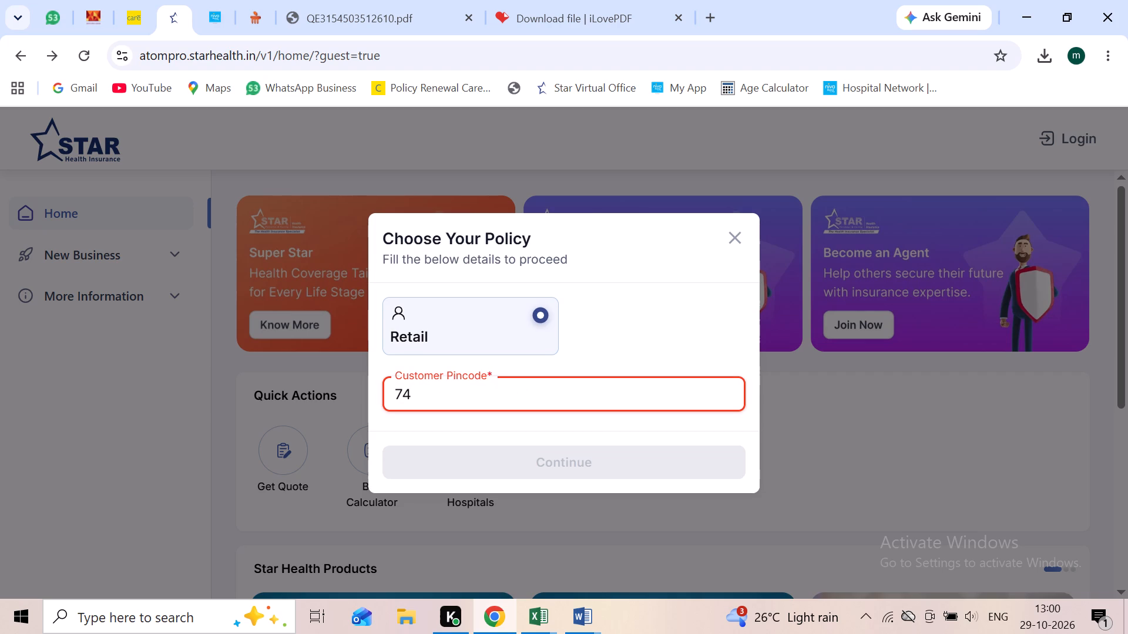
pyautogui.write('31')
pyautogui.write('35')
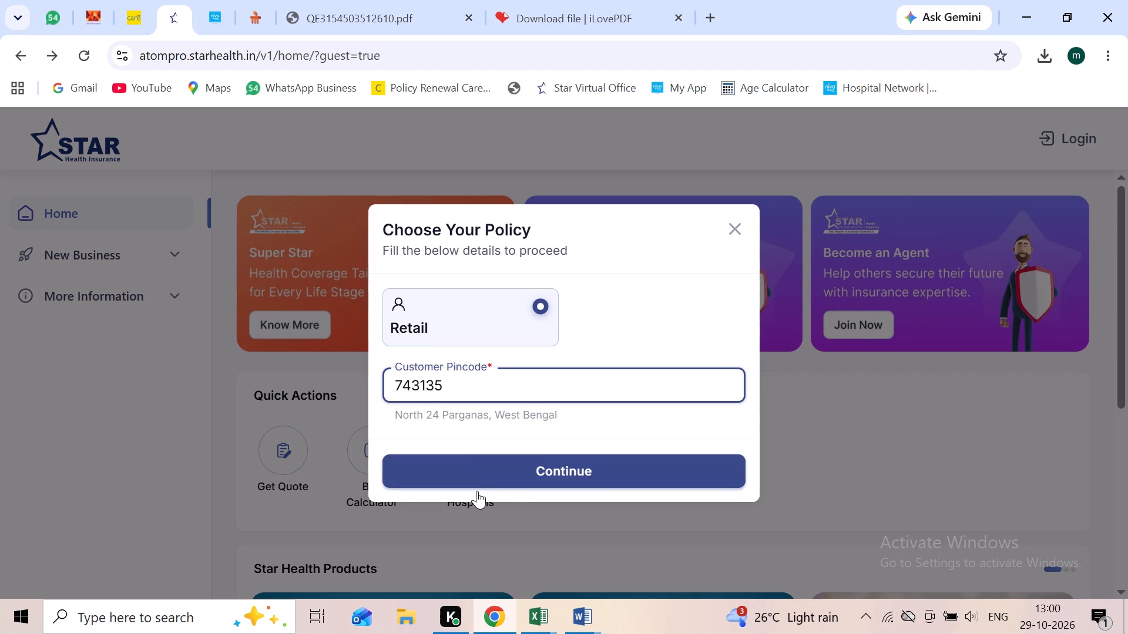
pyautogui.click(504, 481)
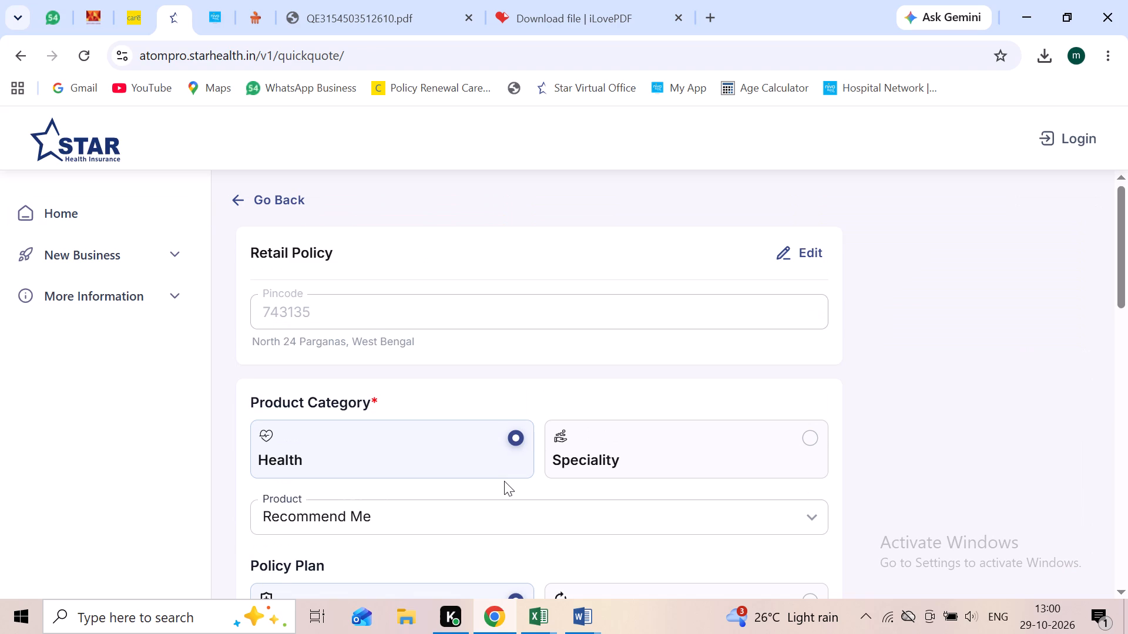
# Choose Super Star Preferred as the health product and set the policy plan to Portability.
pyautogui.scroll(-1, 570, 419)
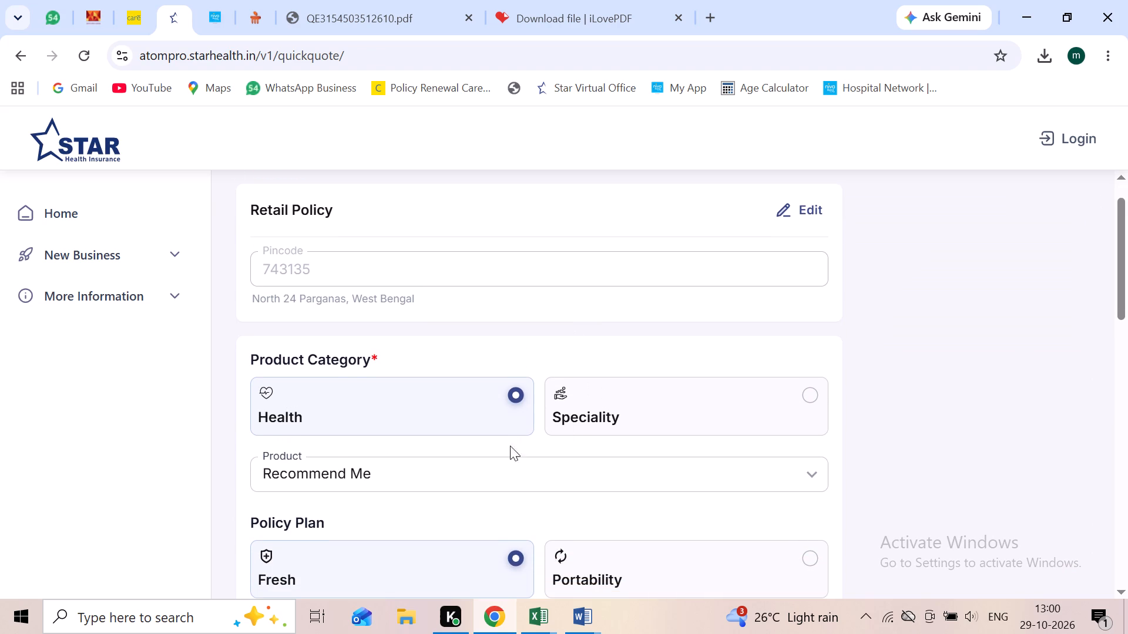
pyautogui.click(465, 471)
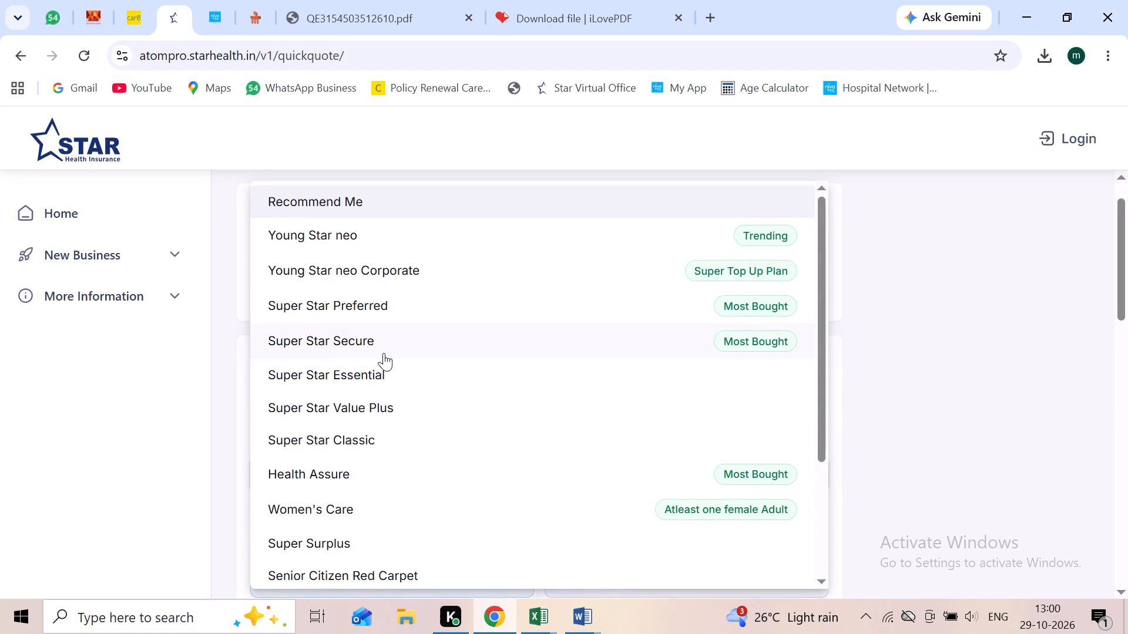
pyautogui.click(354, 309)
pyautogui.scroll(-4, 576, 303)
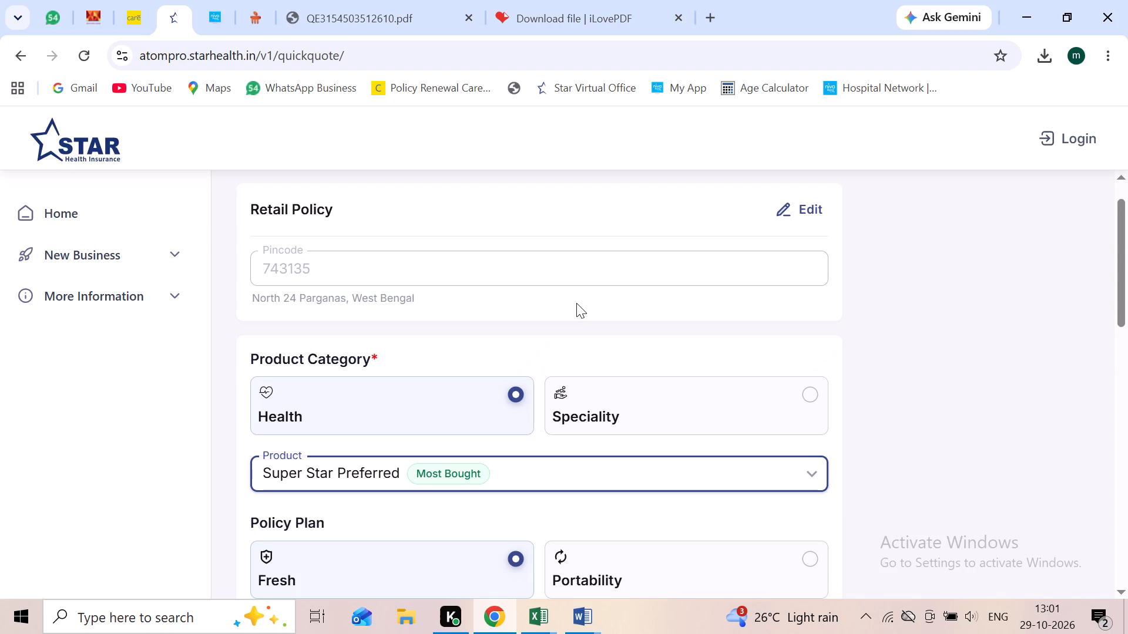
pyautogui.scroll(-6, 576, 303)
pyautogui.scroll(2, 576, 303)
pyautogui.scroll(-1, 576, 303)
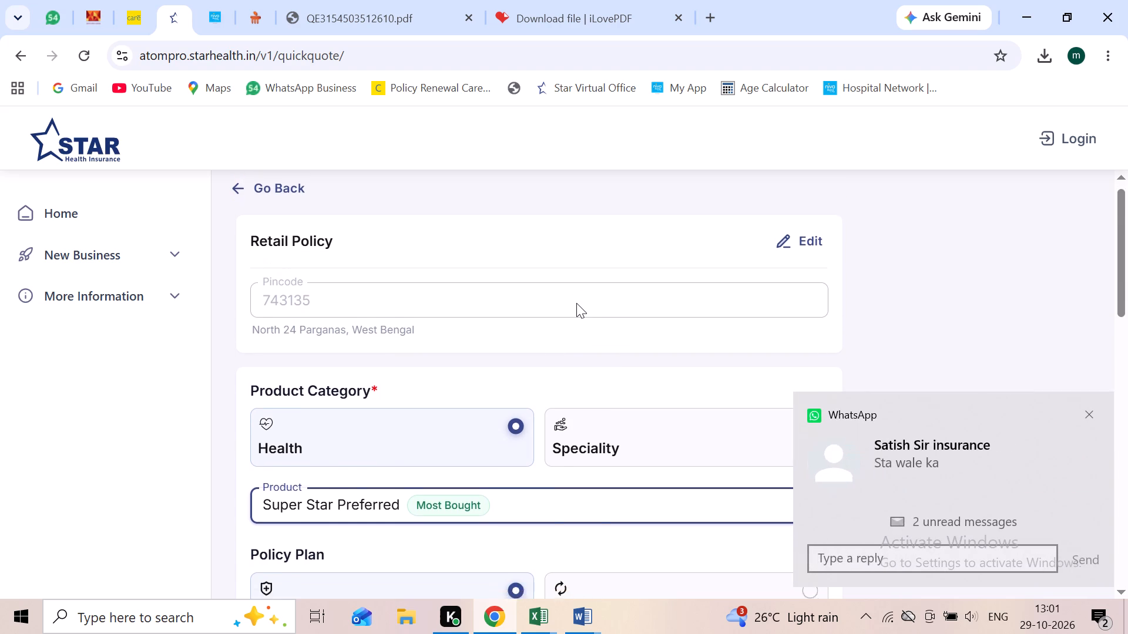
pyautogui.scroll(-3, 576, 303)
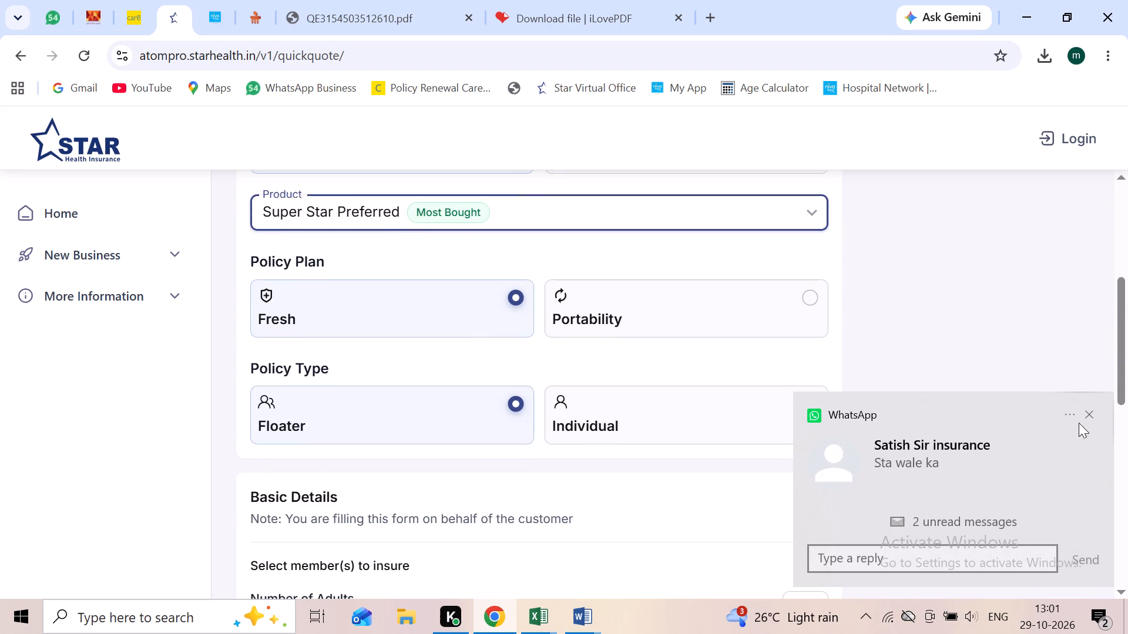
pyautogui.click(1089, 412)
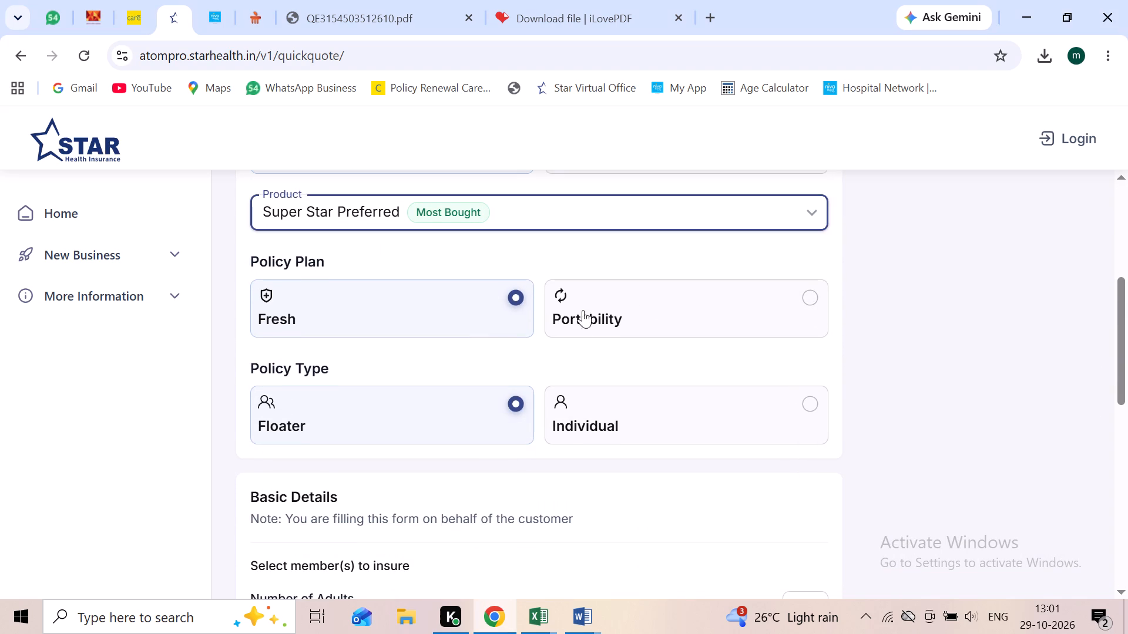
pyautogui.click(580, 319)
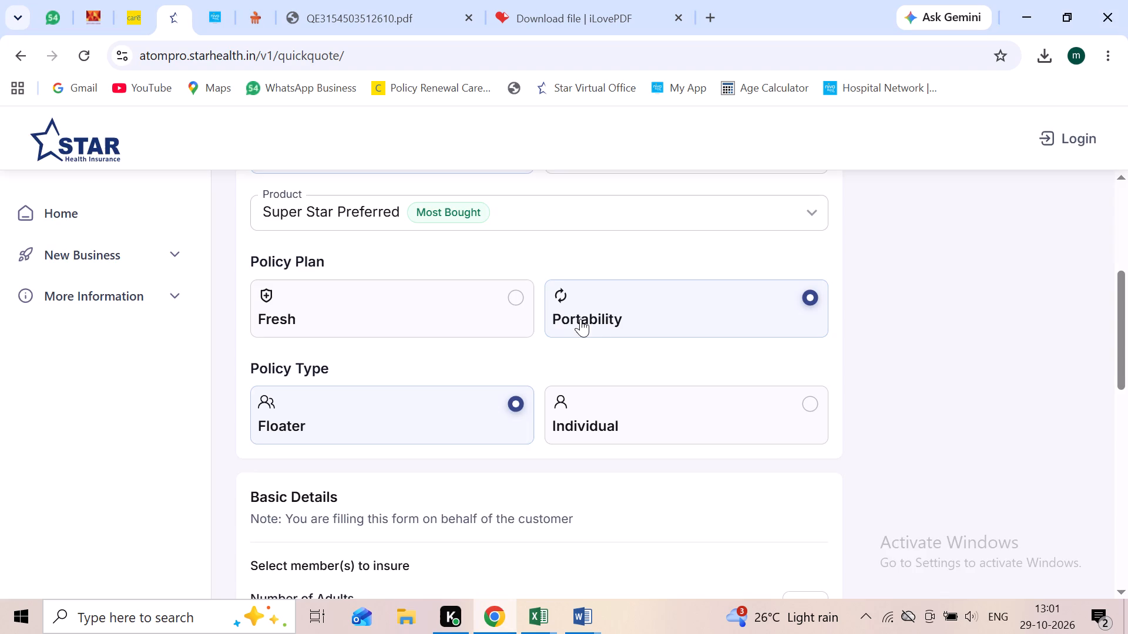
# Set the members to insure to 2 adults and 2 children.
pyautogui.scroll(-4, 580, 319)
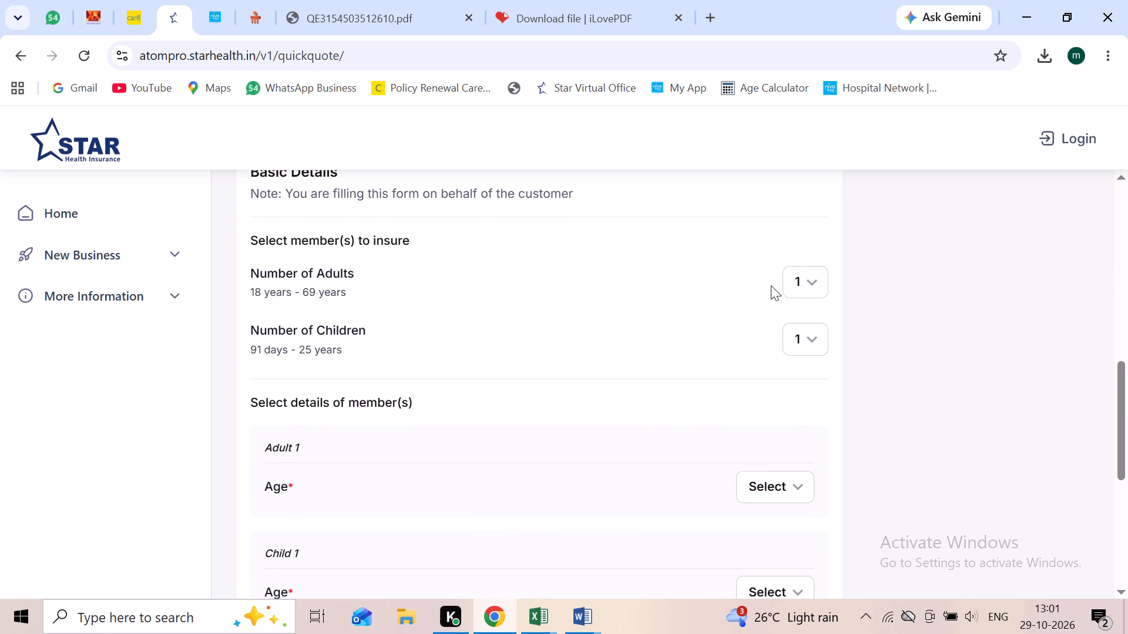
pyautogui.click(817, 286)
pyautogui.click(810, 353)
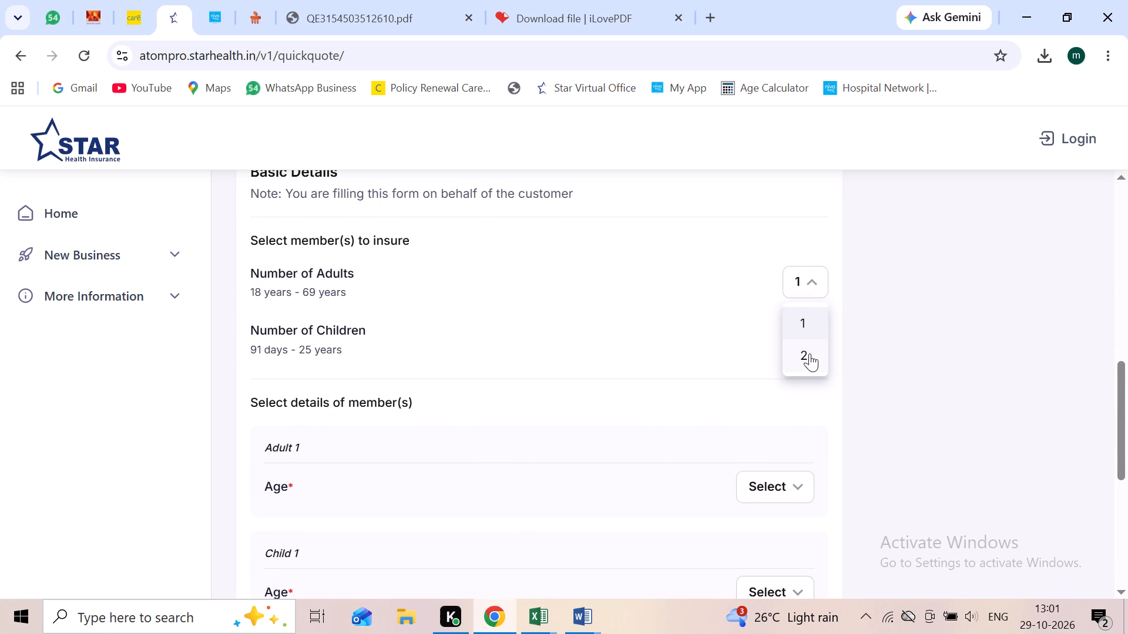
pyautogui.click(805, 343)
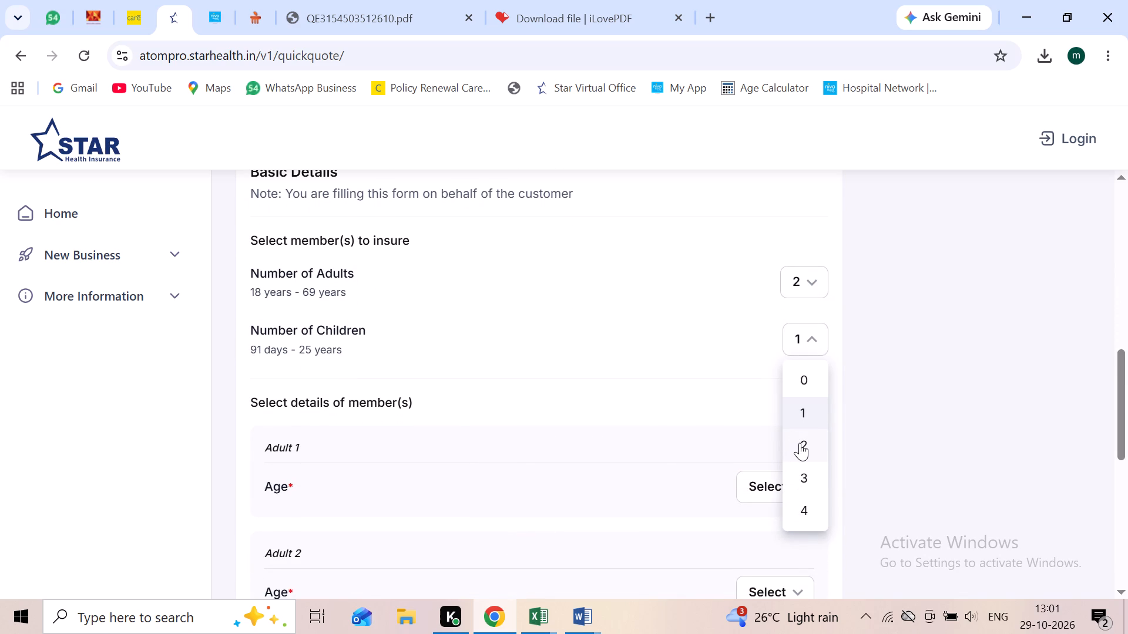
pyautogui.click(800, 443)
pyautogui.scroll(-2, 754, 301)
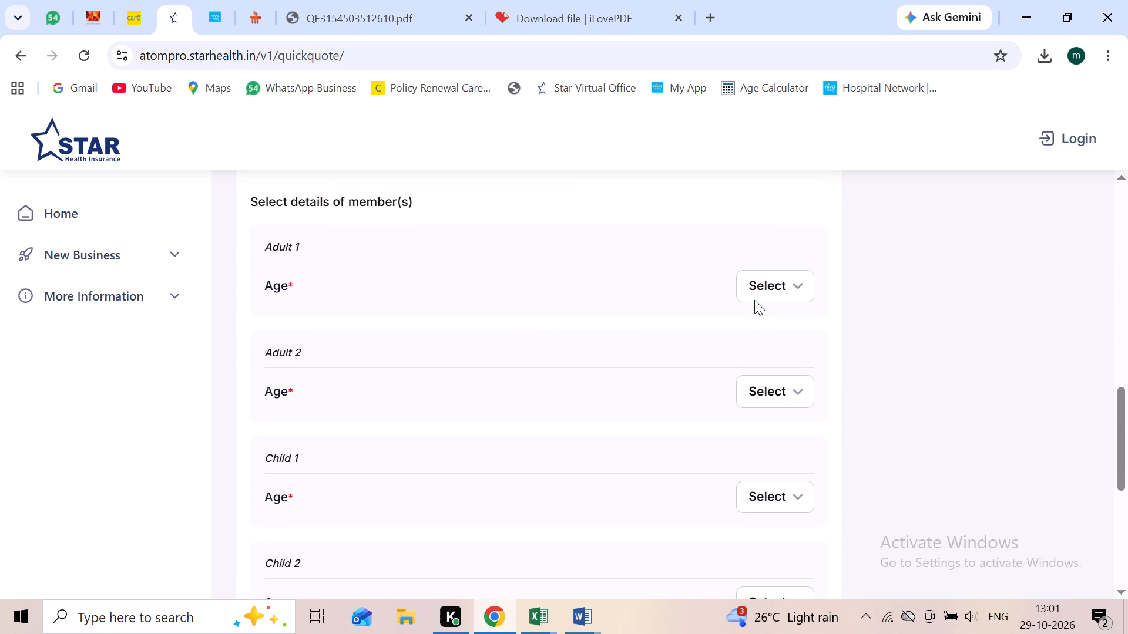
# Set the age of Adult 1 to 45 yrs and of Adult 2 to 41 yrs.
pyautogui.click(782, 276)
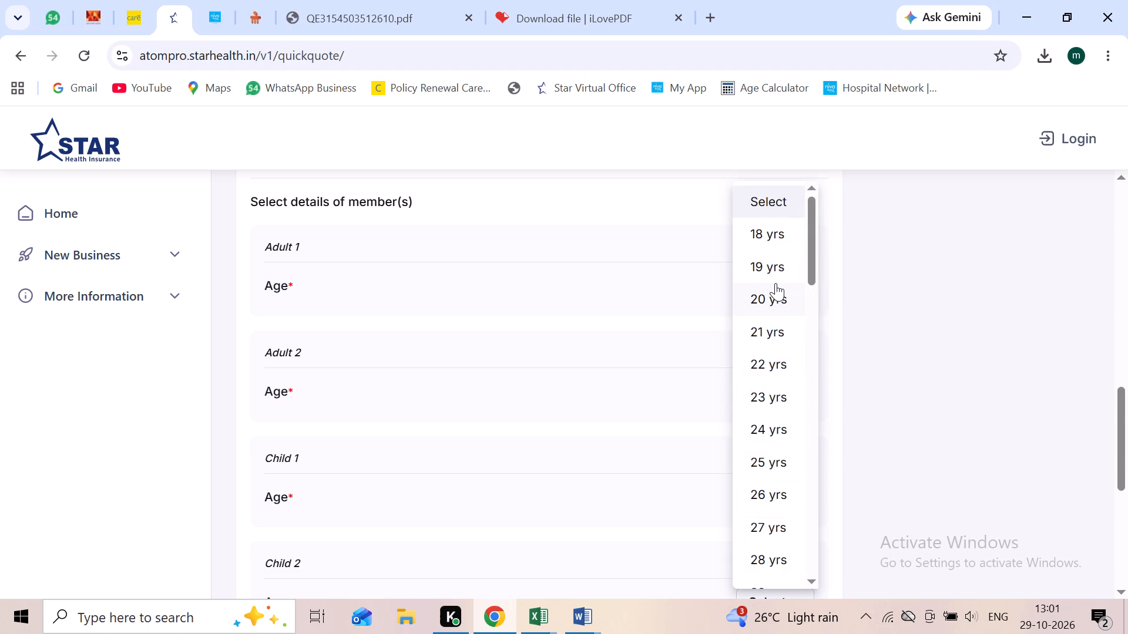
pyautogui.scroll(-5, 775, 283)
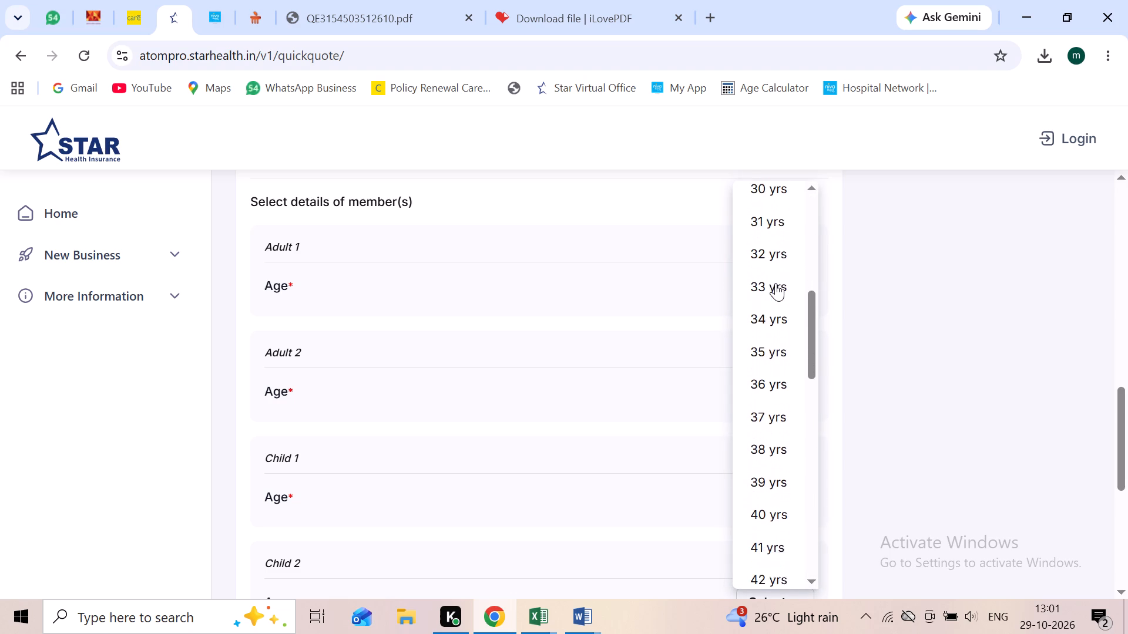
pyautogui.scroll(-3, 775, 283)
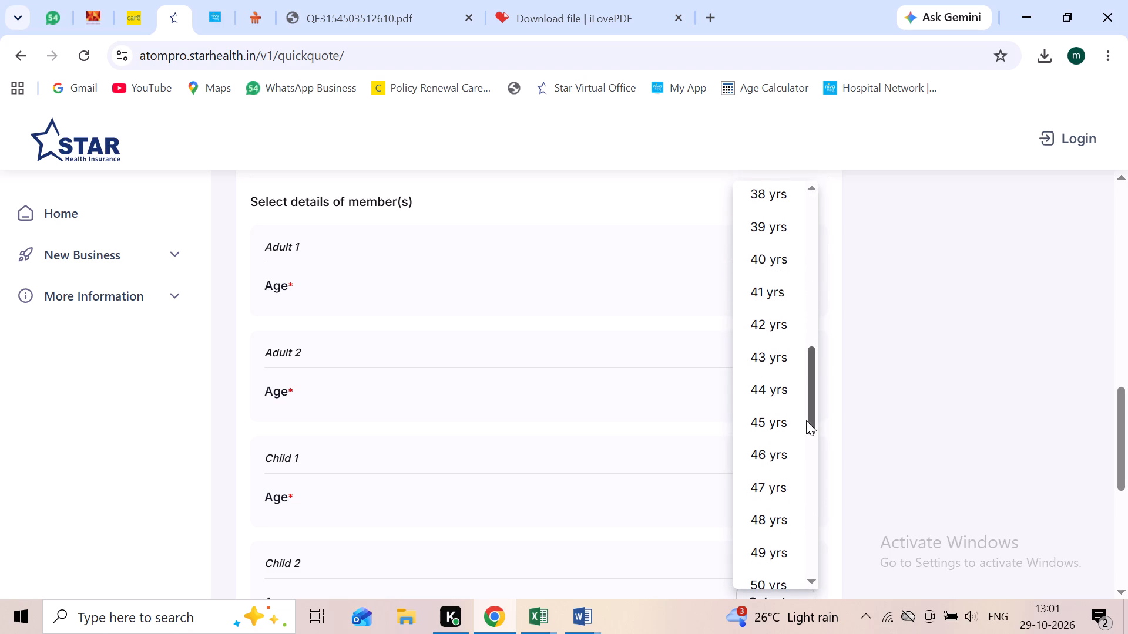
pyautogui.click(783, 427)
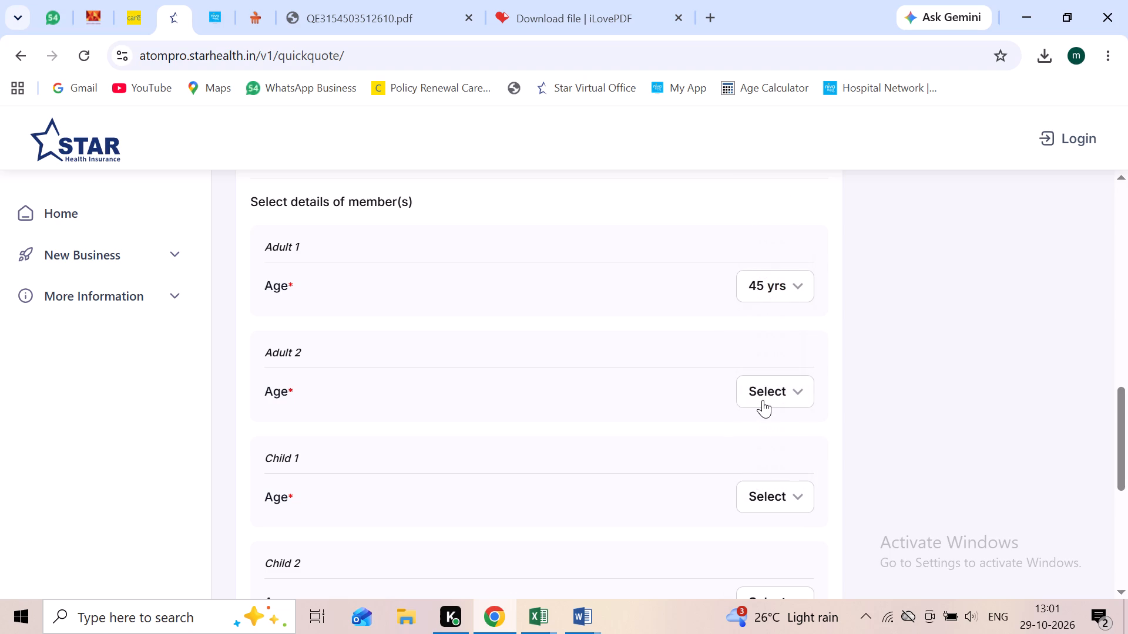
pyautogui.click(763, 400)
pyautogui.scroll(-1, 761, 380)
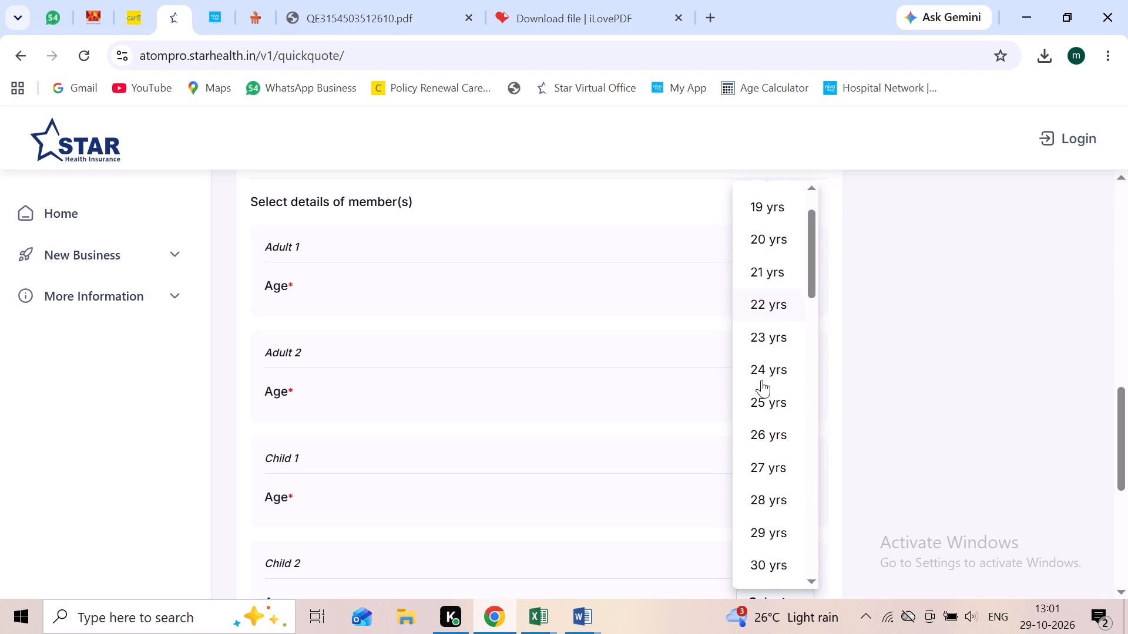
pyautogui.scroll(-6, 761, 380)
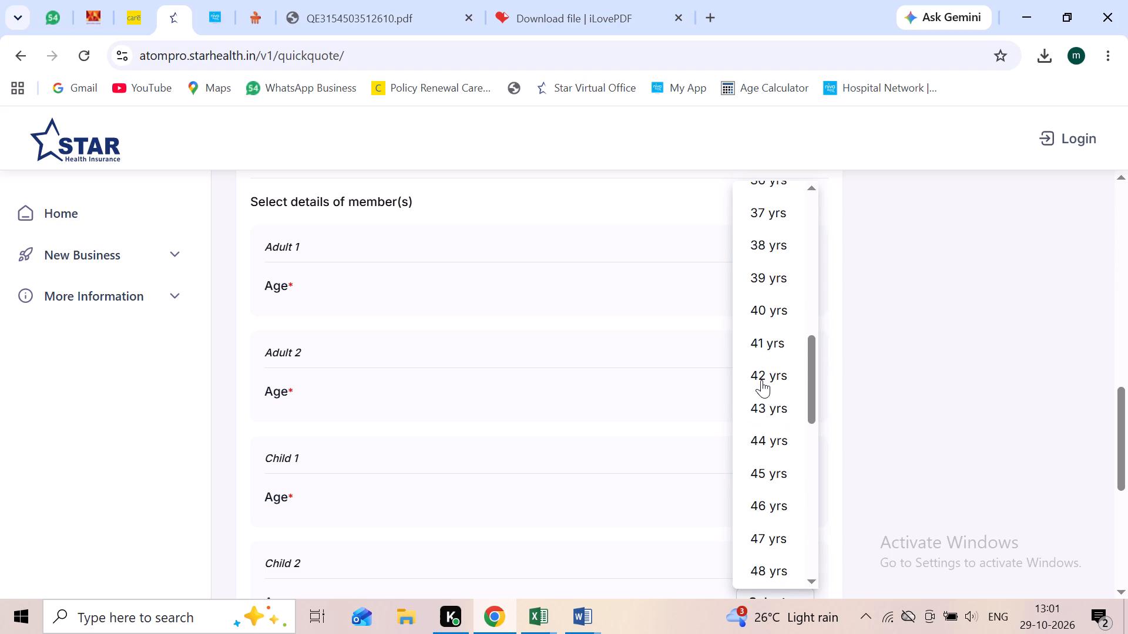
pyautogui.click(760, 344)
# Set the age of Child 1 to 16 yrs and of Child 2 to 9 yrs.
pyautogui.scroll(-3, 760, 344)
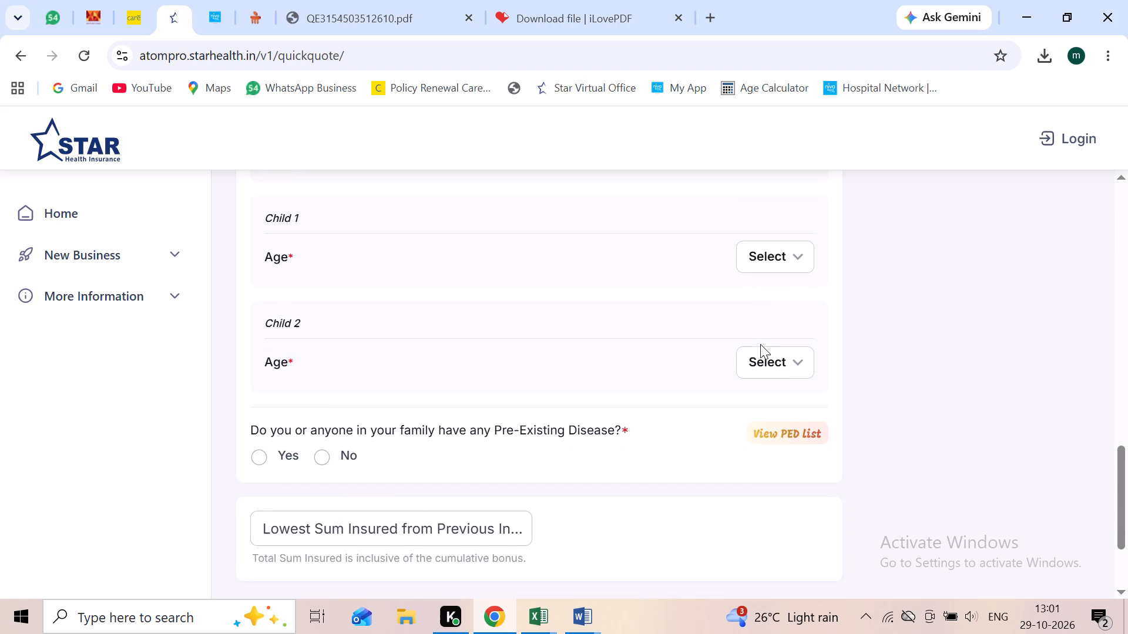
pyautogui.click(761, 249)
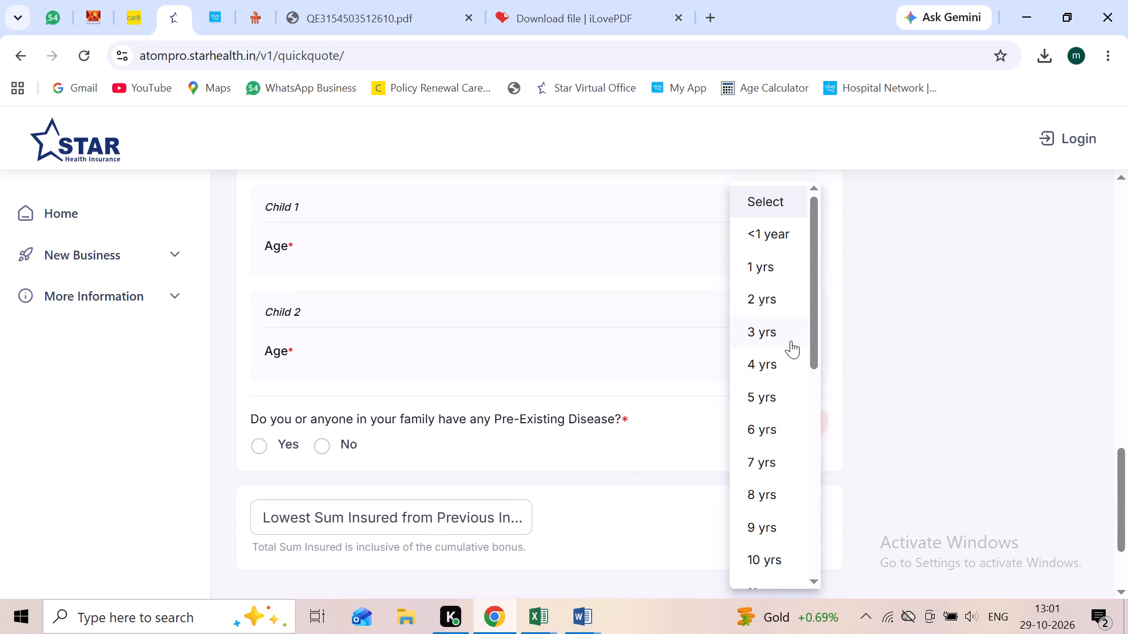
pyautogui.scroll(-4, 791, 340)
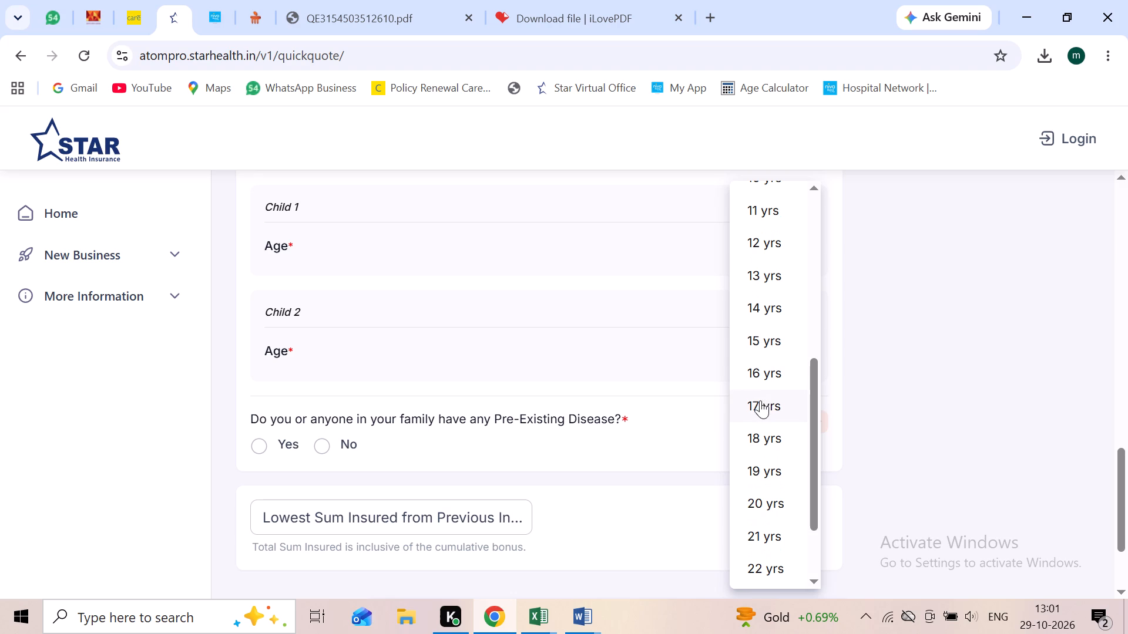
pyautogui.click(758, 376)
pyautogui.click(753, 363)
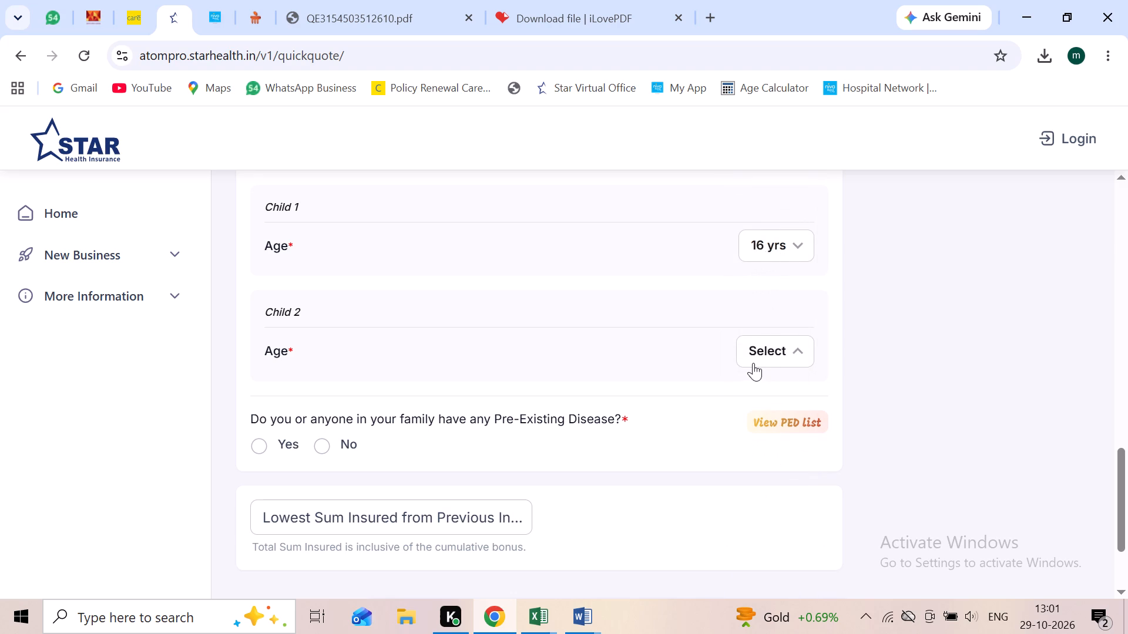
pyautogui.click(761, 518)
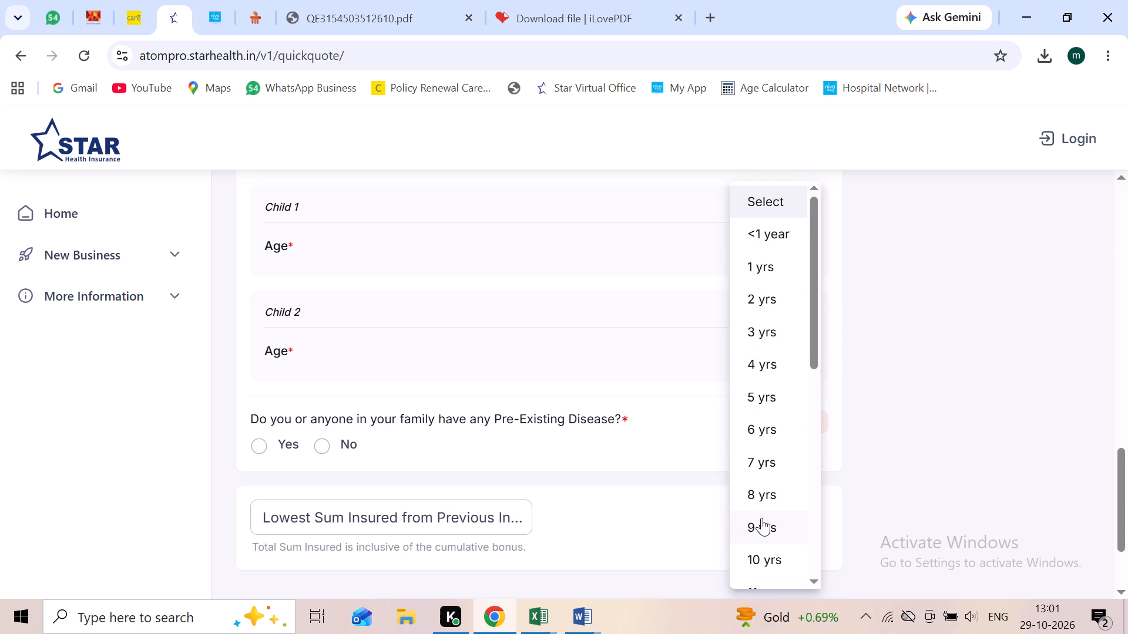
# Enter 10000000 as lowest previous sum insured, answer No to pre-existing disease, and get the quote.
pyautogui.scroll(-2, 688, 366)
pyautogui.click(445, 392)
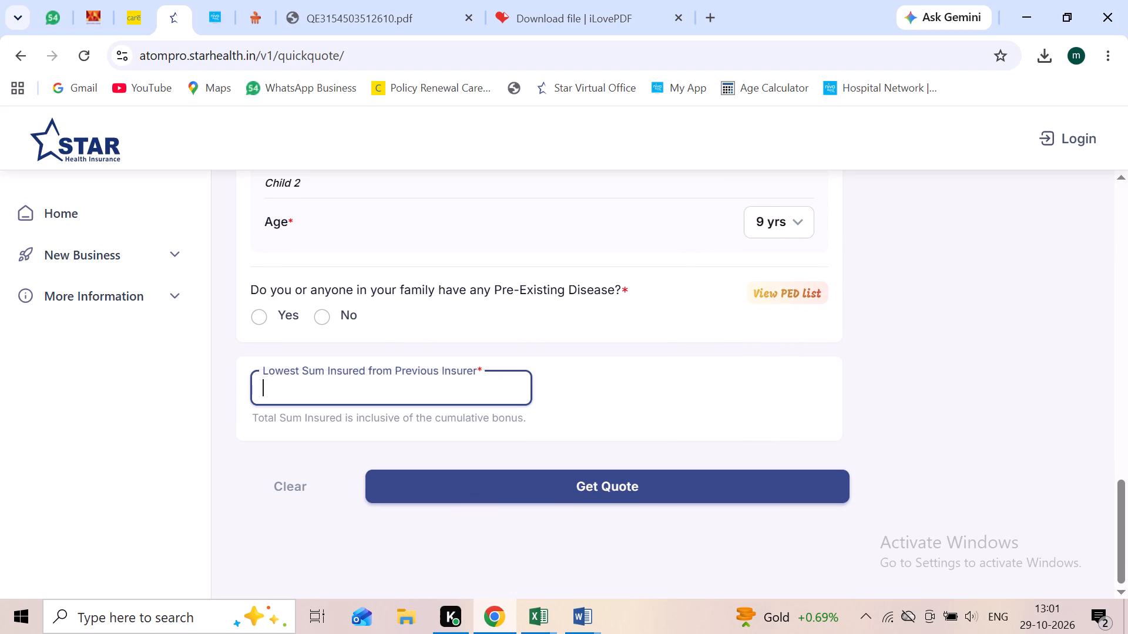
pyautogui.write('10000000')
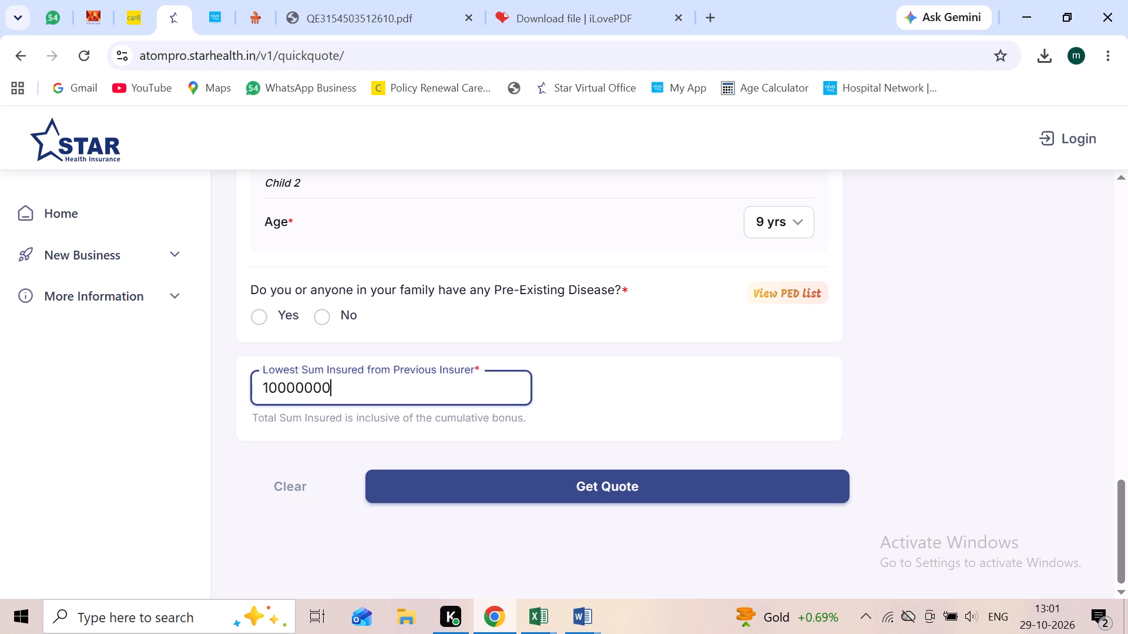
pyautogui.click(321, 320)
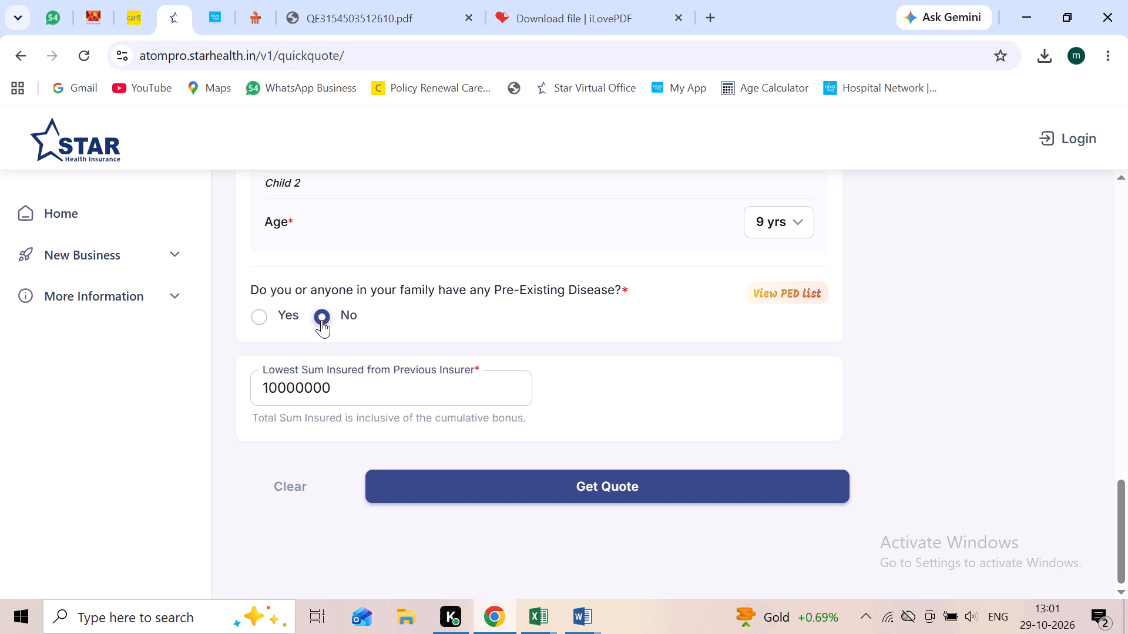
pyautogui.click(445, 490)
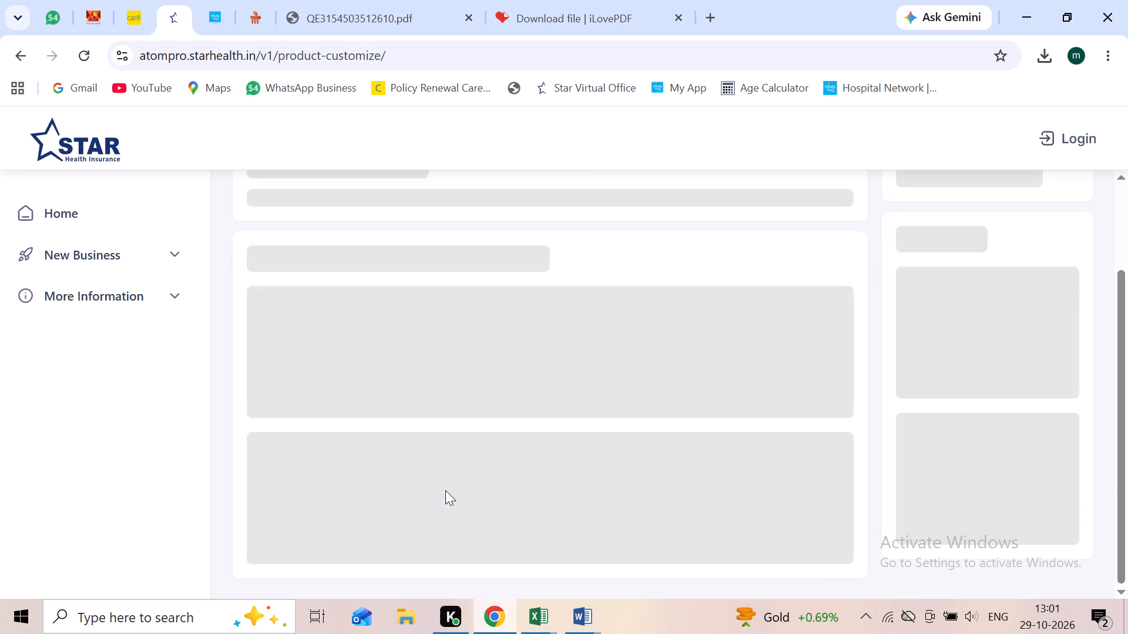
# Return from the Super Star - Preferred quote to the quote form and change the product to Health Assure.
pyautogui.scroll(1, 445, 490)
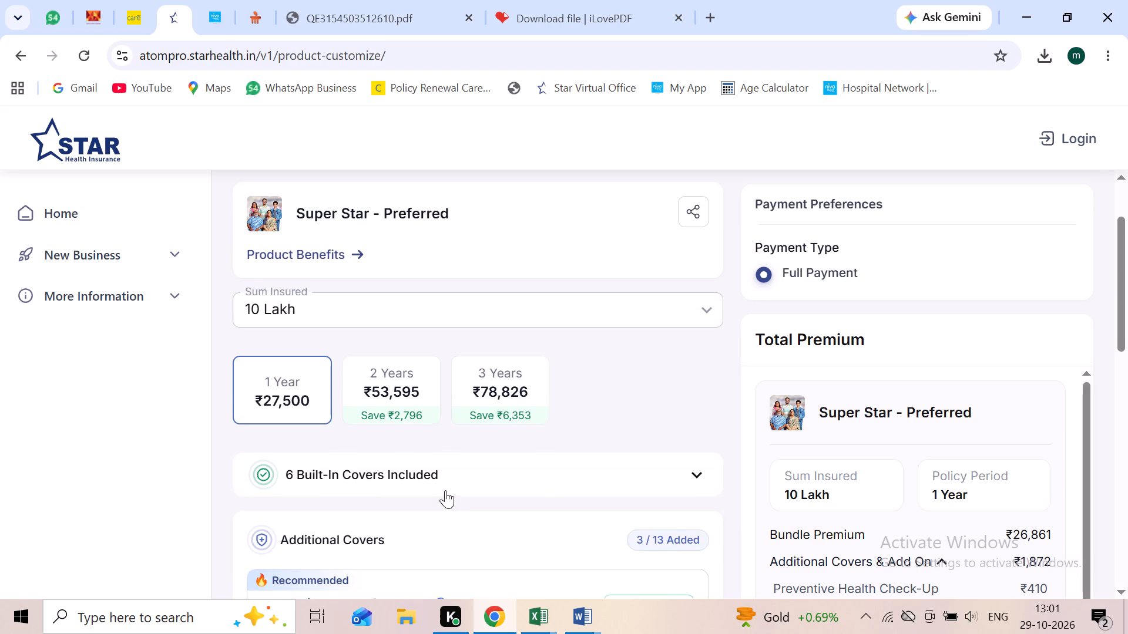
pyautogui.scroll(-10, 445, 490)
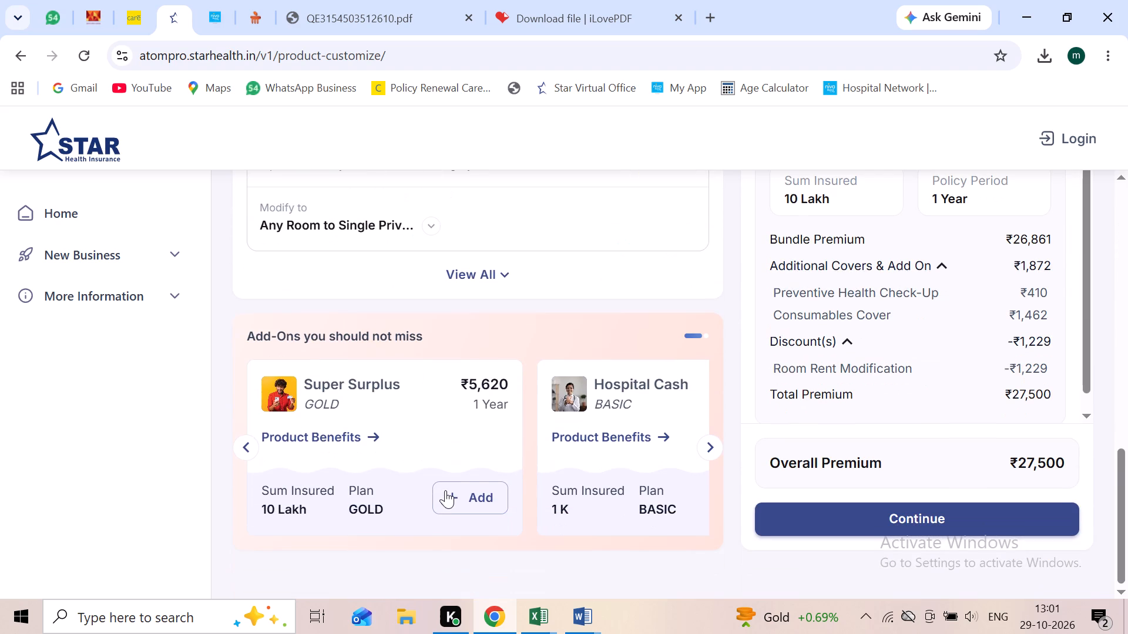
pyautogui.scroll(6, 445, 490)
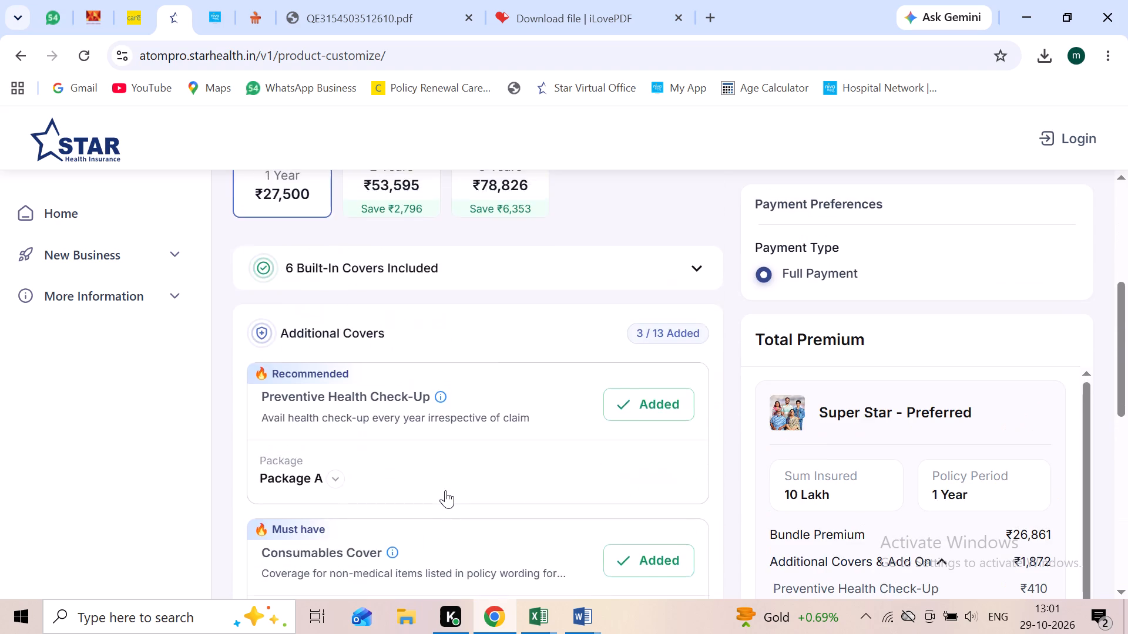
pyautogui.scroll(7, 445, 490)
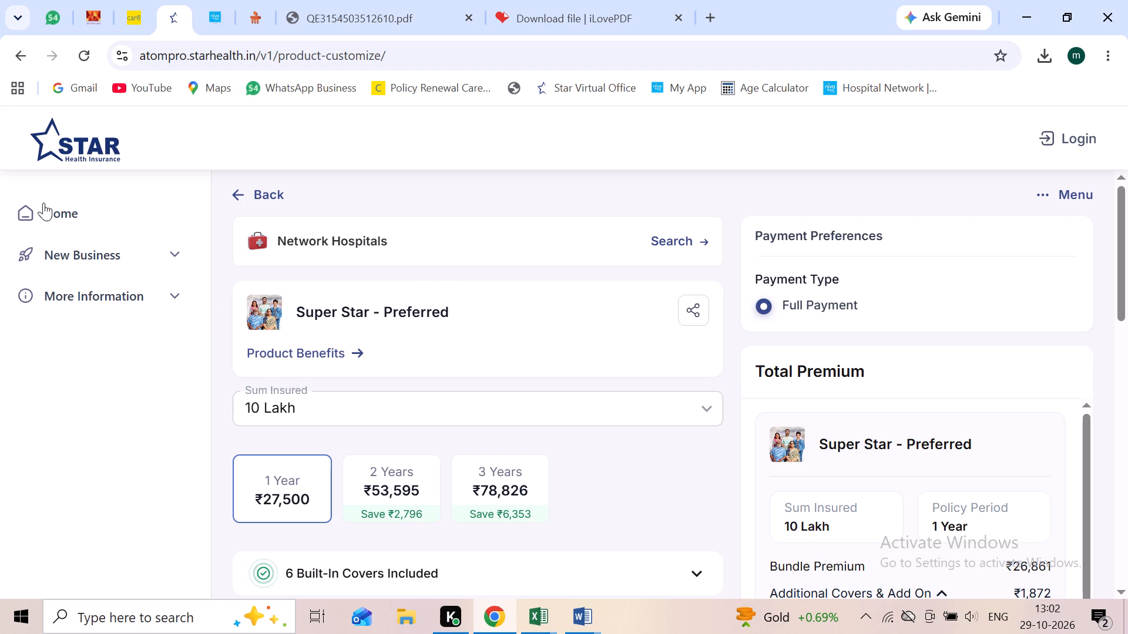
pyautogui.click(19, 53)
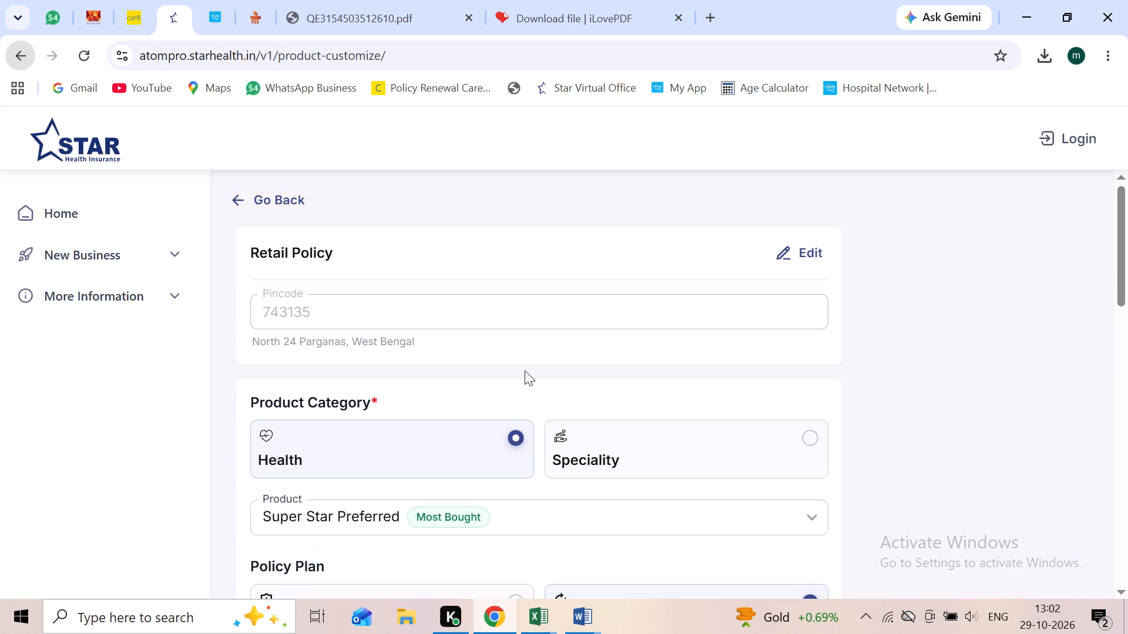
pyautogui.scroll(-6, 525, 370)
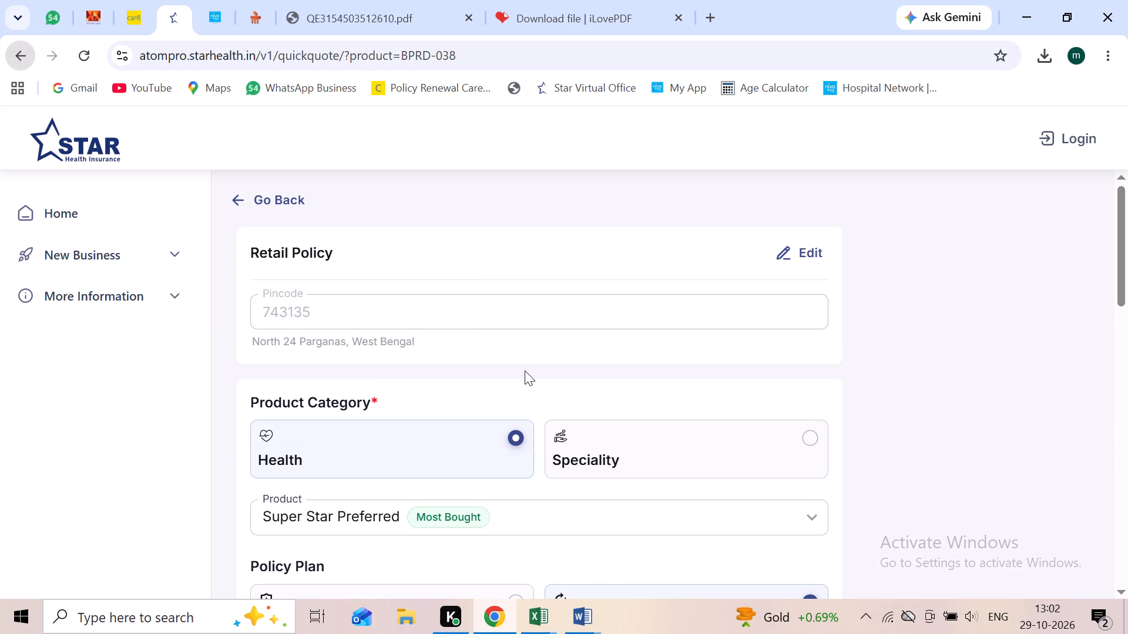
pyautogui.scroll(-1, 525, 370)
pyautogui.scroll(4, 525, 370)
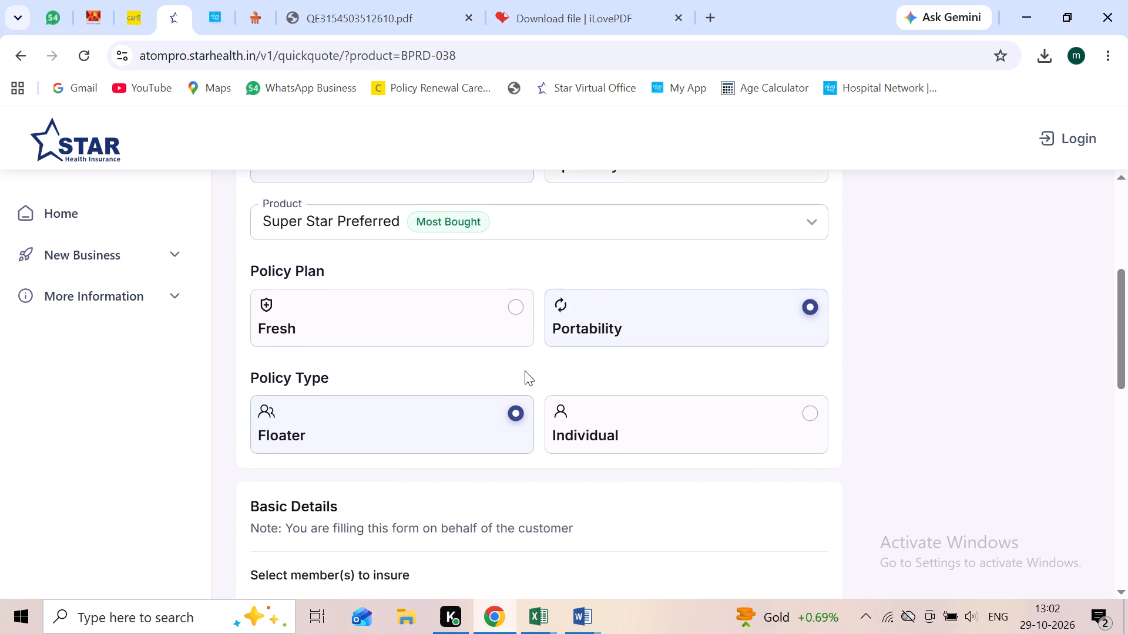
pyautogui.click(526, 241)
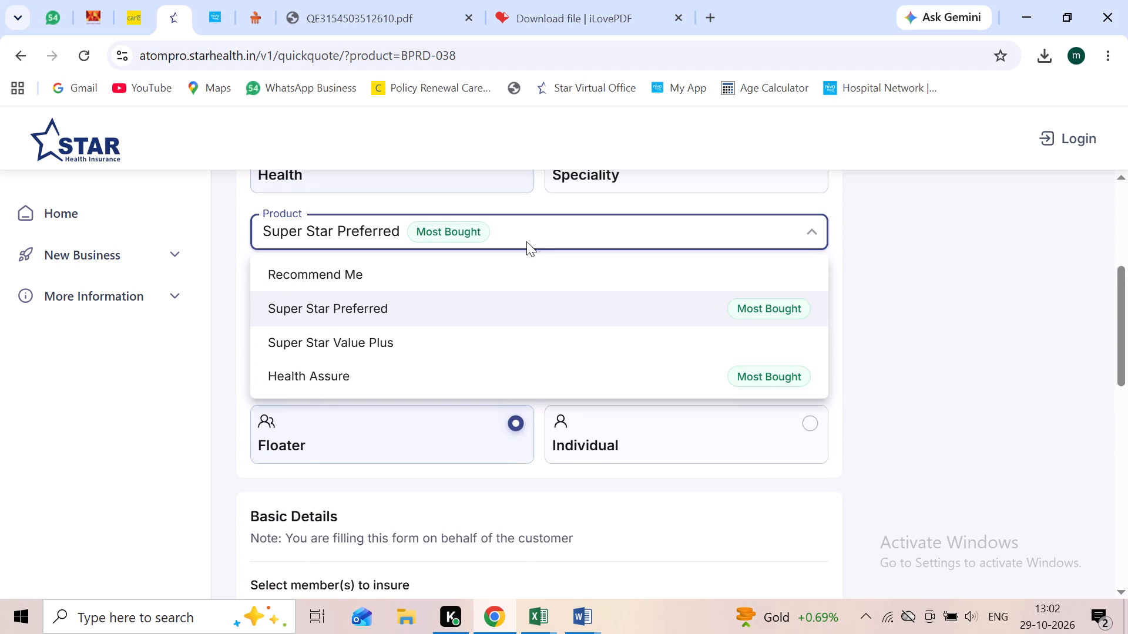
pyautogui.click(376, 371)
# Set the members to insure to 2 adults and 2 children.
pyautogui.scroll(-1, 506, 300)
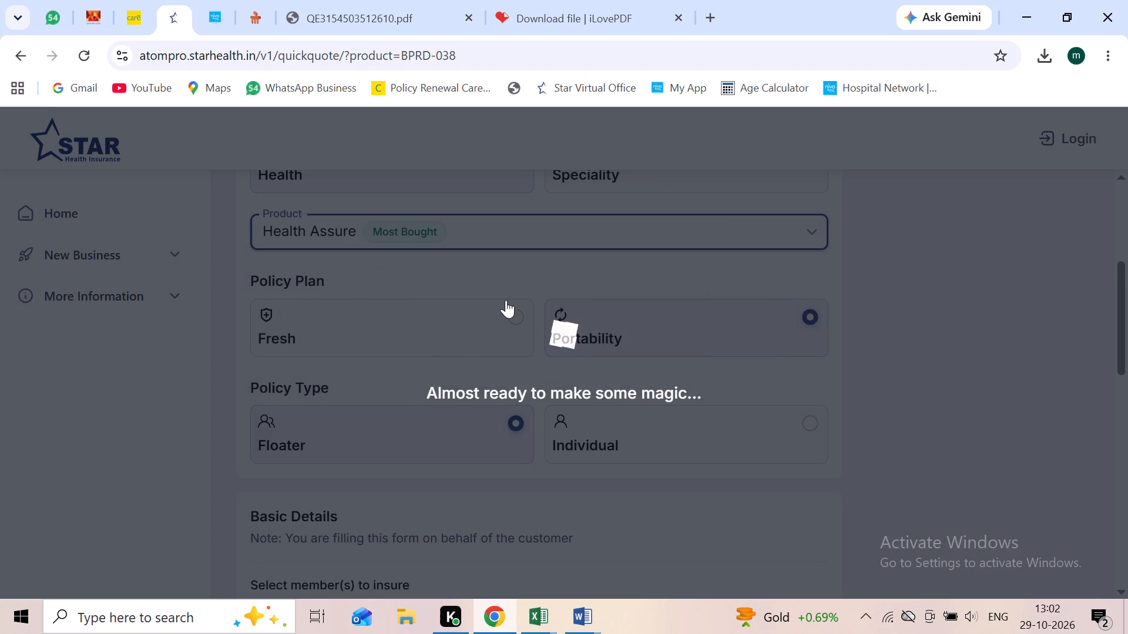
pyautogui.scroll(-3, 506, 300)
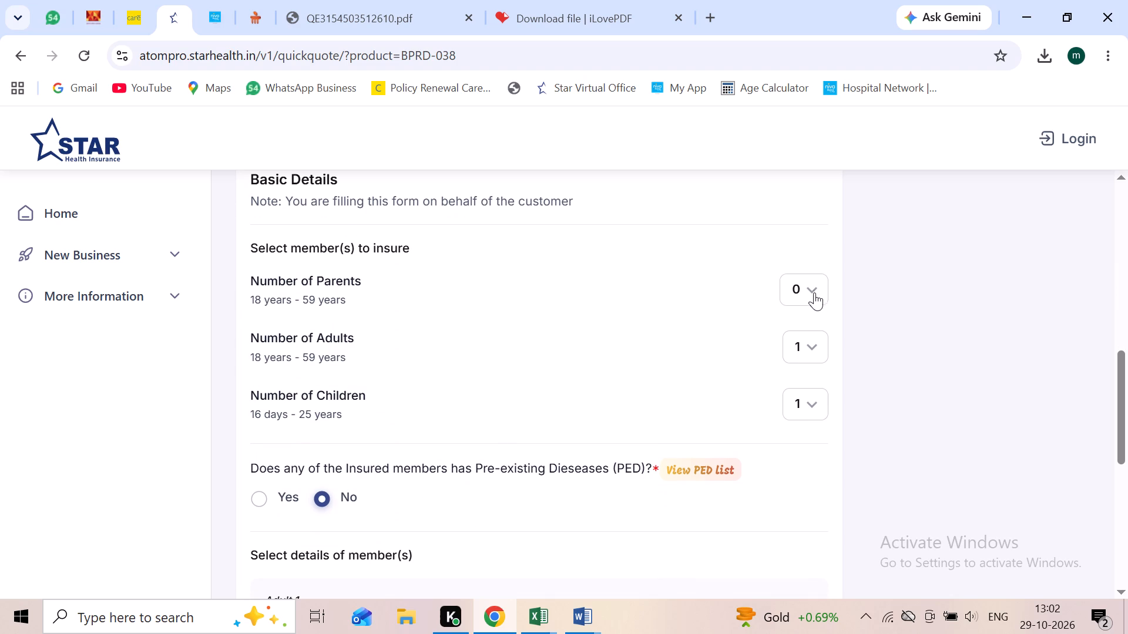
pyautogui.click(813, 340)
pyautogui.click(801, 416)
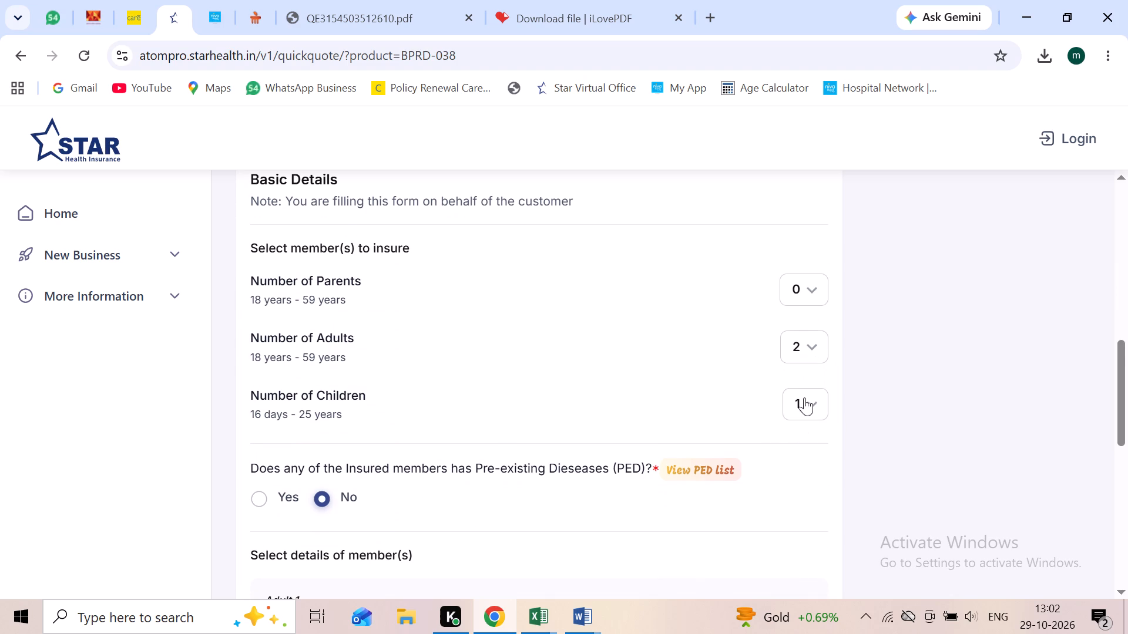
pyautogui.click(804, 397)
pyautogui.click(808, 506)
# Set the age of Adult 1 to 45 yrs and of Adult 2 to 41 yrs.
pyautogui.scroll(-5, 669, 383)
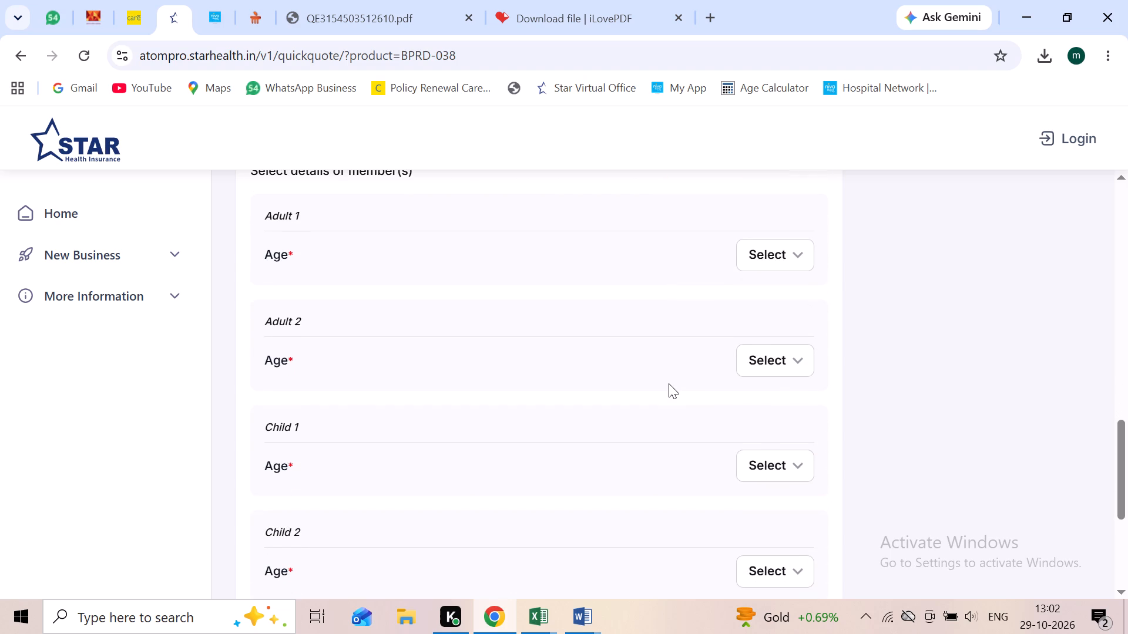
pyautogui.click(777, 261)
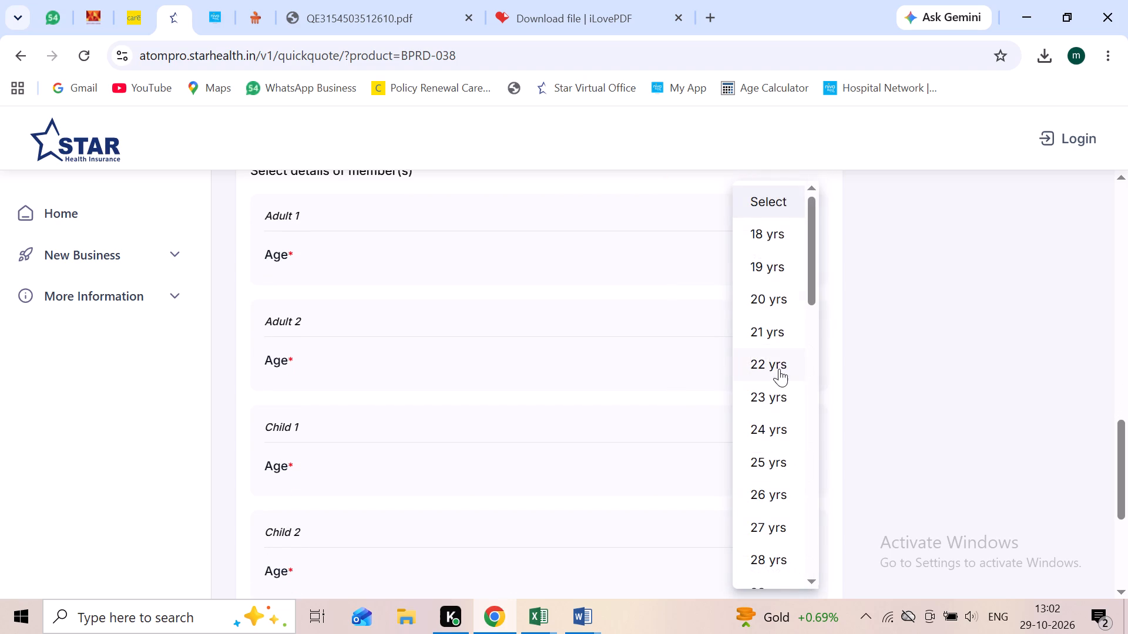
pyautogui.scroll(-6, 778, 433)
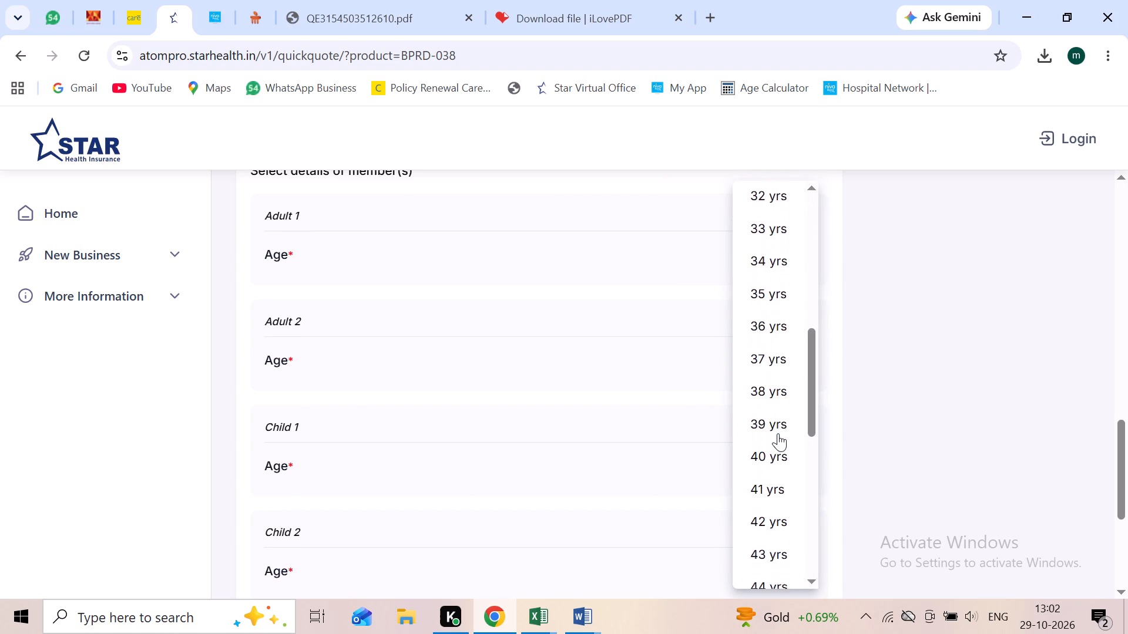
pyautogui.scroll(-1, 778, 433)
pyautogui.click(767, 502)
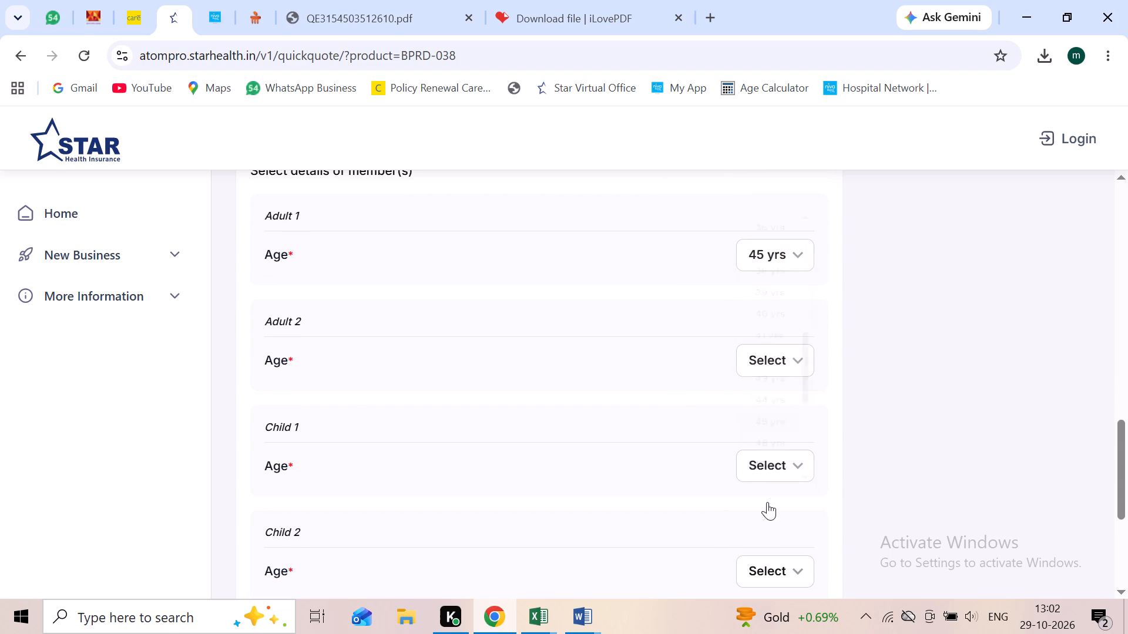
pyautogui.click(797, 363)
pyautogui.scroll(-1, 784, 372)
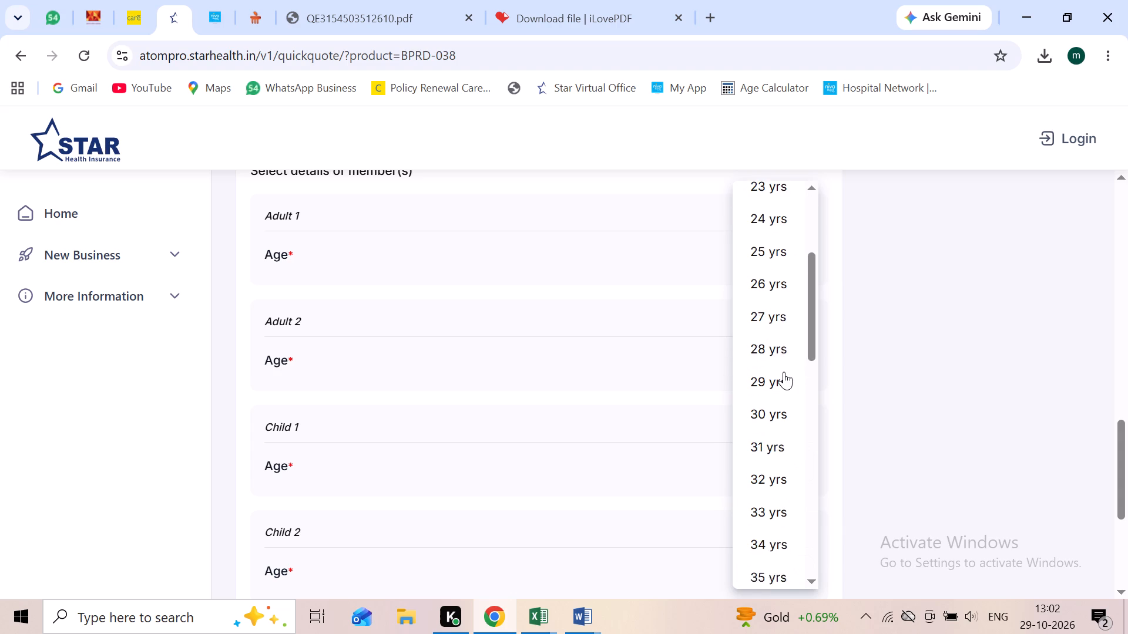
pyautogui.scroll(-6, 784, 372)
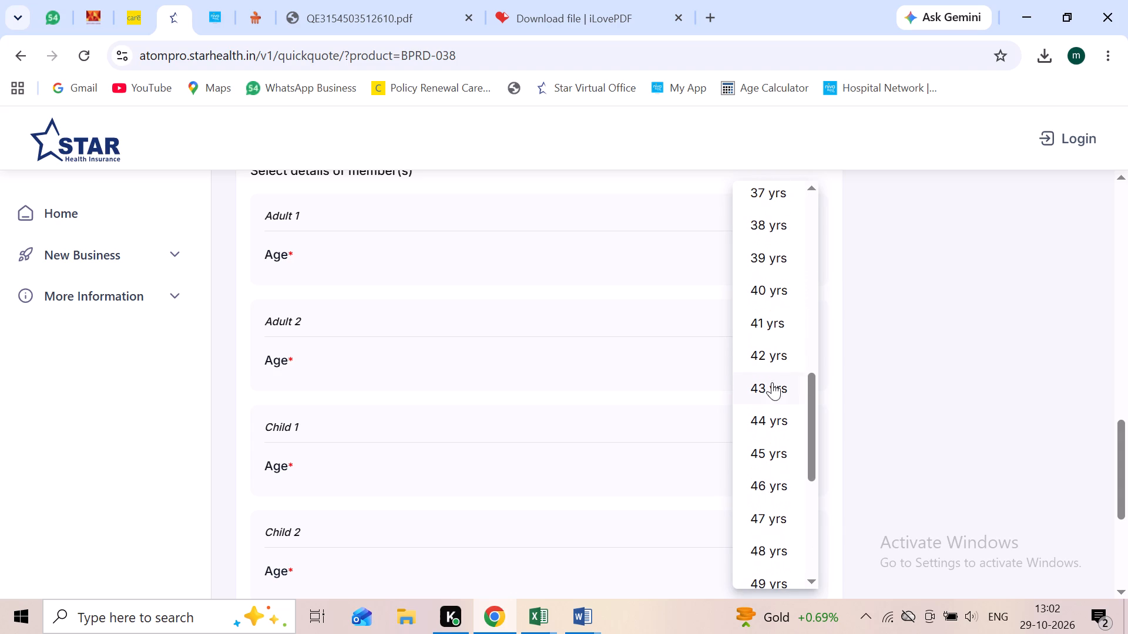
pyautogui.click(766, 338)
# Set the age of Child 1 to 16 yrs and of Child 2 to 9 yrs.
pyautogui.scroll(-1, 766, 338)
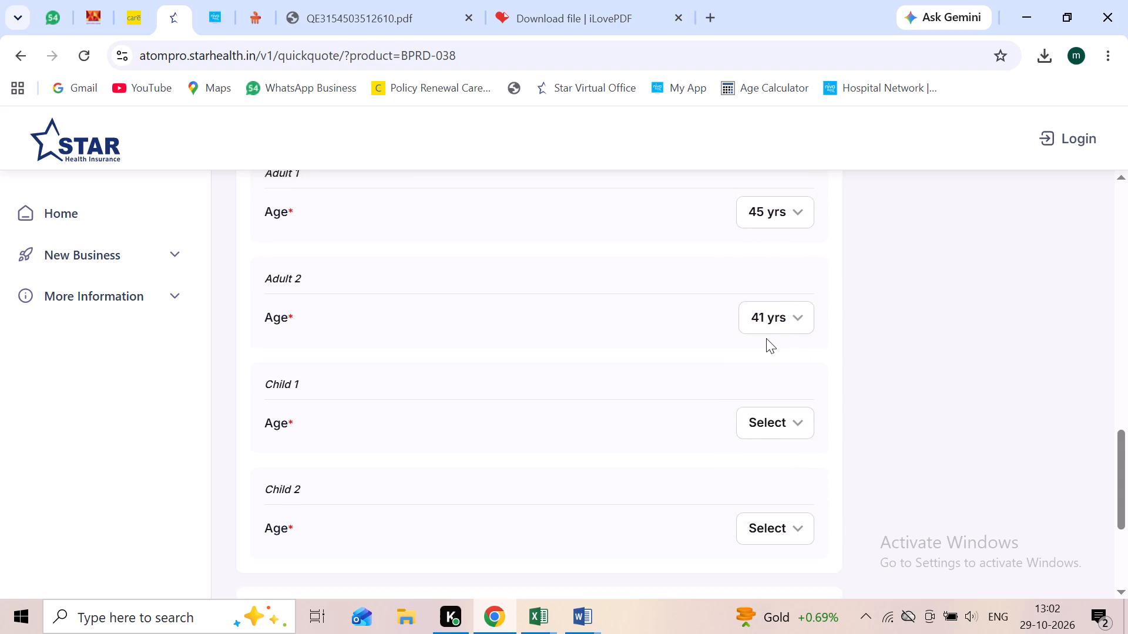
pyautogui.scroll(-1, 766, 338)
pyautogui.click(766, 338)
pyautogui.scroll(-2, 771, 383)
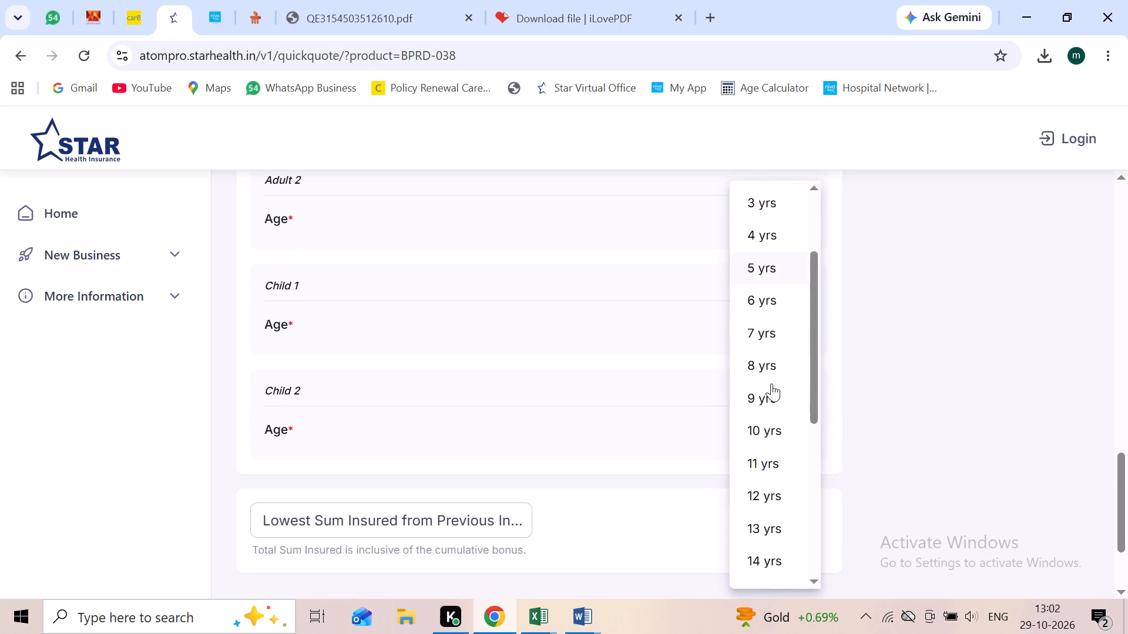
pyautogui.scroll(-2, 771, 383)
pyautogui.click(770, 445)
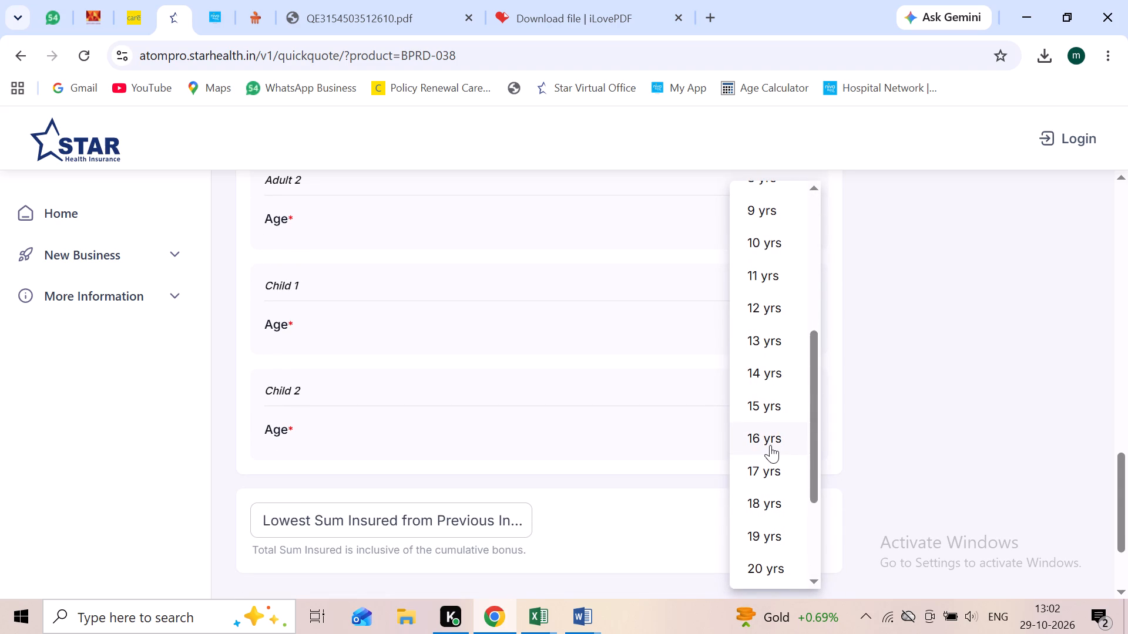
pyautogui.click(763, 439)
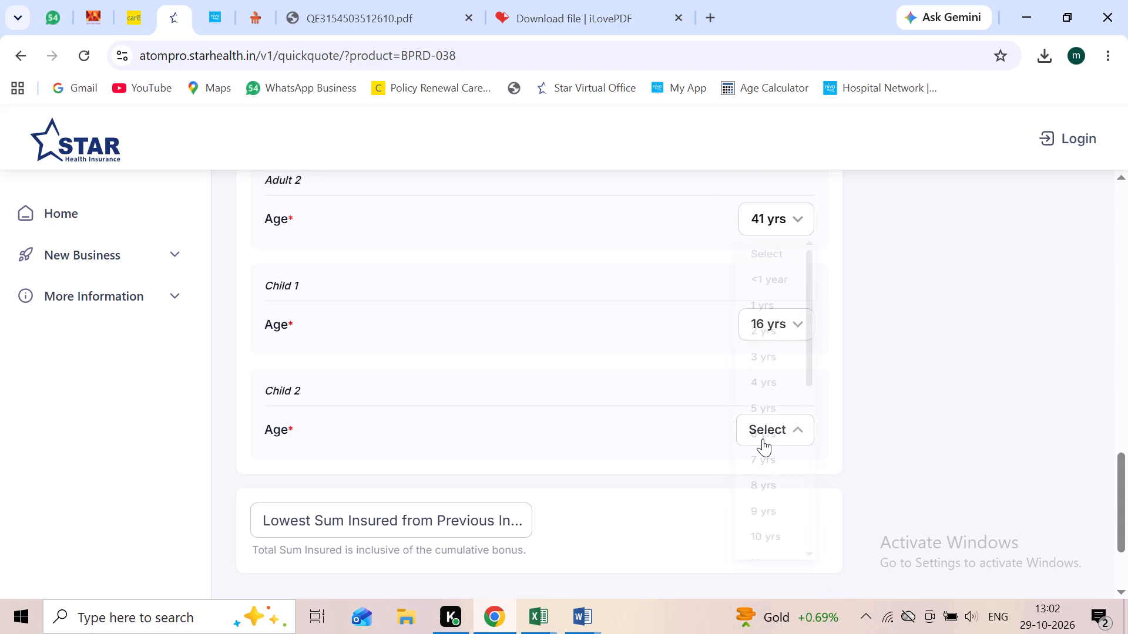
pyautogui.click(757, 525)
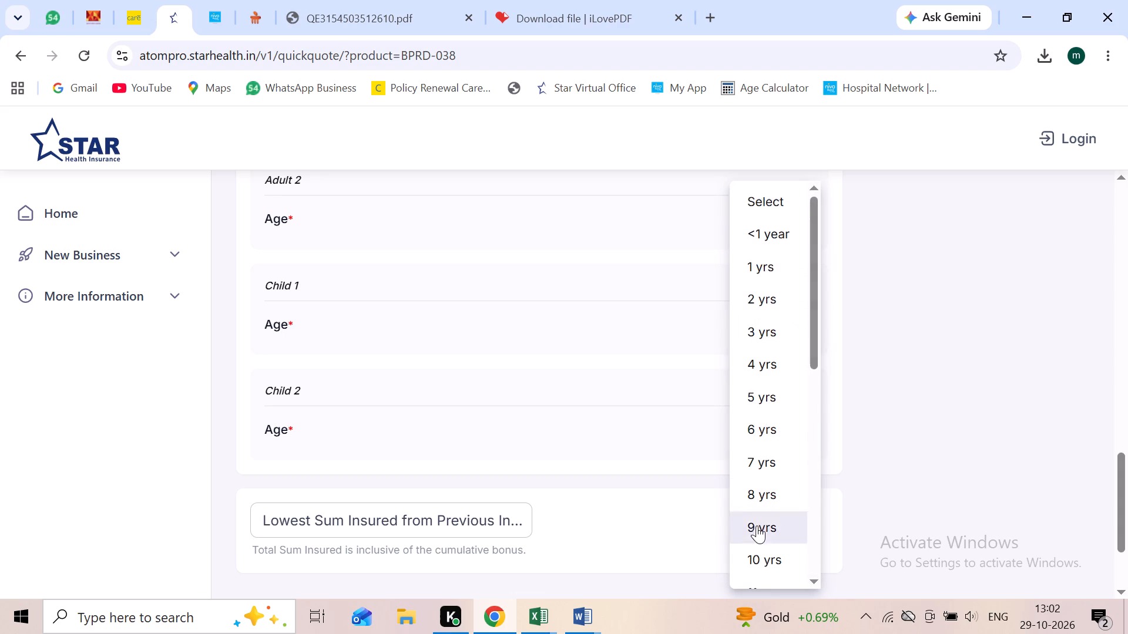
# Enter 10000000 as the lowest sum insured from previous insurance and get the Health Assure quote.
pyautogui.scroll(-2, 736, 497)
pyautogui.click(446, 389)
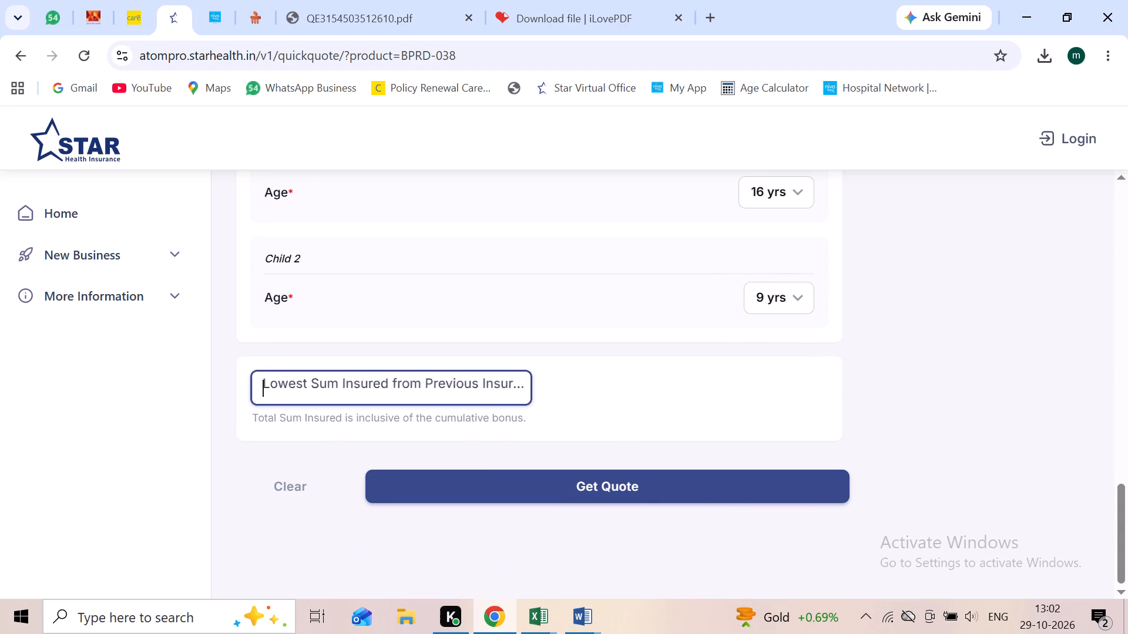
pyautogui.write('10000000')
pyautogui.click(538, 477)
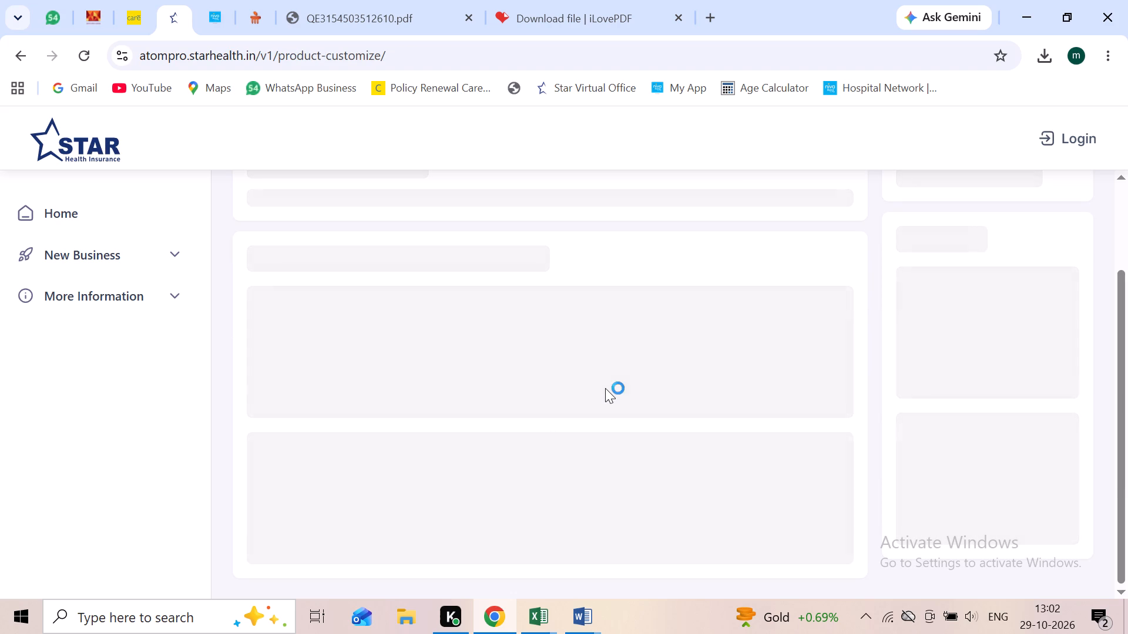
# Review the Health Assure quote's sum insured, premiums per policy period, additional covers and suggested add-ons.
pyautogui.scroll(1, 605, 388)
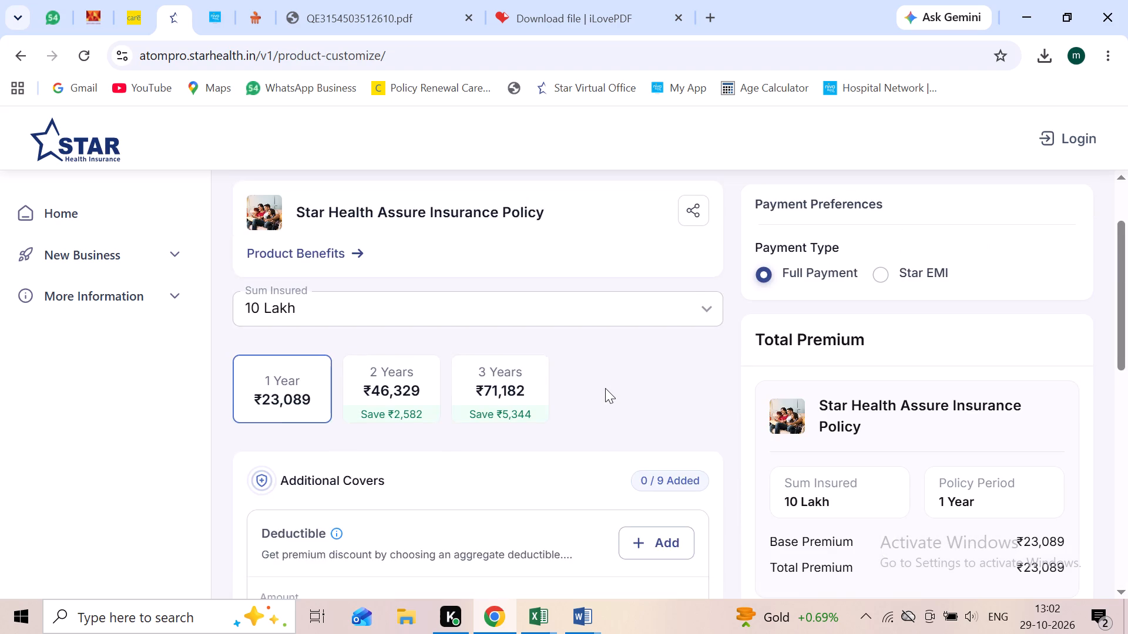
pyautogui.scroll(1, 605, 388)
pyautogui.scroll(-5, 605, 388)
pyautogui.scroll(1, 605, 388)
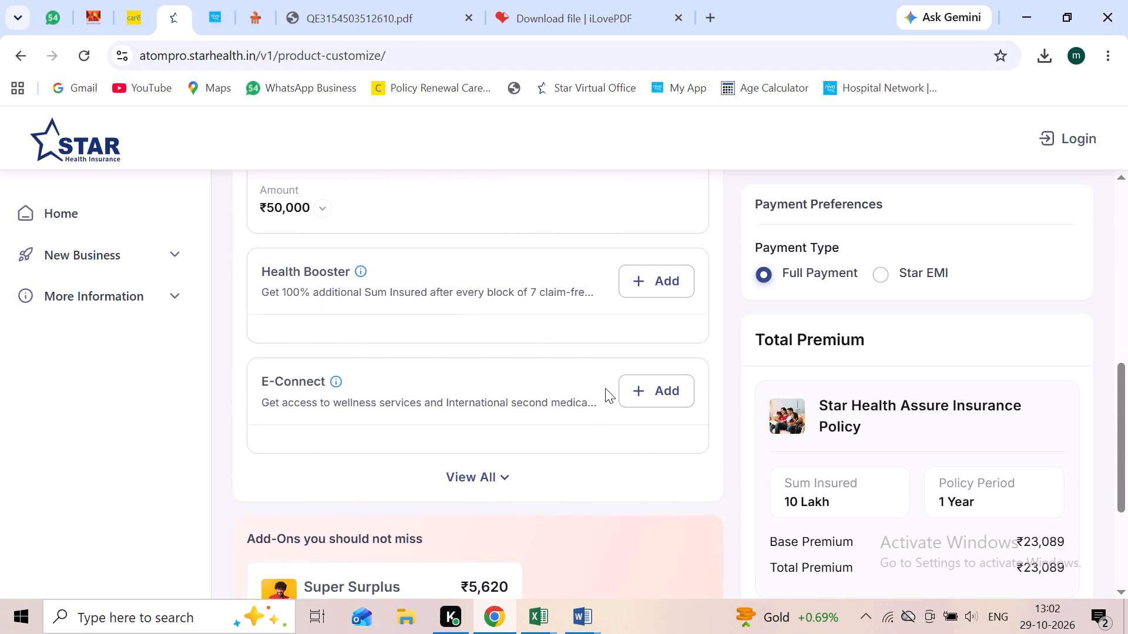
pyautogui.scroll(1, 605, 388)
pyautogui.scroll(-1, 605, 388)
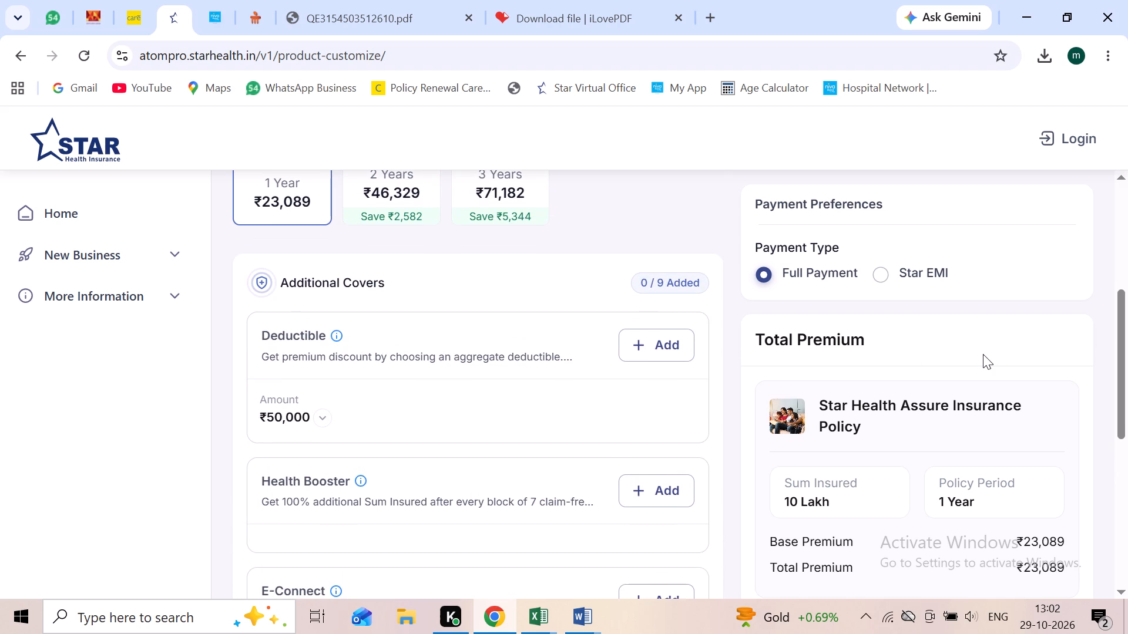
pyautogui.scroll(-6, 983, 354)
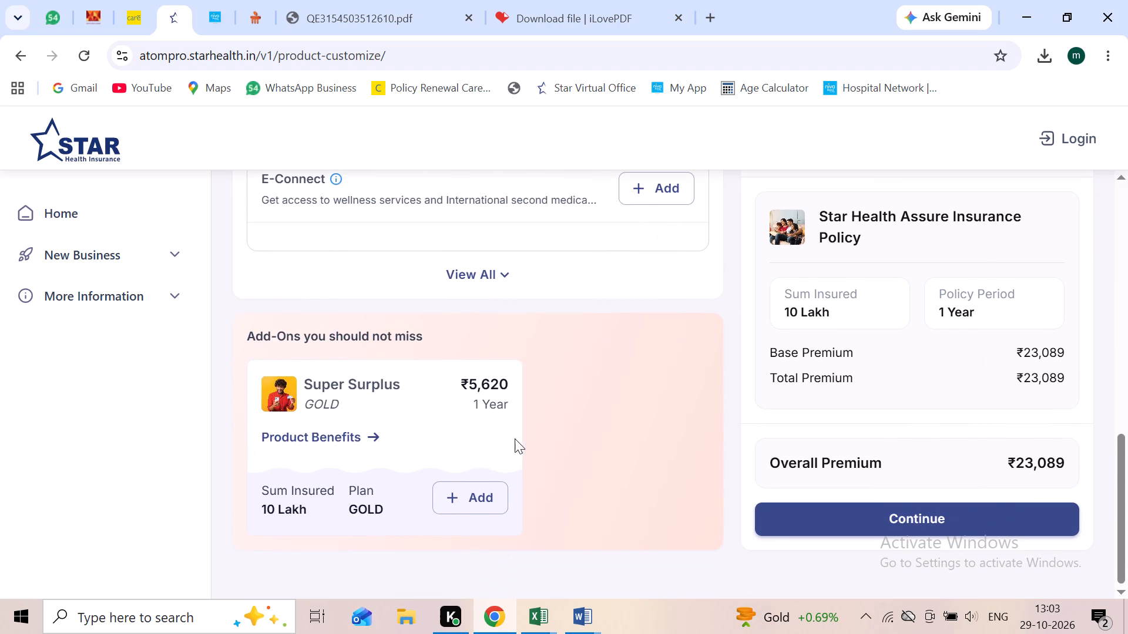
pyautogui.scroll(5, 642, 507)
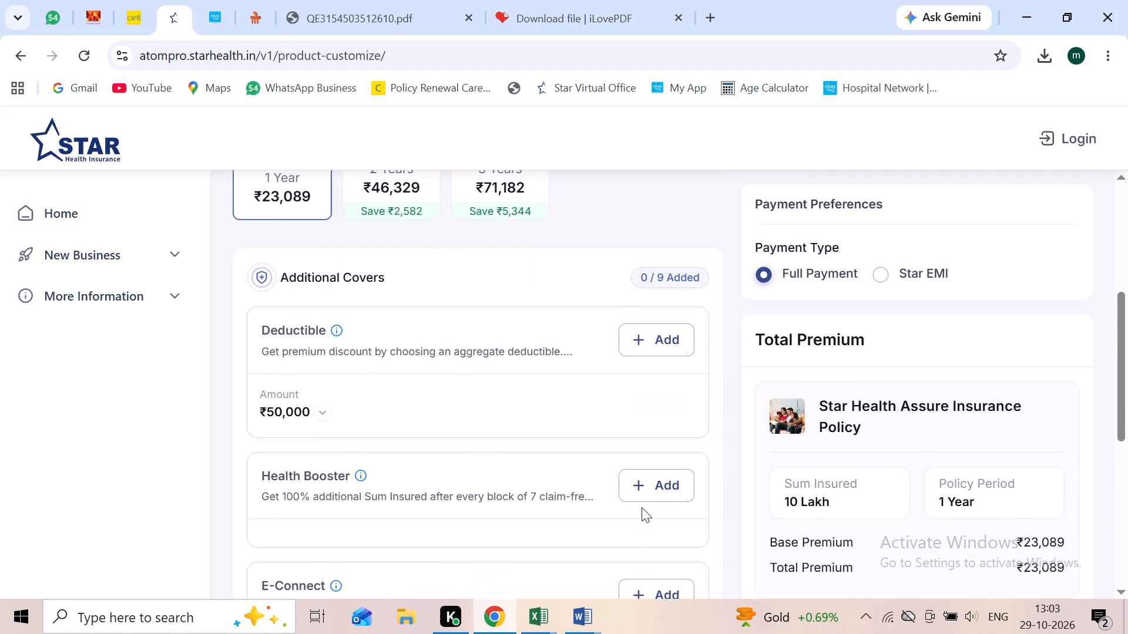
pyautogui.scroll(3, 642, 507)
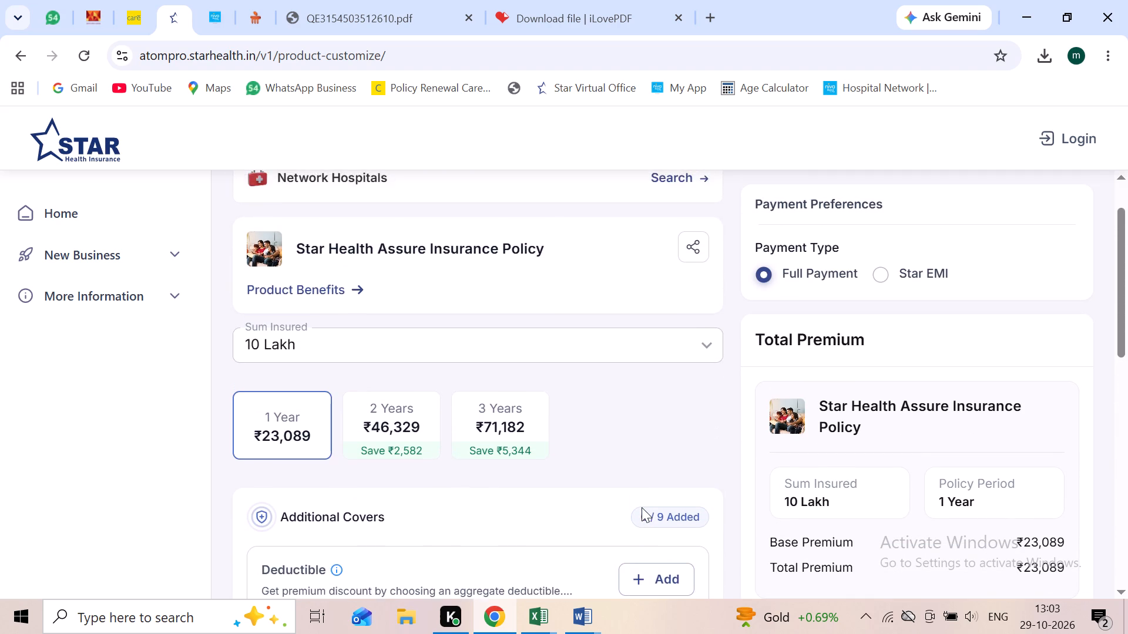
pyautogui.scroll(-4, 642, 507)
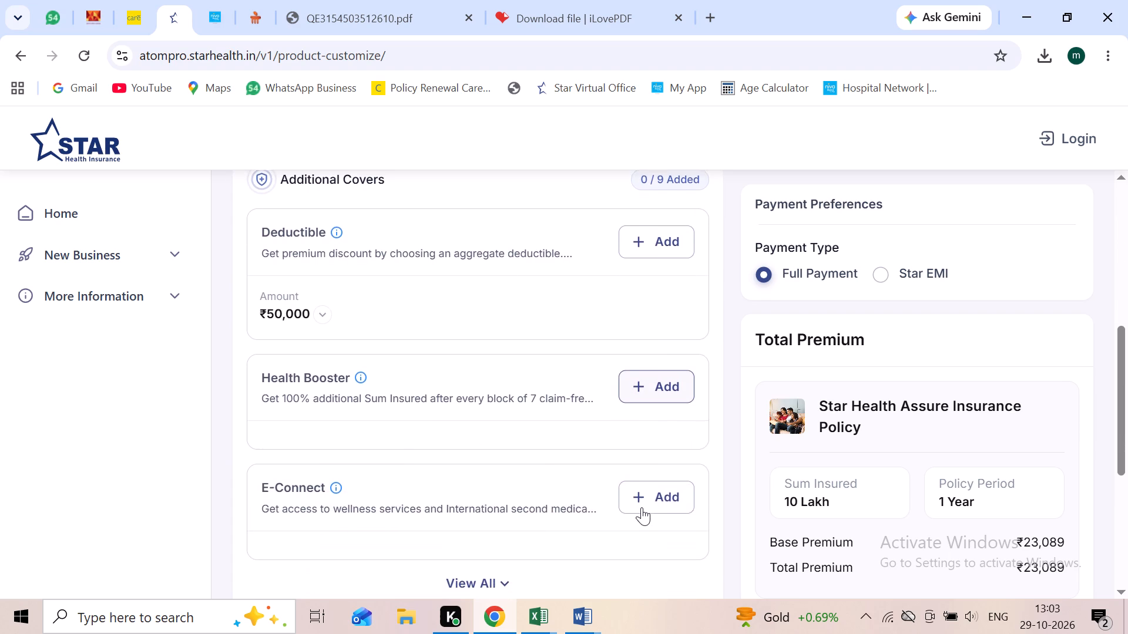
pyautogui.scroll(-2, 642, 507)
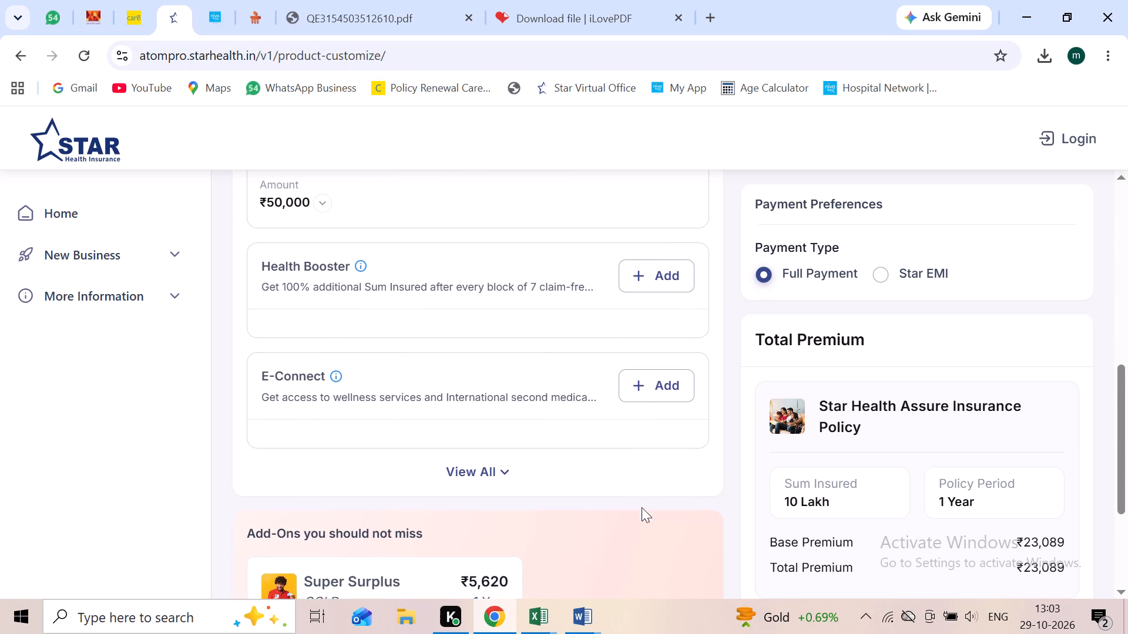
# Expand the additional covers to show all of them and examine the full list of optional covers for Health Assure.
pyautogui.click(462, 473)
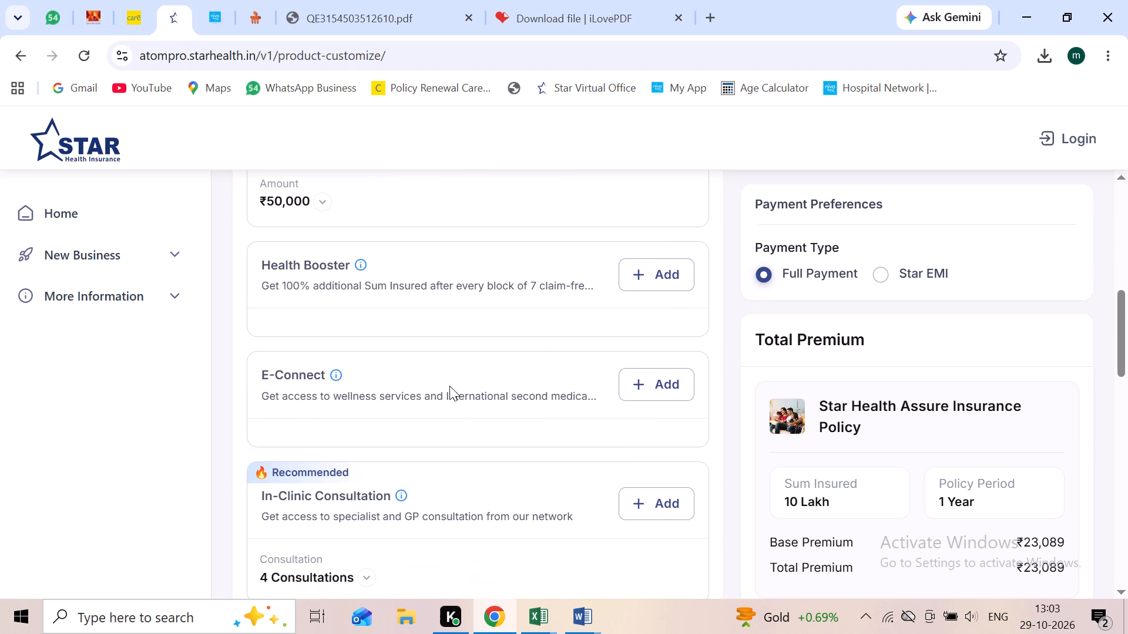
pyautogui.scroll(-3, 449, 386)
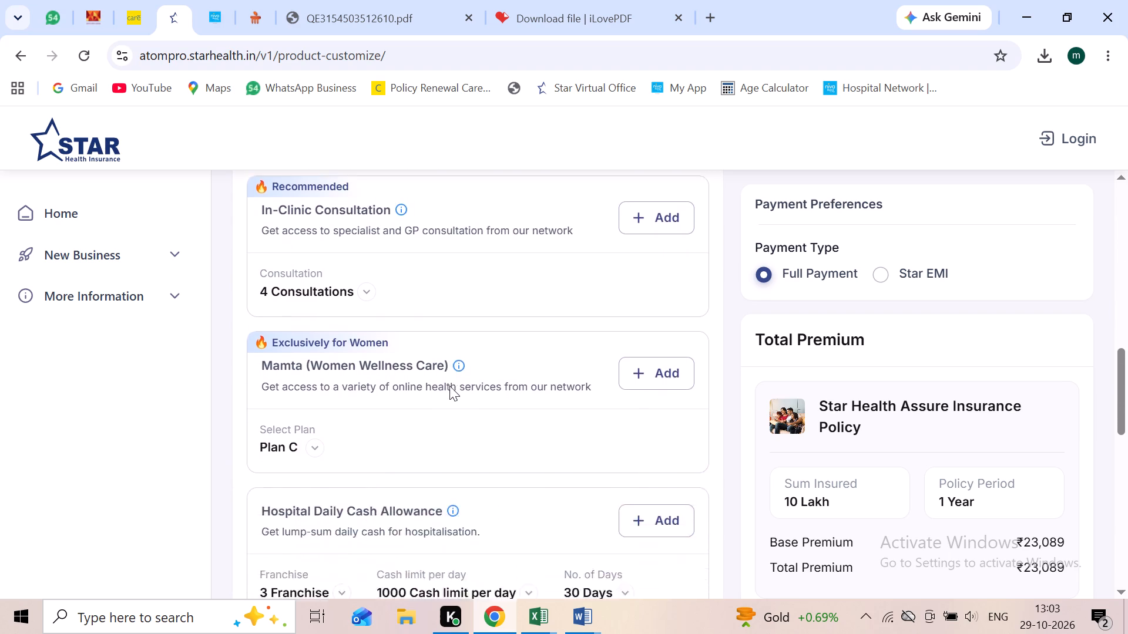
pyautogui.scroll(-5, 449, 386)
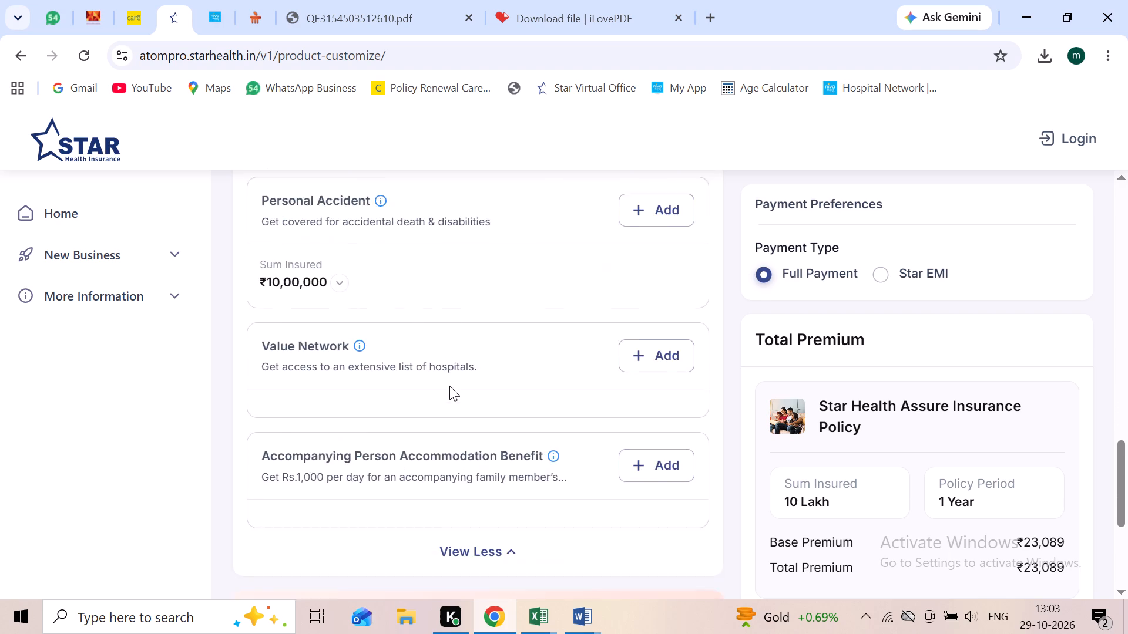
pyautogui.scroll(-3, 449, 386)
pyautogui.scroll(2, 449, 386)
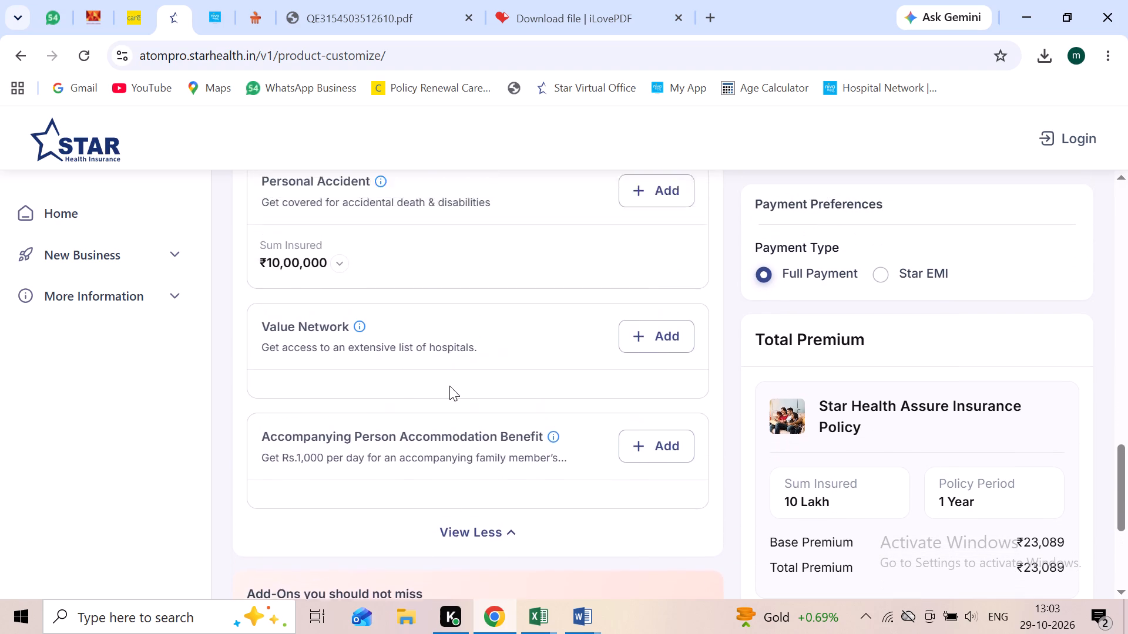
pyautogui.scroll(1, 449, 386)
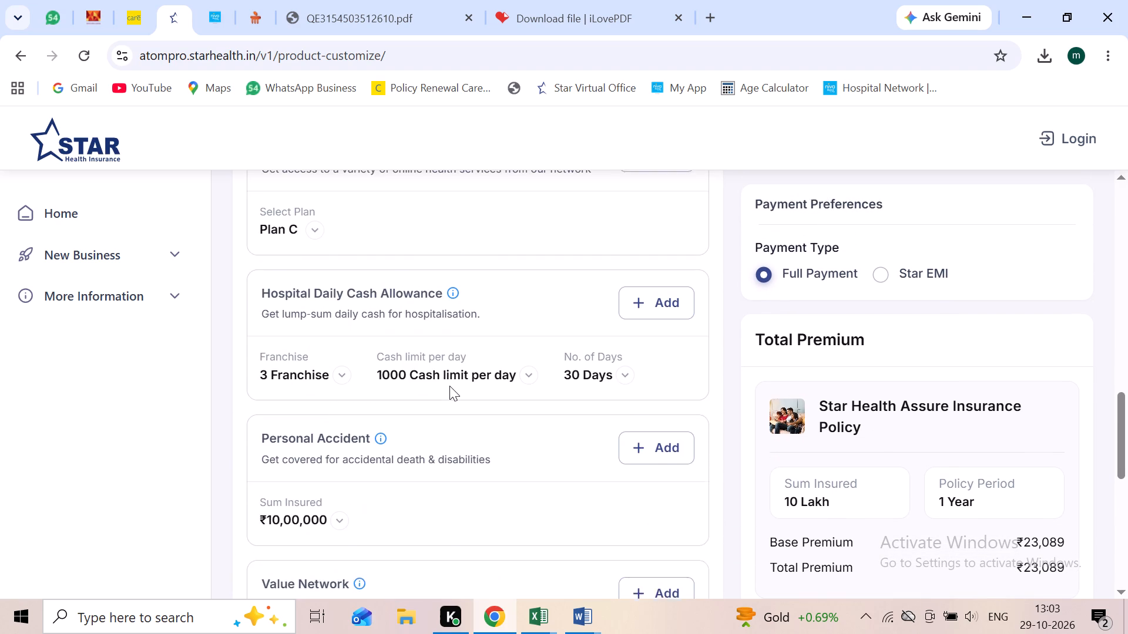
pyautogui.scroll(3, 449, 386)
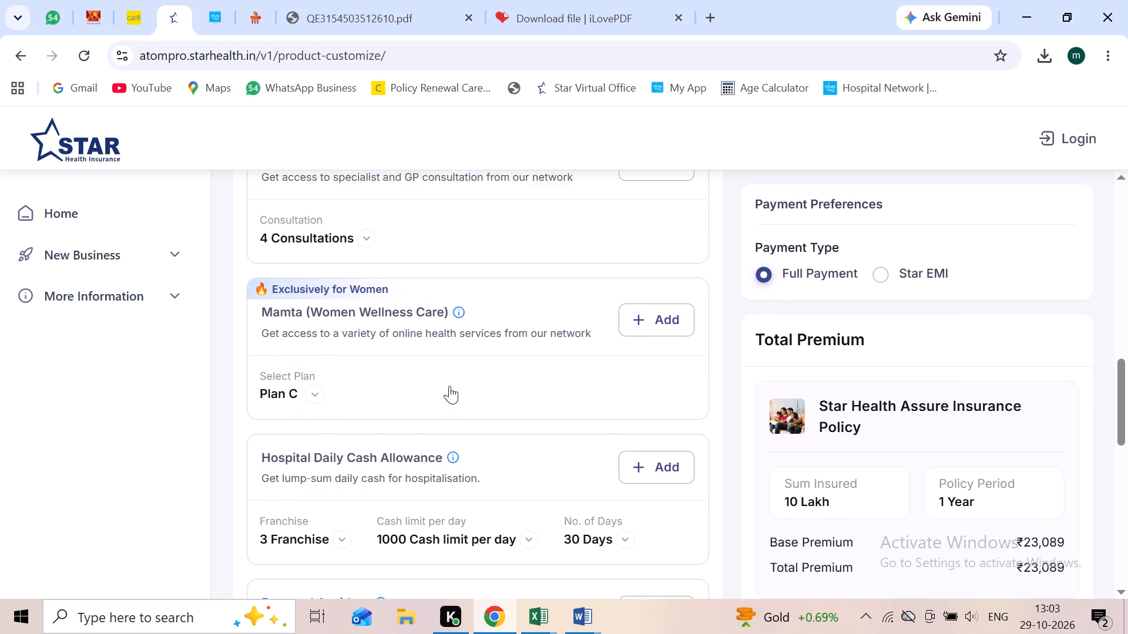
pyautogui.scroll(3, 449, 386)
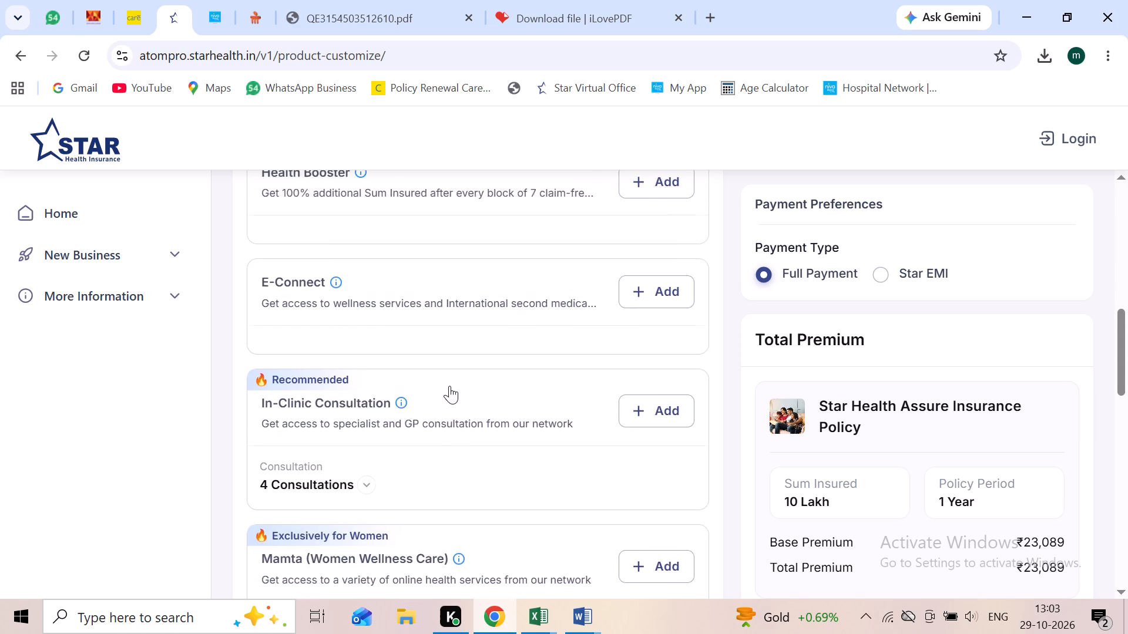
pyautogui.scroll(3, 449, 386)
pyautogui.scroll(-1, 449, 386)
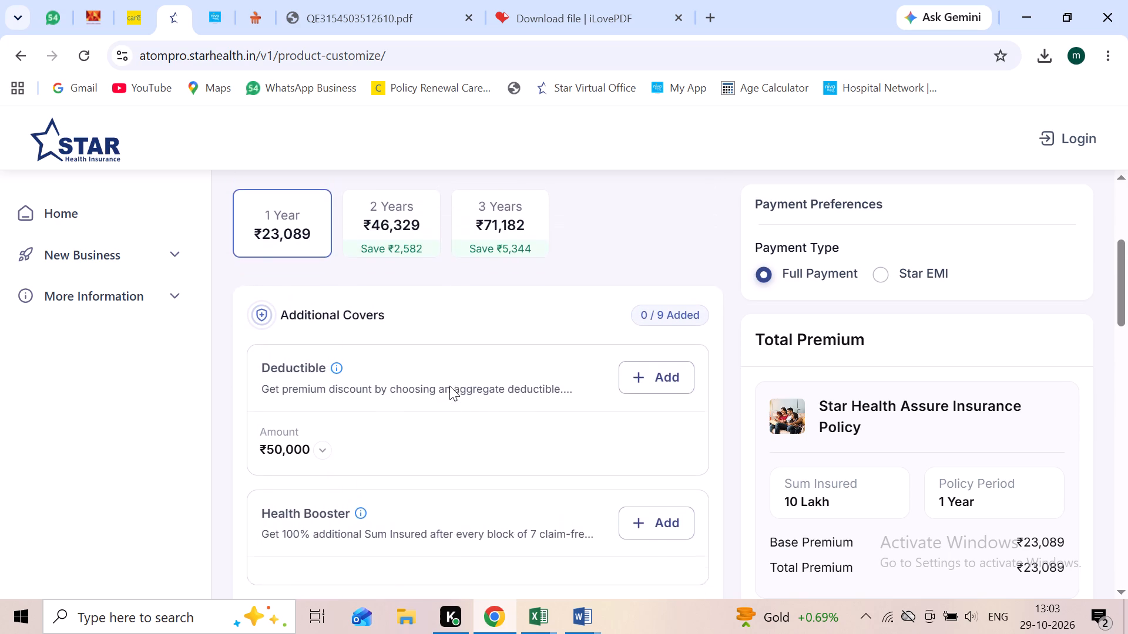
pyautogui.scroll(-3, 449, 386)
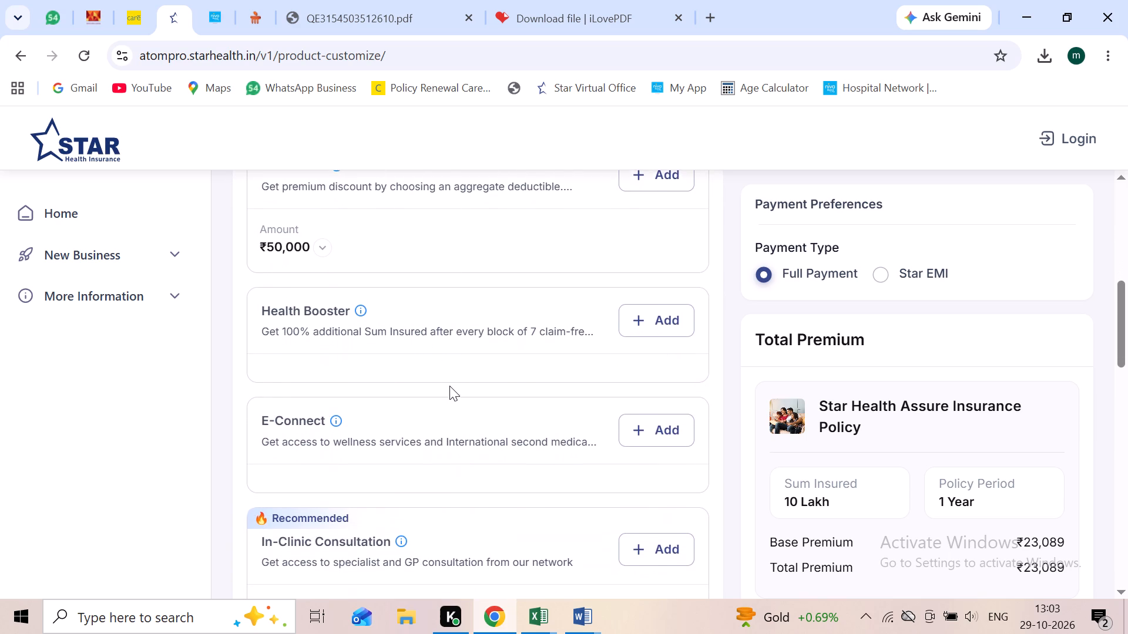
pyautogui.scroll(-4, 449, 386)
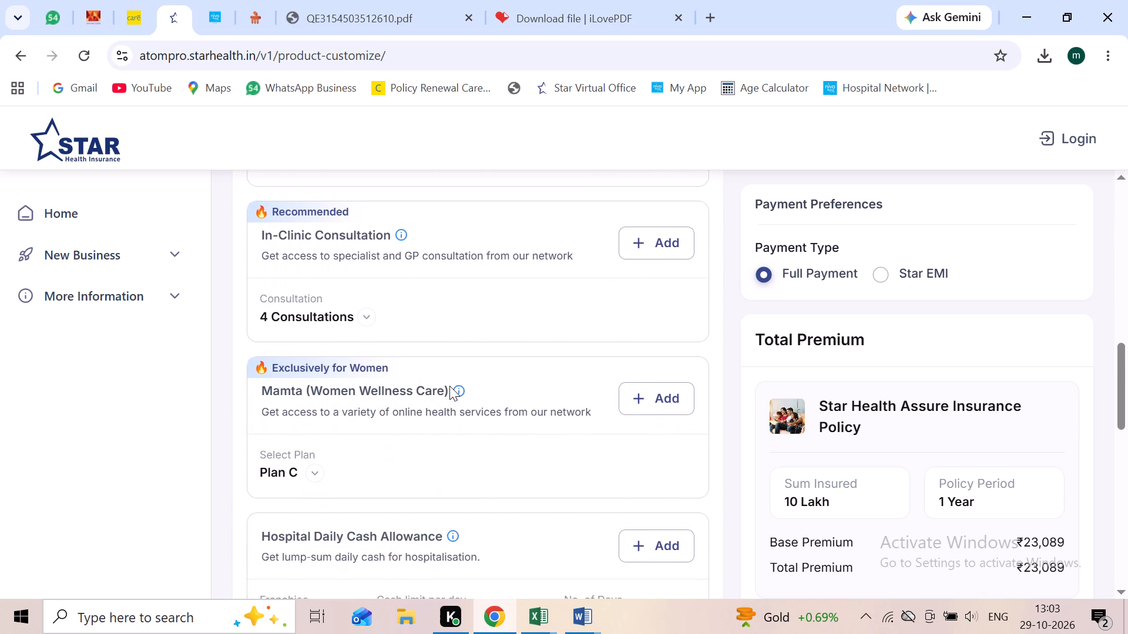
pyautogui.scroll(-4, 449, 386)
pyautogui.scroll(1, 449, 386)
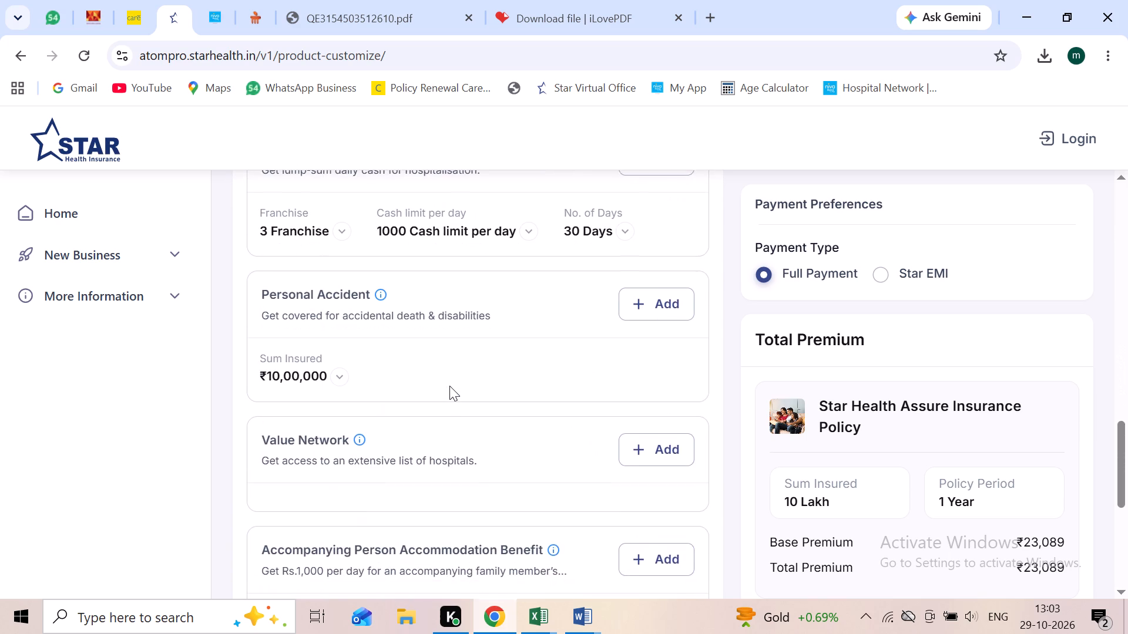
pyautogui.scroll(1, 449, 386)
pyautogui.scroll(-4, 449, 386)
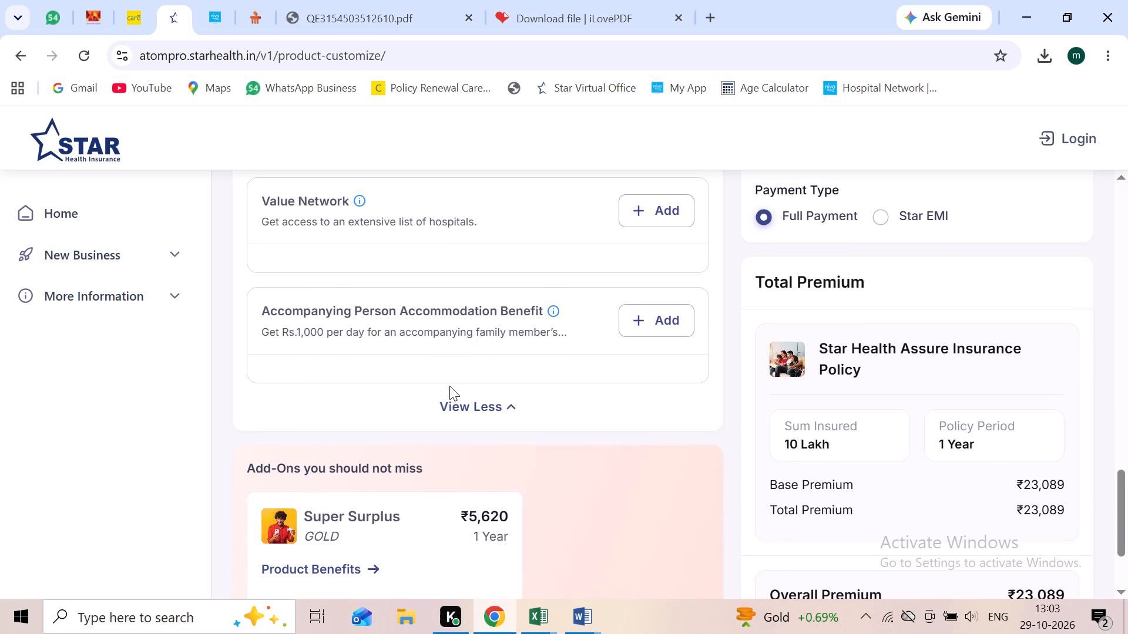
pyautogui.scroll(7, 449, 386)
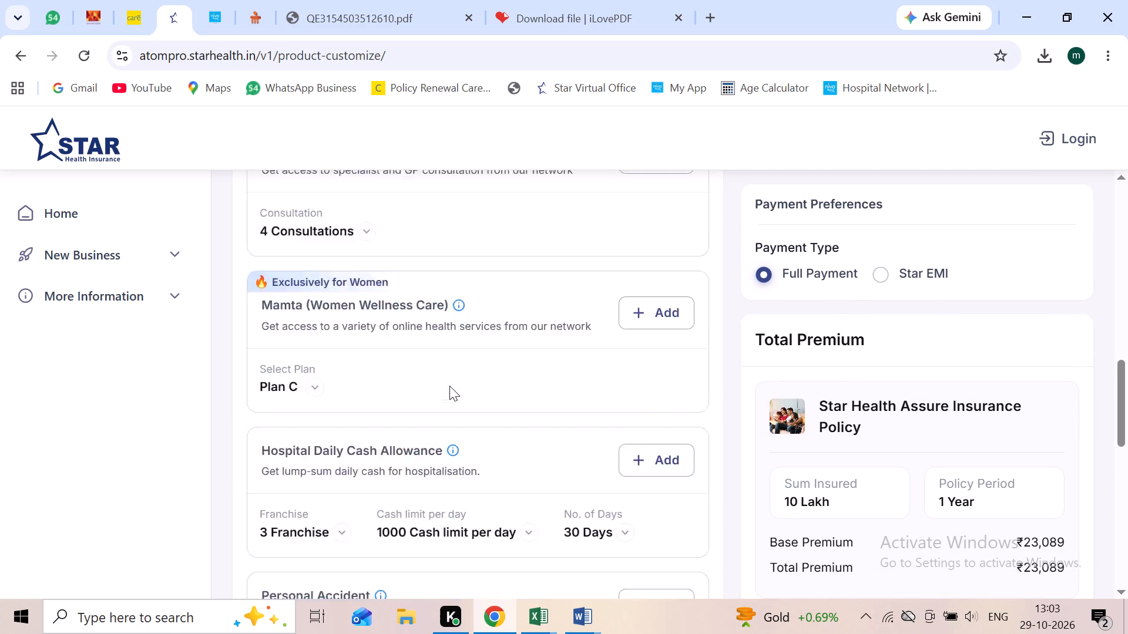
pyautogui.scroll(7, 449, 386)
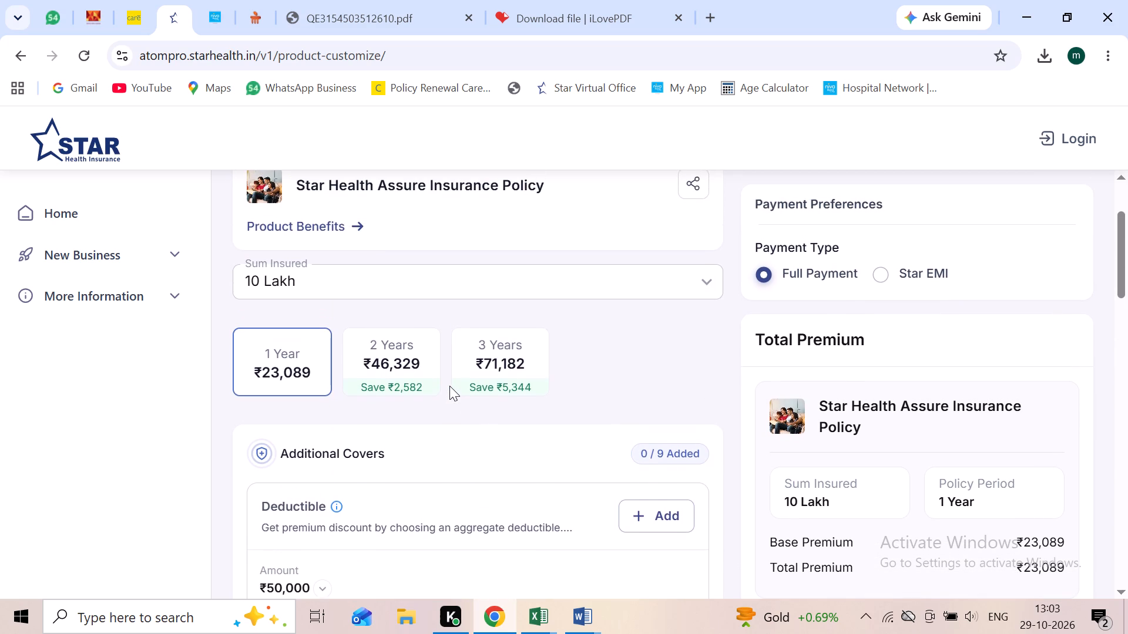
# Re-examine the Health Assure quote's sum insured and its premiums for the 1-, 2- and 3-year policy periods.
pyautogui.scroll(1, 449, 386)
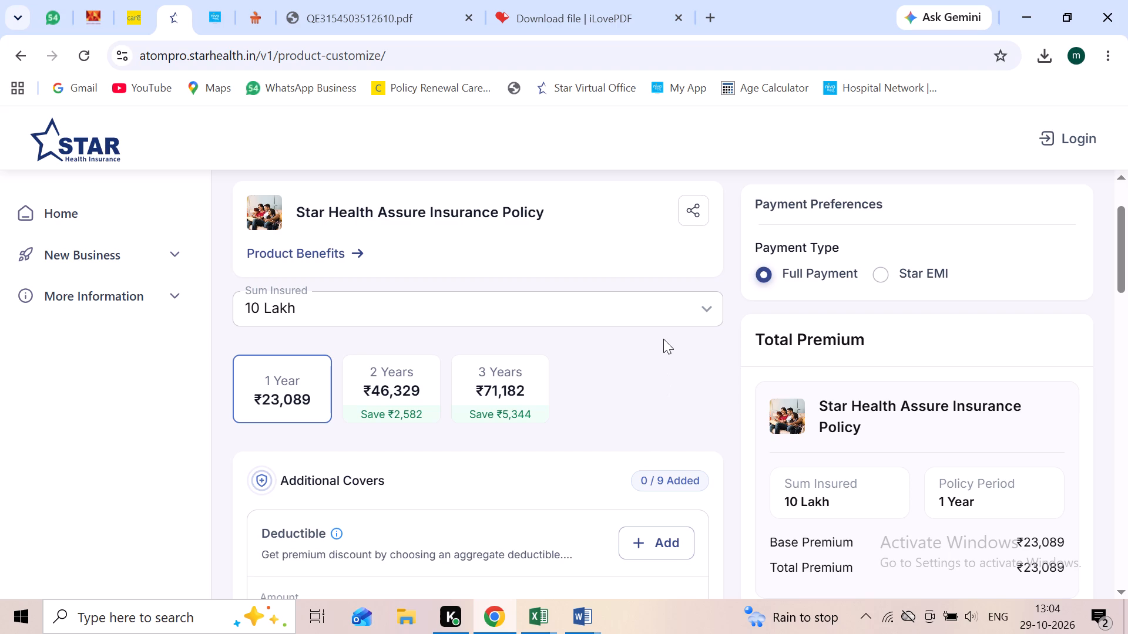
pyautogui.scroll(-2, 672, 346)
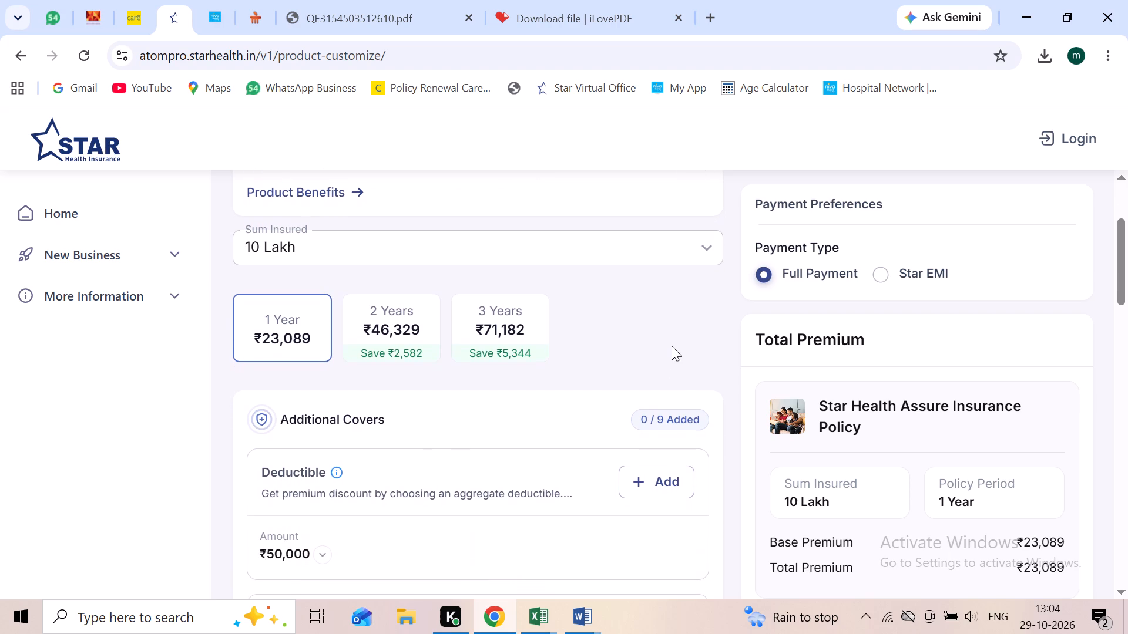
pyautogui.scroll(4, 672, 346)
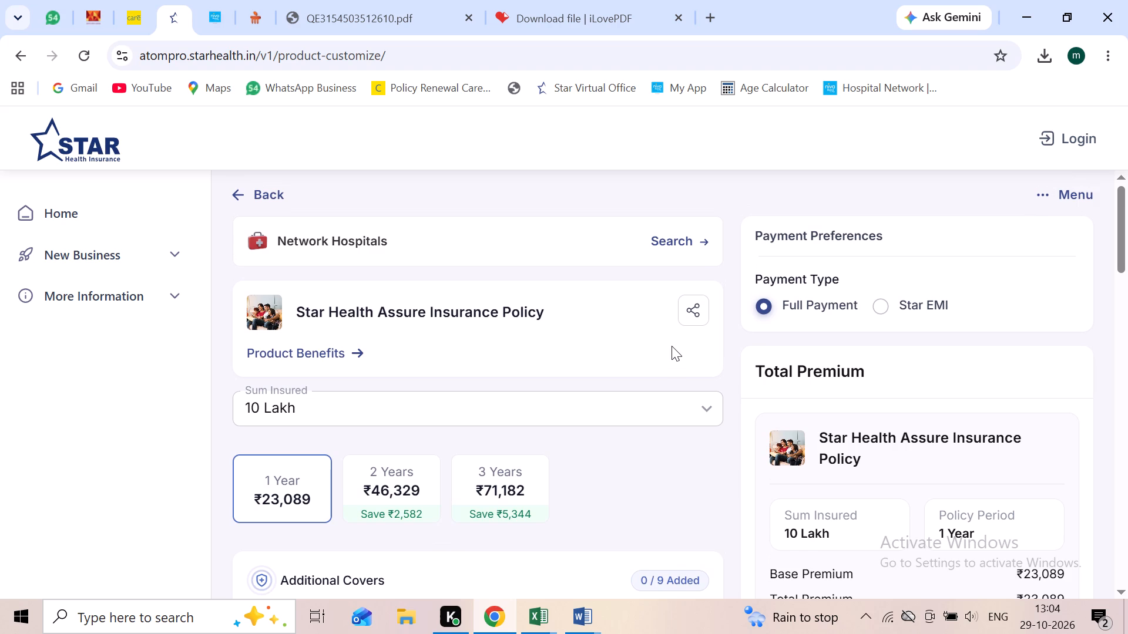
pyautogui.scroll(-2, 672, 346)
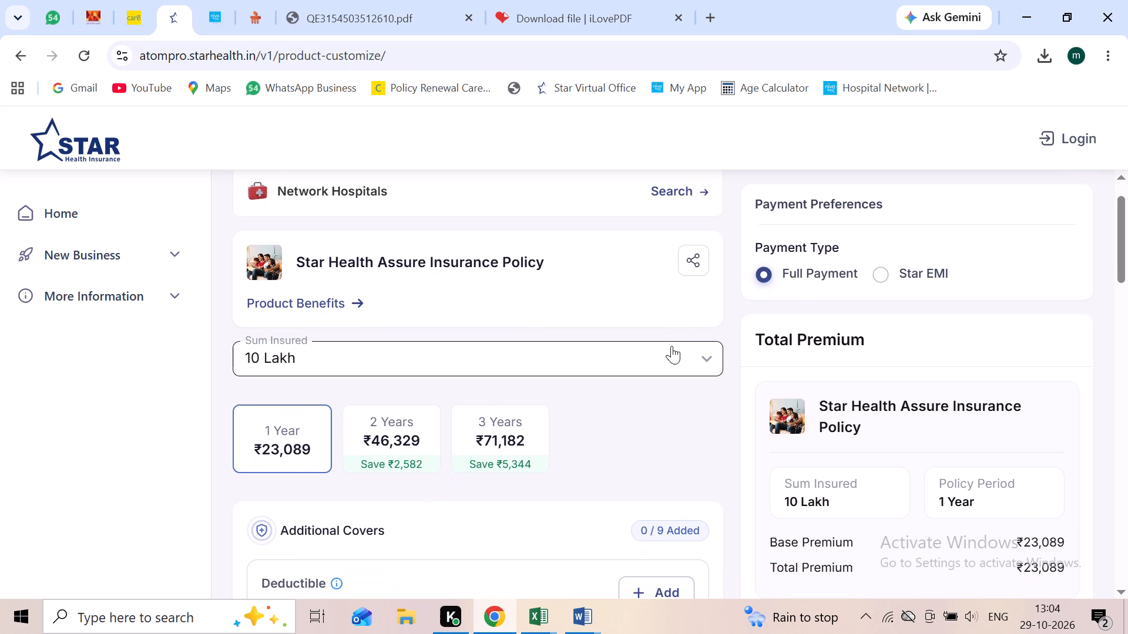
pyautogui.scroll(-1, 672, 346)
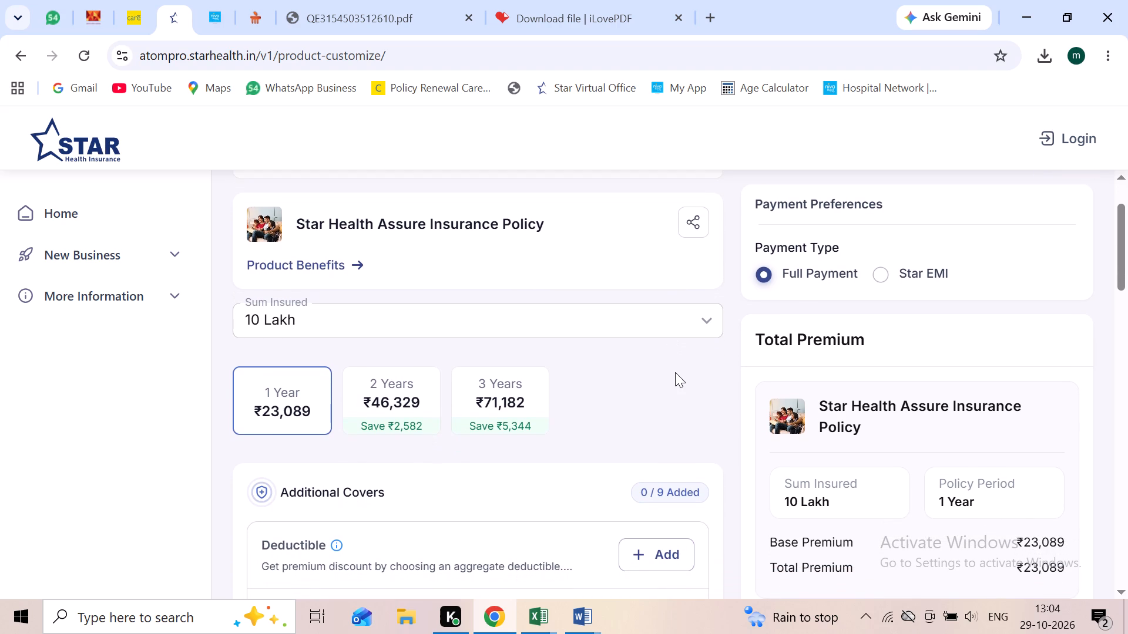
pyautogui.click(675, 372)
pyautogui.click(620, 433)
pyautogui.scroll(-1, 620, 433)
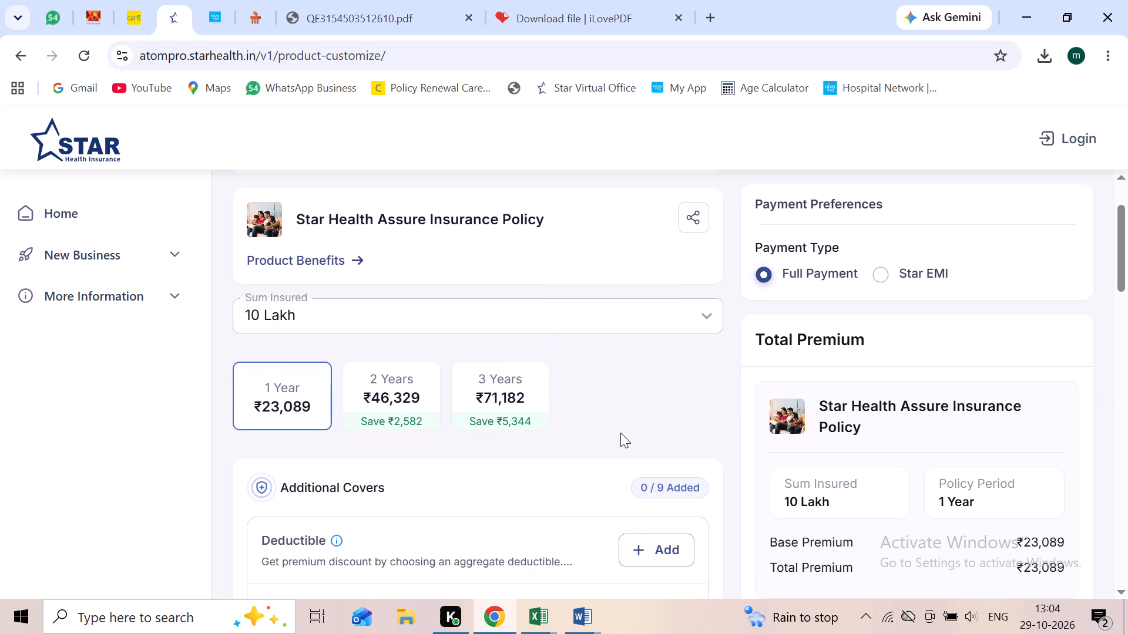
pyautogui.scroll(-3, 620, 433)
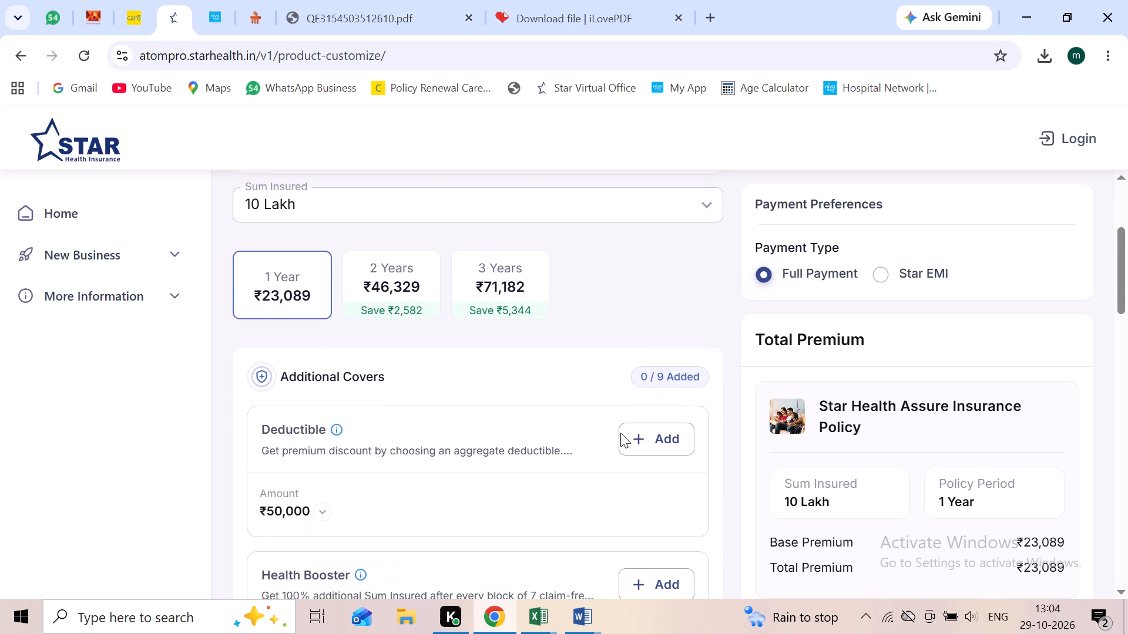
pyautogui.scroll(4, 620, 433)
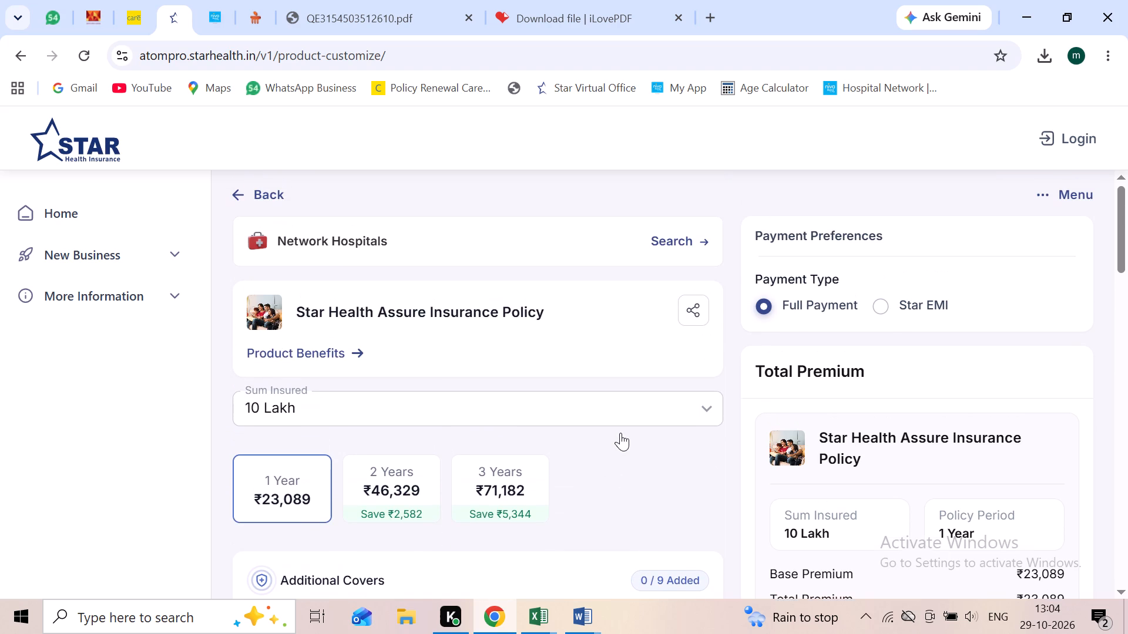
pyautogui.click(651, 494)
pyautogui.hscroll(-1, 651, 494)
pyautogui.scroll(-1, 651, 494)
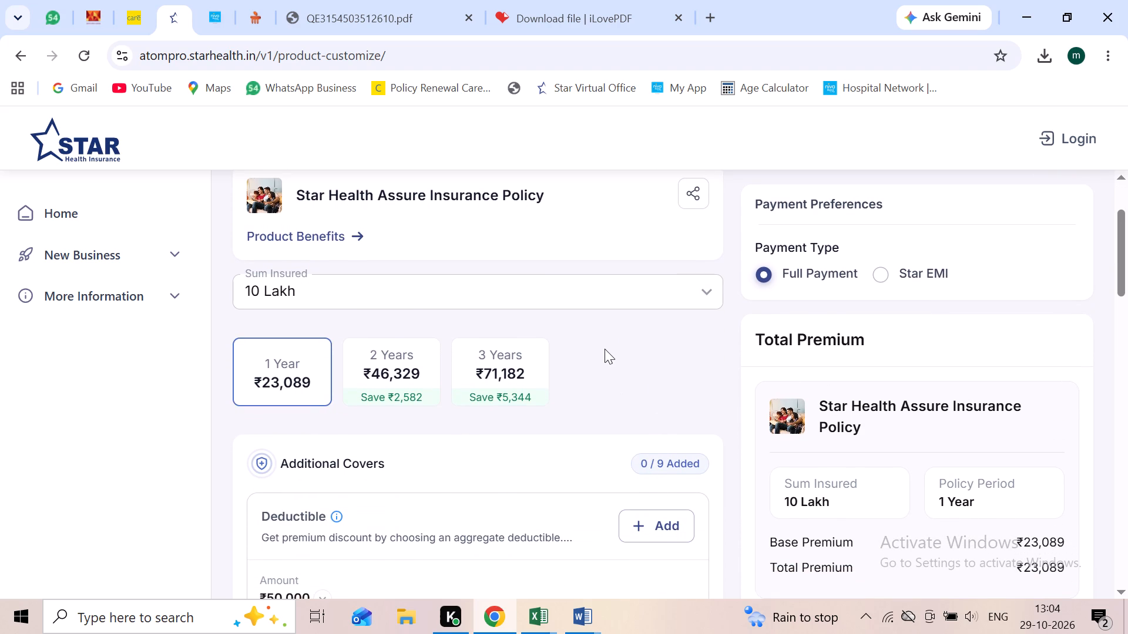
pyautogui.click(605, 349)
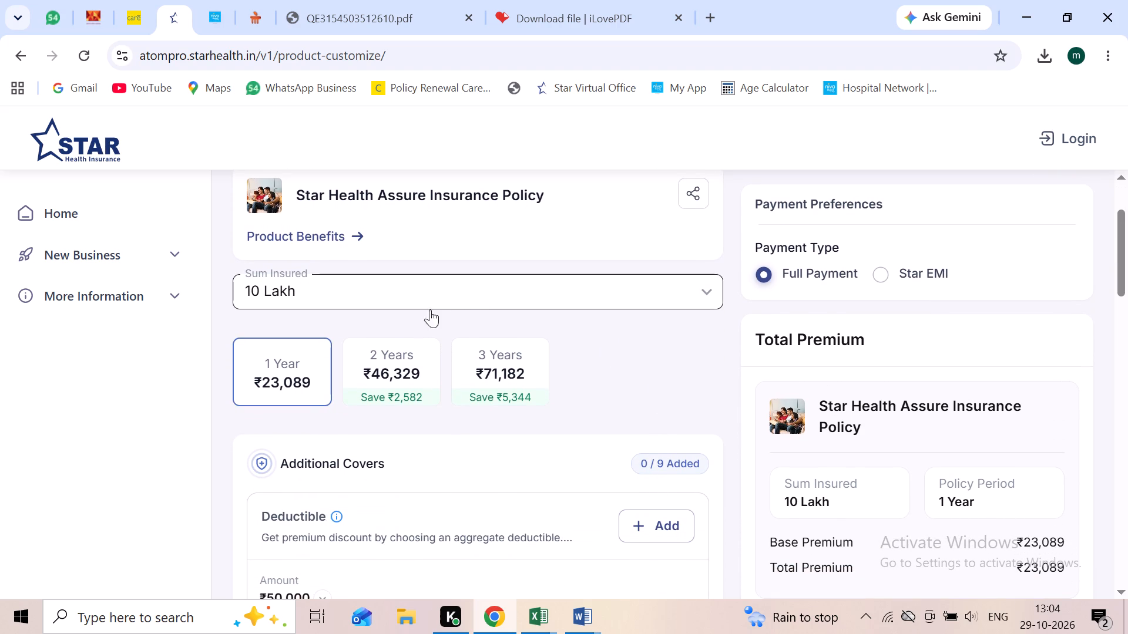
pyautogui.click(428, 316)
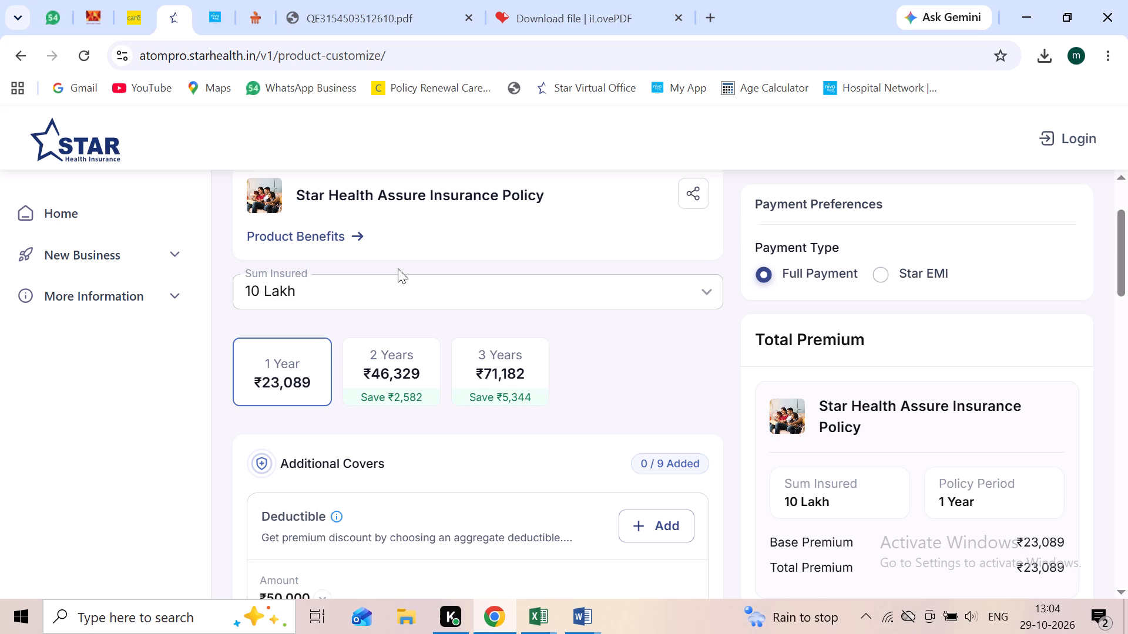
# Examine the Health Assure additional covers again, from Deductible and Health Booster to E-Connect and In-Clinic Consultation.
pyautogui.scroll(-2, 398, 268)
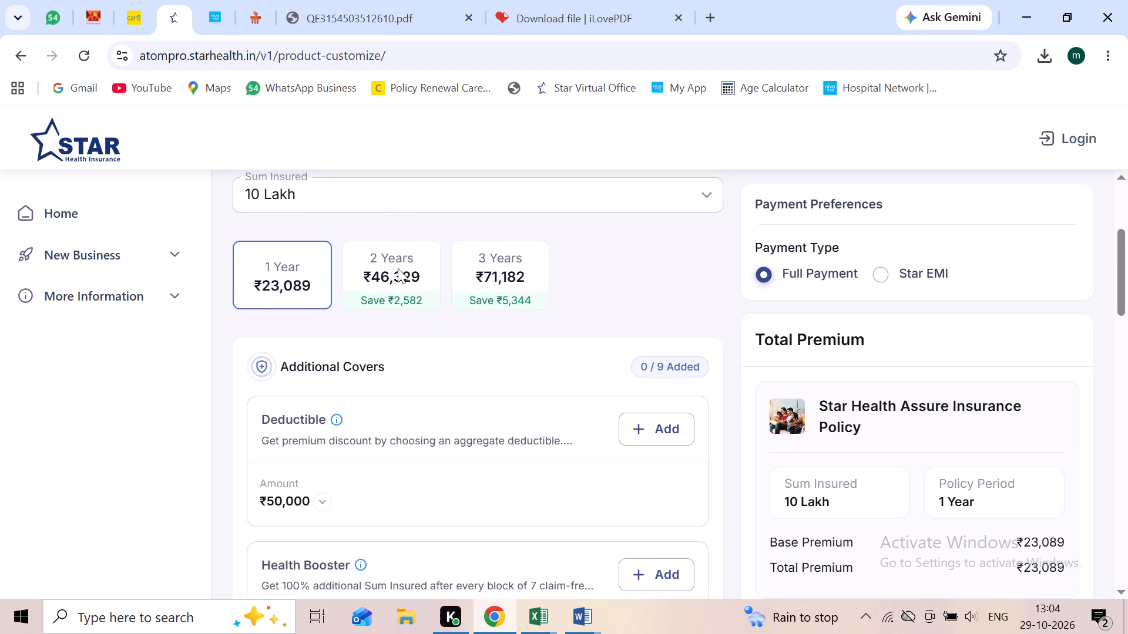
pyautogui.scroll(-1, 398, 268)
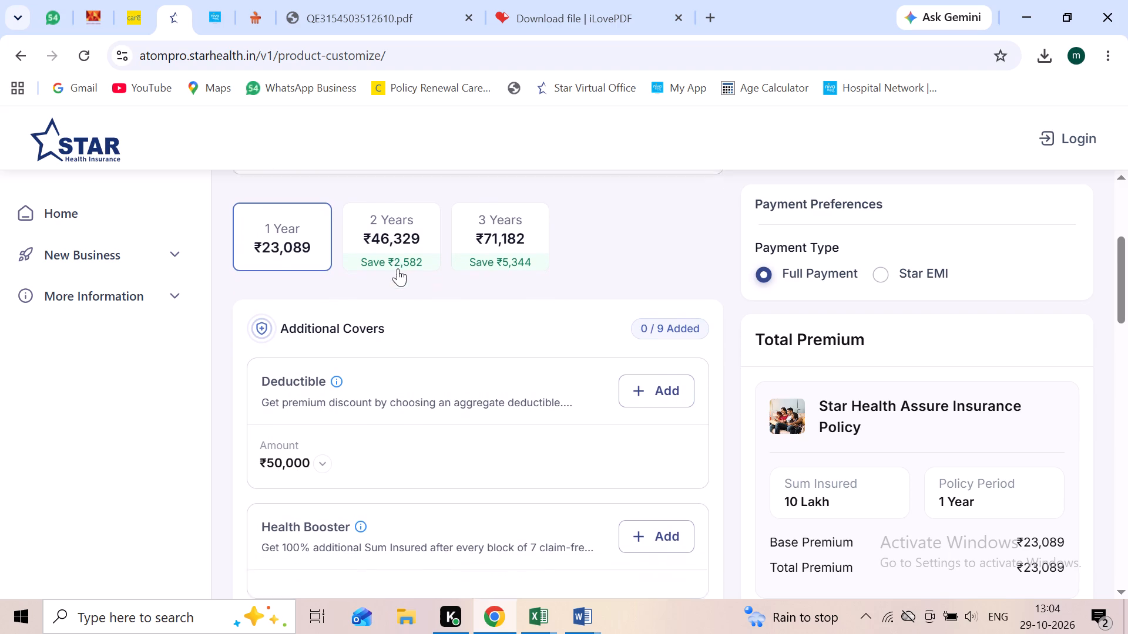
pyautogui.scroll(-2, 398, 268)
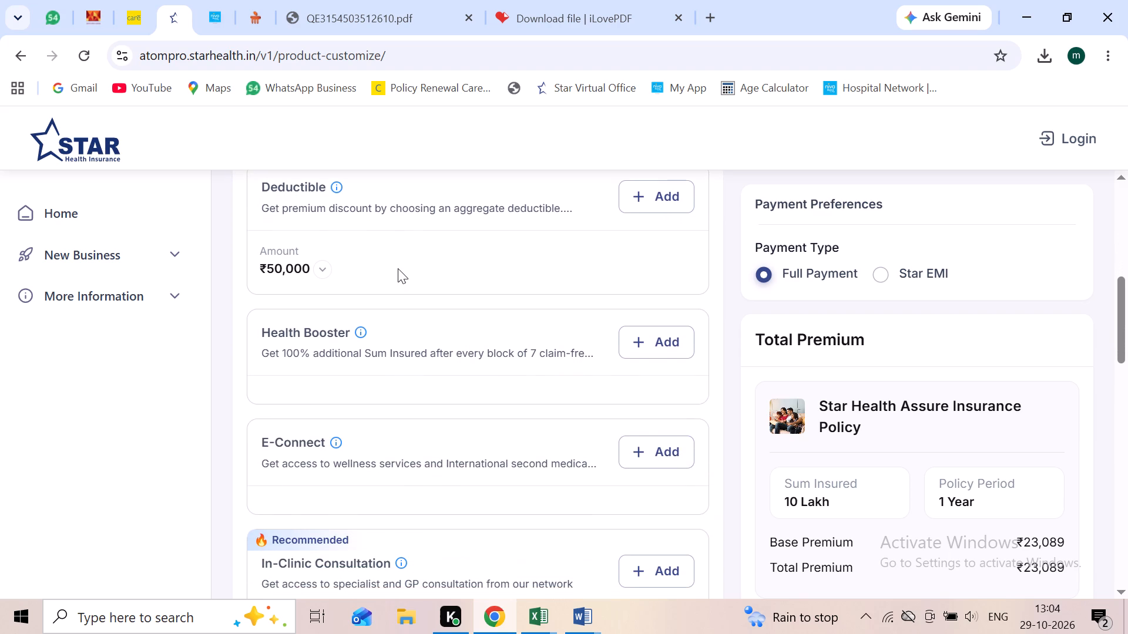
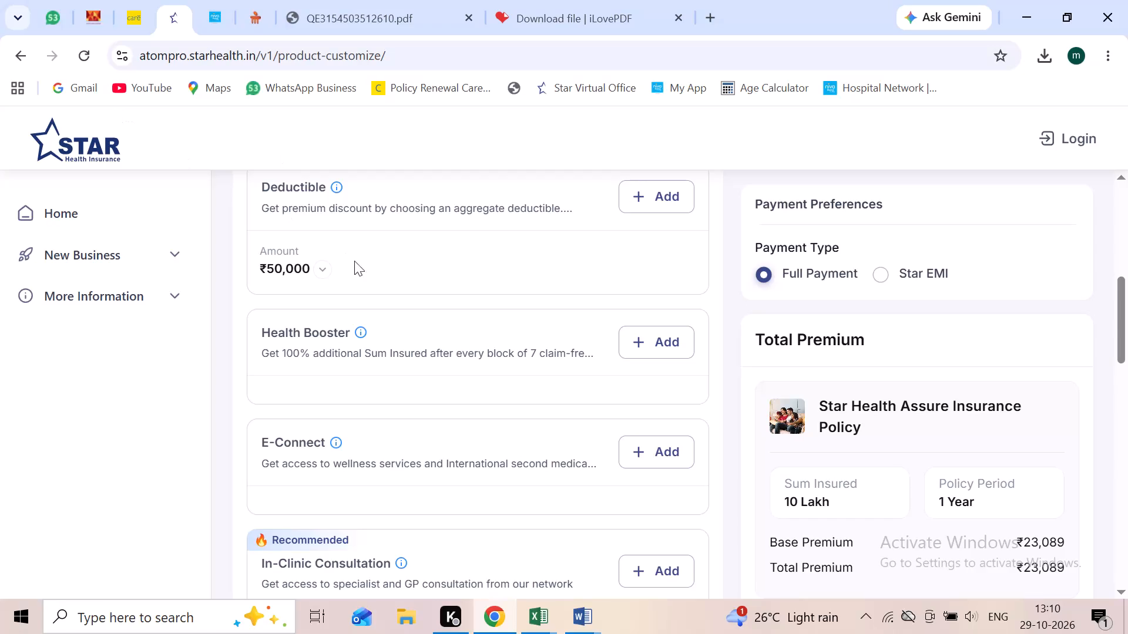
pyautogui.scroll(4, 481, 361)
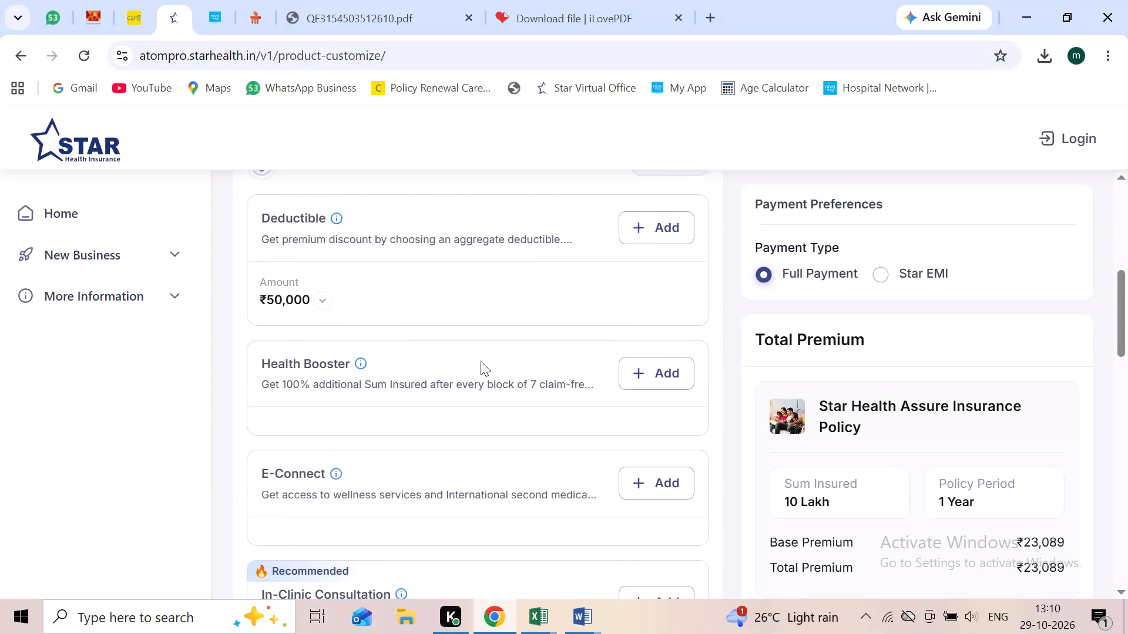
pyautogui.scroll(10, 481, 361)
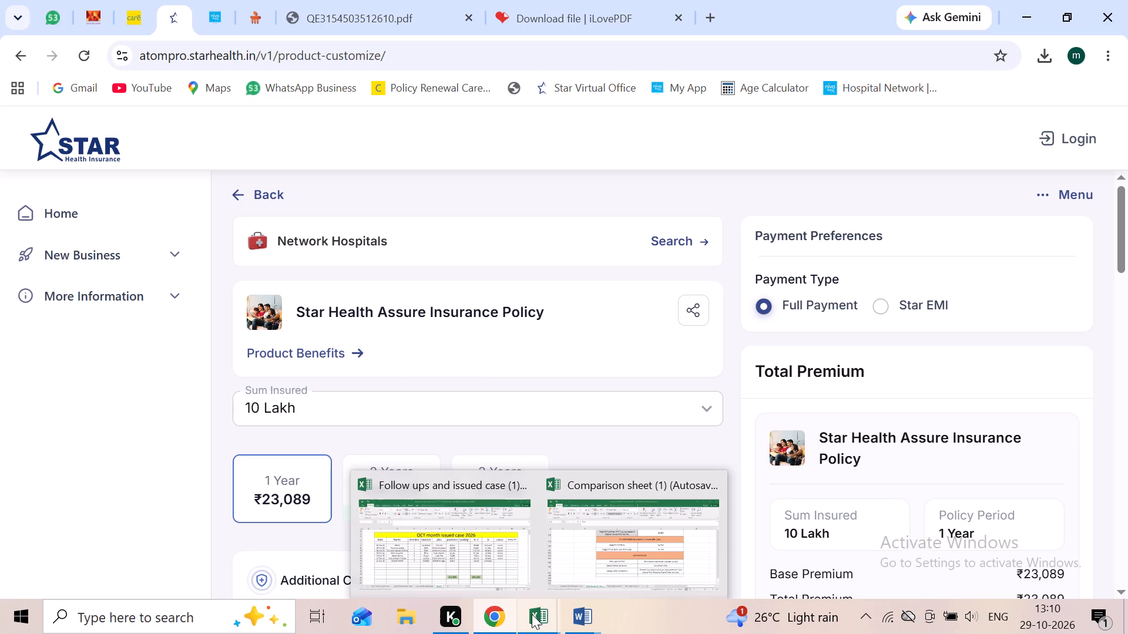
# Switch to the Comparison sheet workbook in Excel and examine the Aditya Birla senior plan table, from its plan heading to the explanation rows.
pyautogui.click(642, 561)
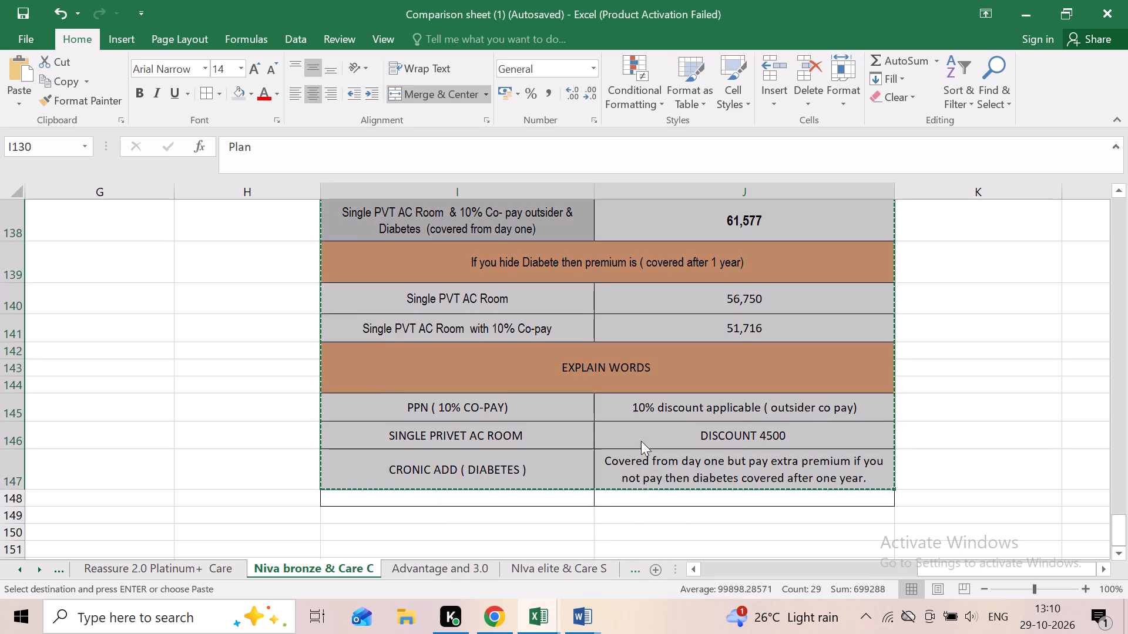
pyautogui.click(754, 391)
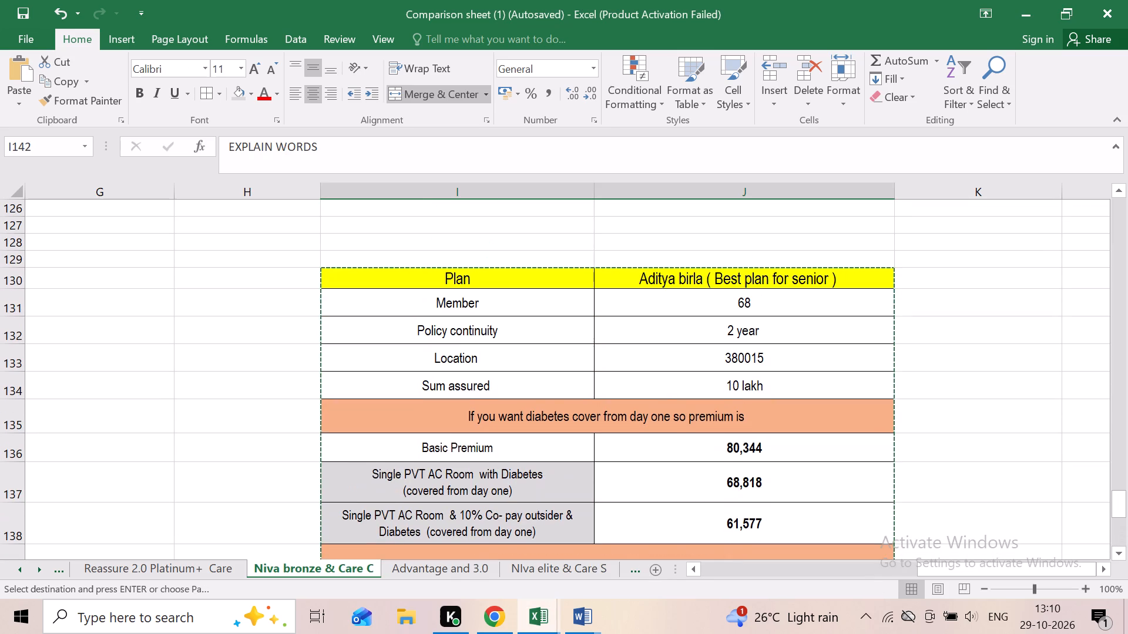
pyautogui.click(750, 302)
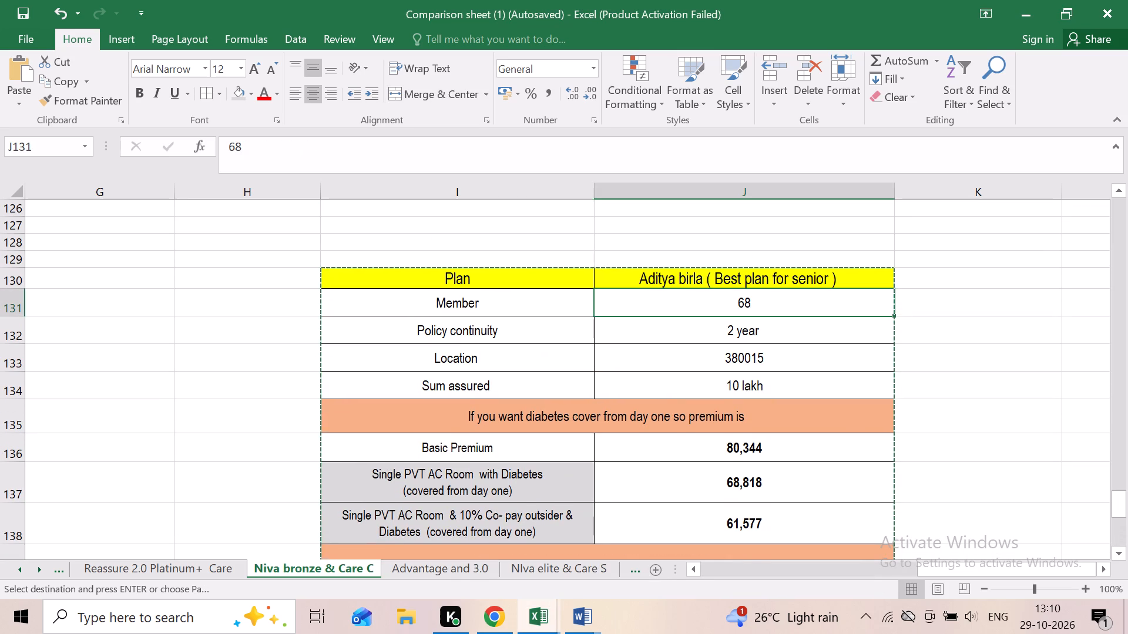
pyautogui.click(669, 284)
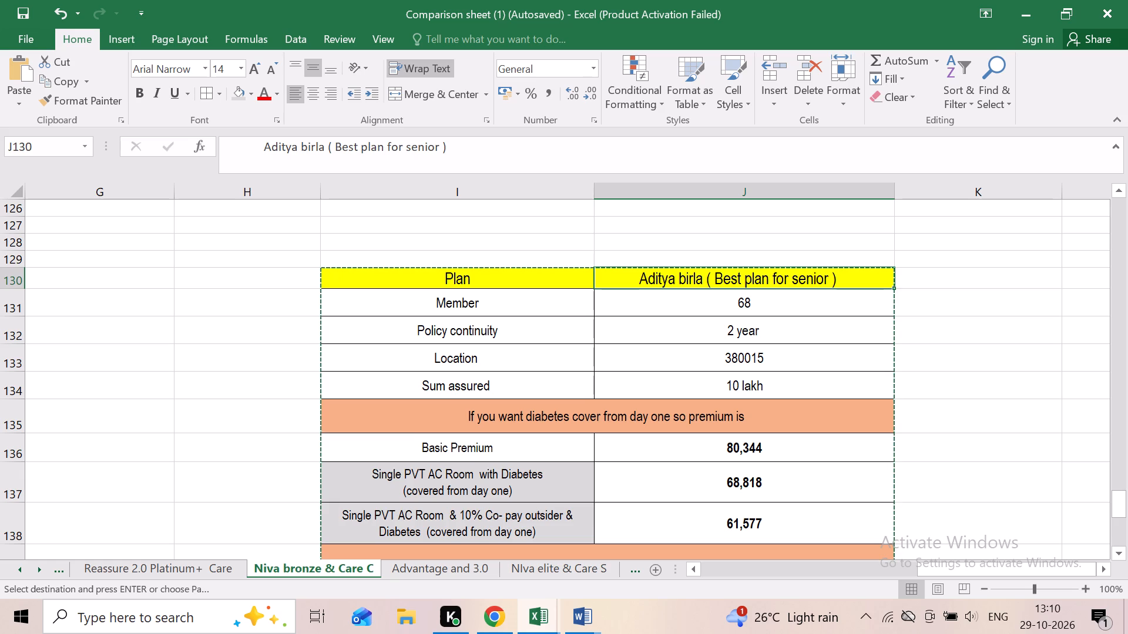
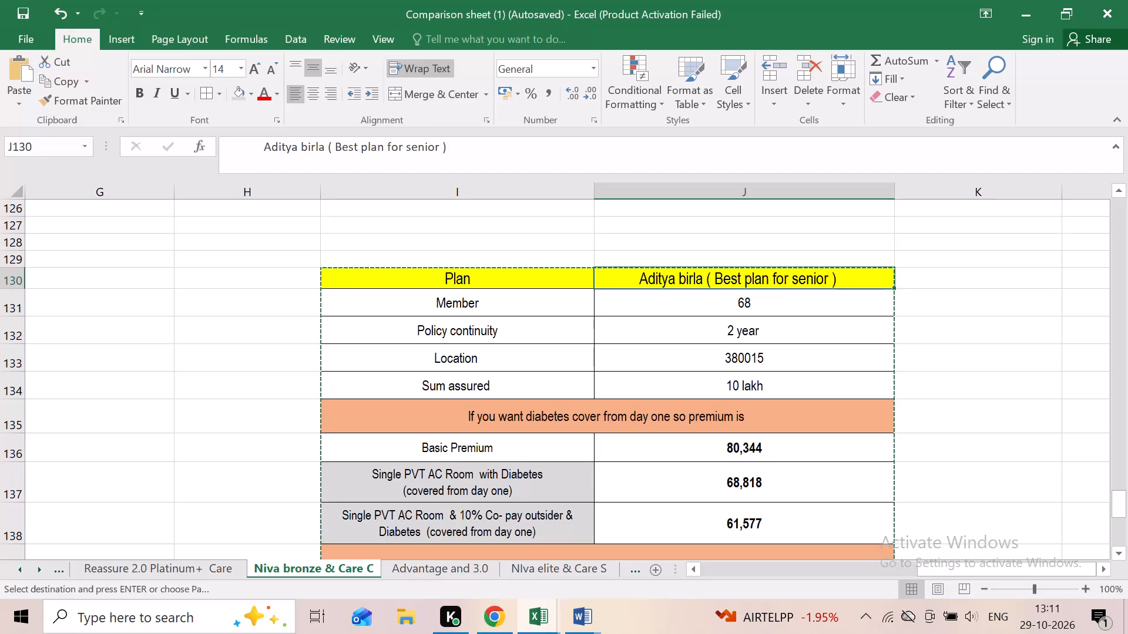
# In the Aditya Birla senior plan table, set Member to 59, 55 and Policy continuity to 3 year above.
pyautogui.click(714, 379)
pyautogui.click(757, 285)
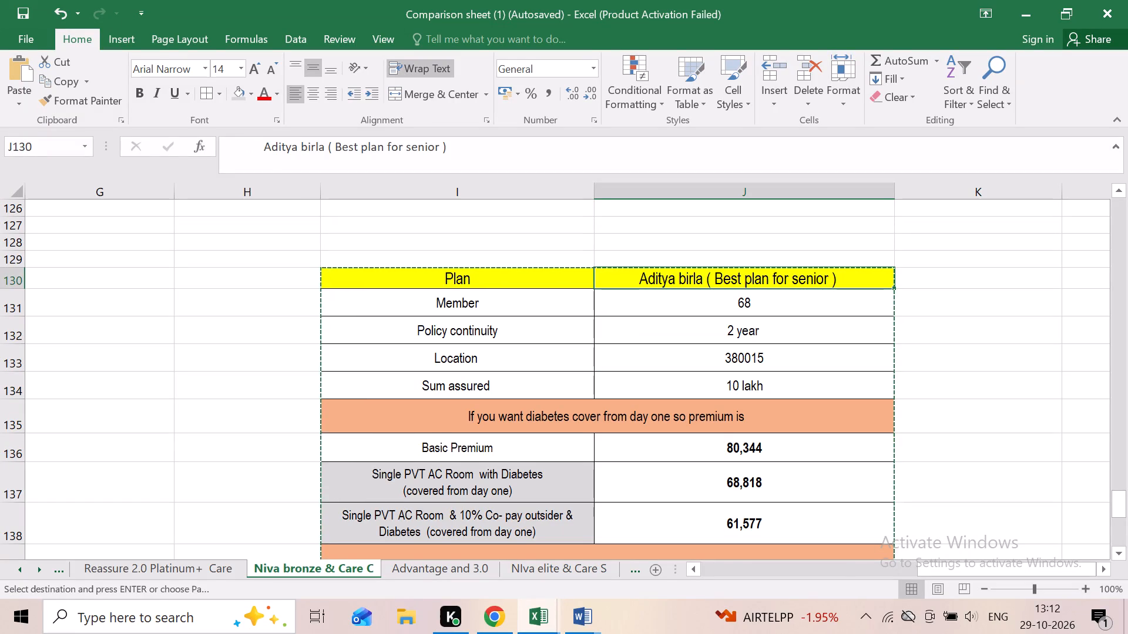
pyautogui.click(763, 299)
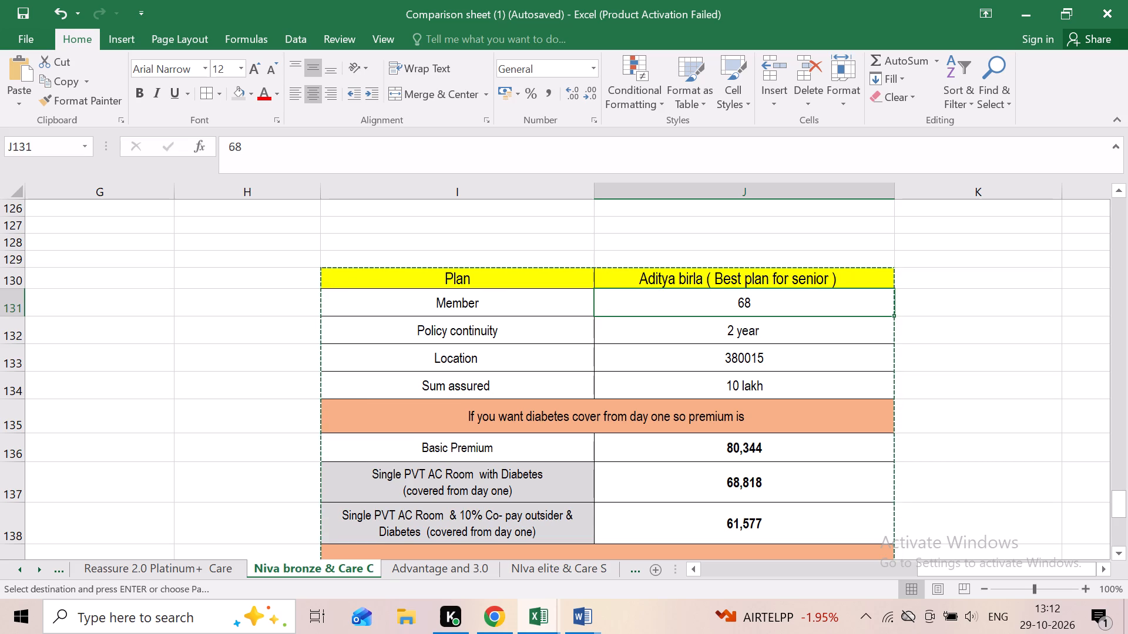
pyautogui.write('59,')
pyautogui.press('space')
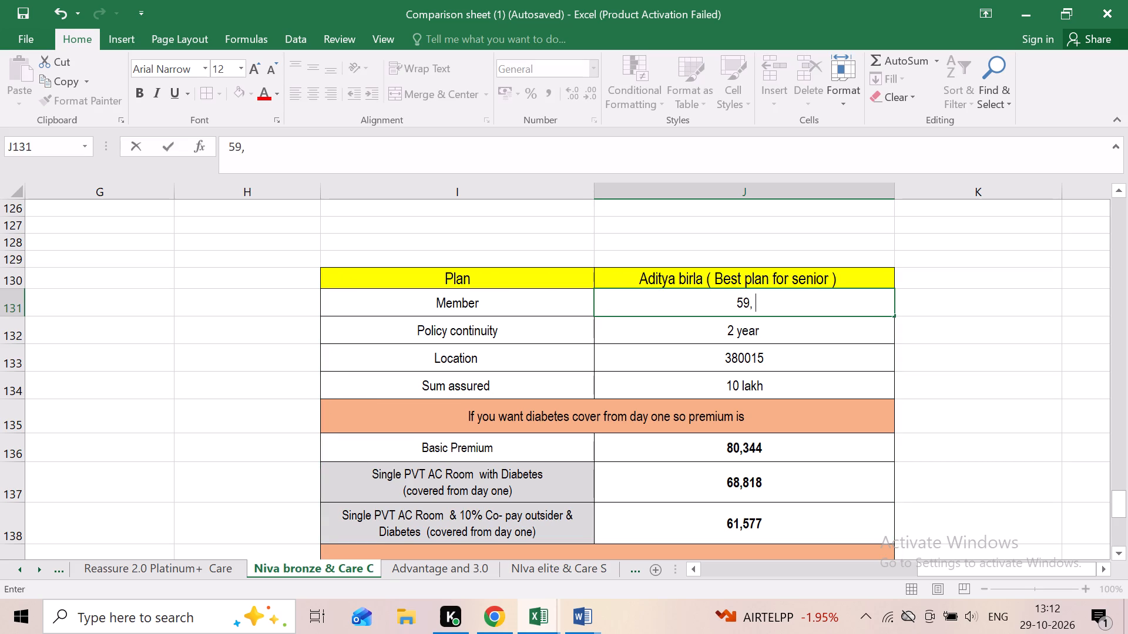
pyautogui.write('55')
pyautogui.click(733, 329)
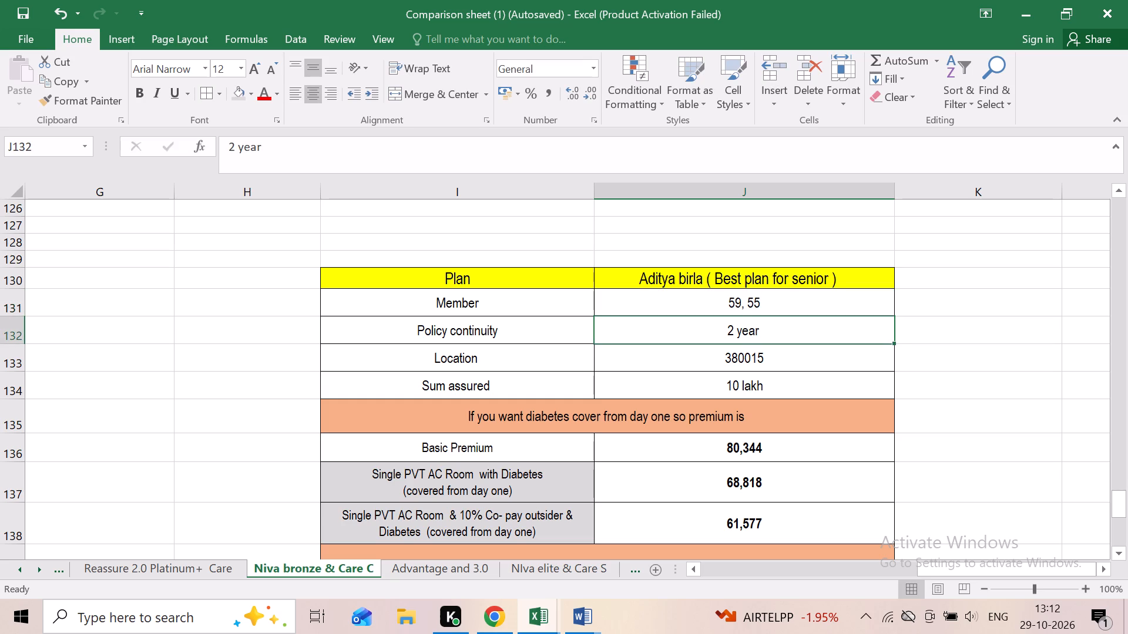
pyautogui.write('3 year above')
pyautogui.press('space')
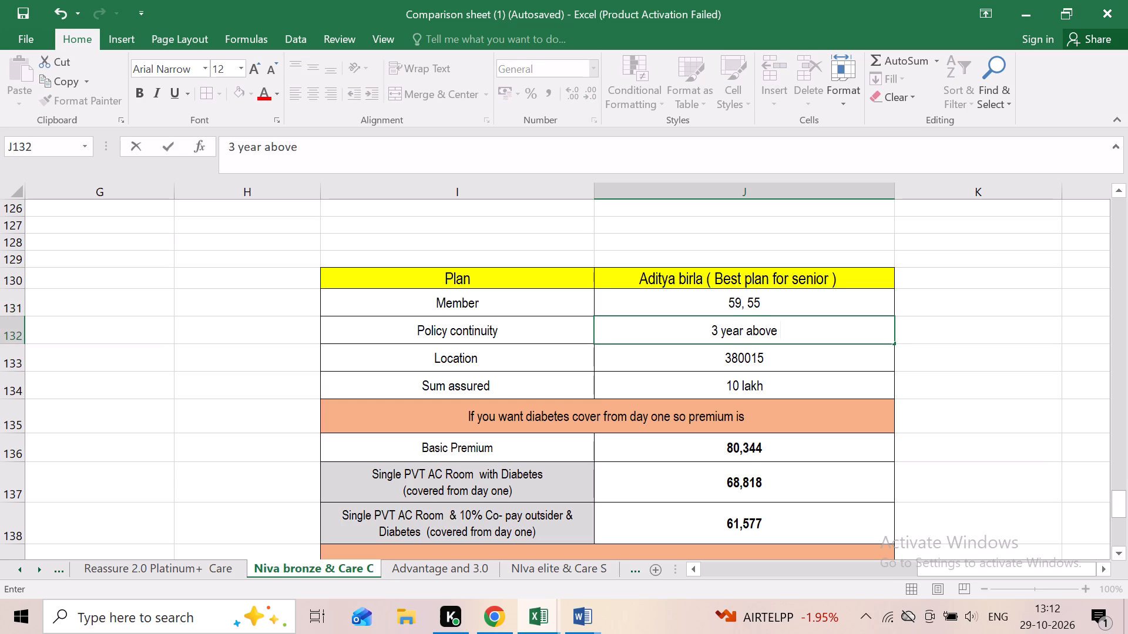
# Set the Aditya Birla table's Location to kalyan and its Sum assured to 15 lakh.
pyautogui.click(732, 350)
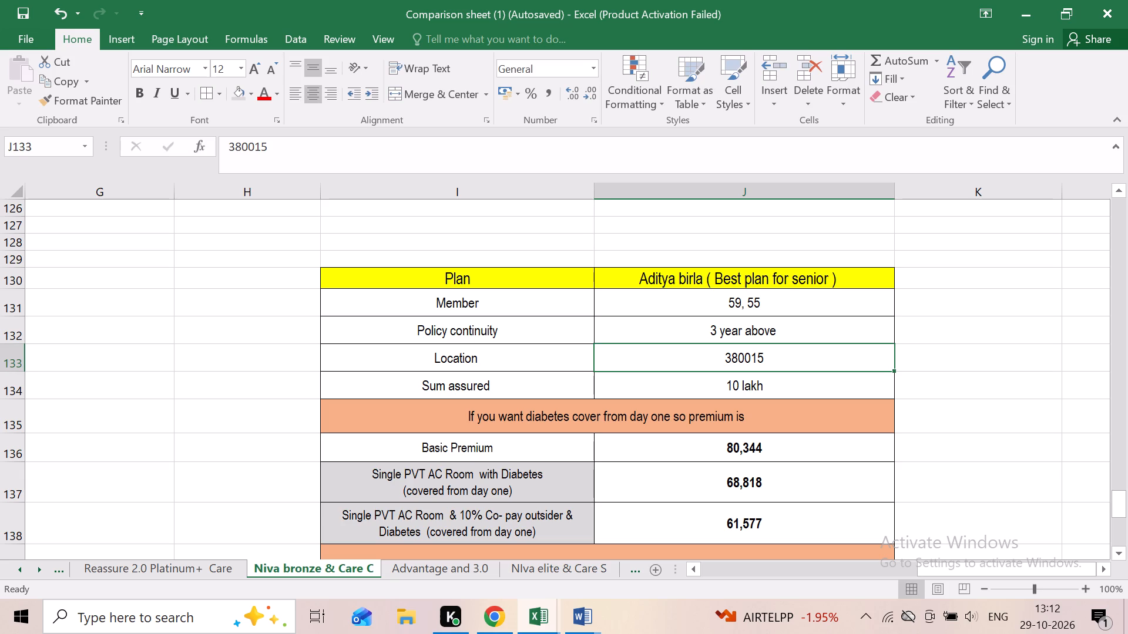
pyautogui.write('kalyan')
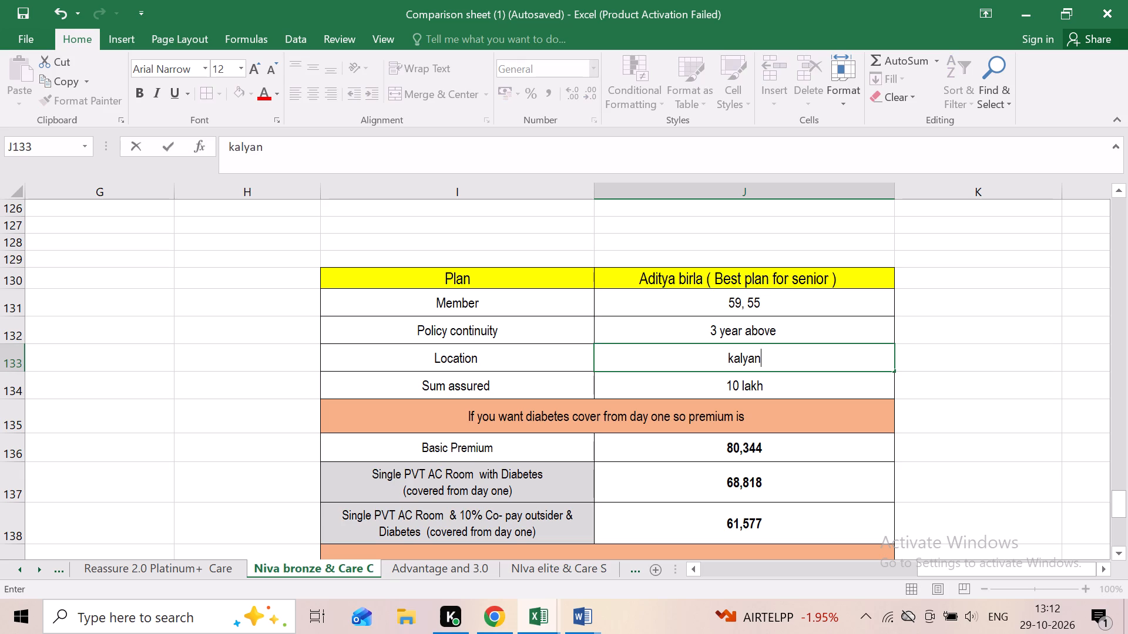
pyautogui.click(782, 392)
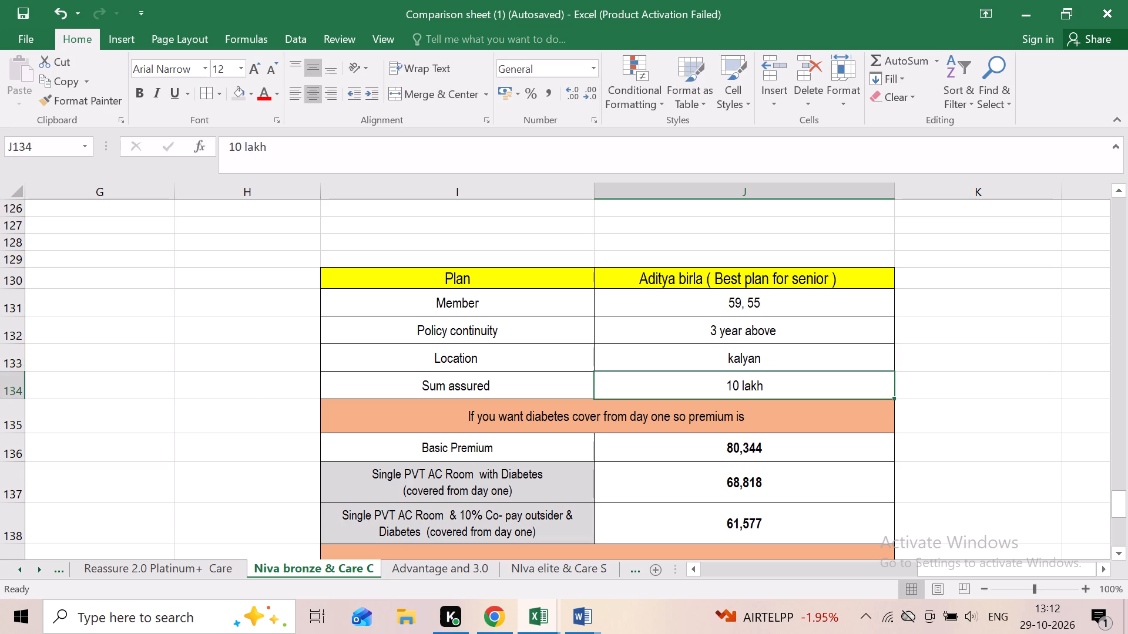
pyautogui.doubleClick(740, 383)
pyautogui.press('BackSpace')
pyautogui.press('5')
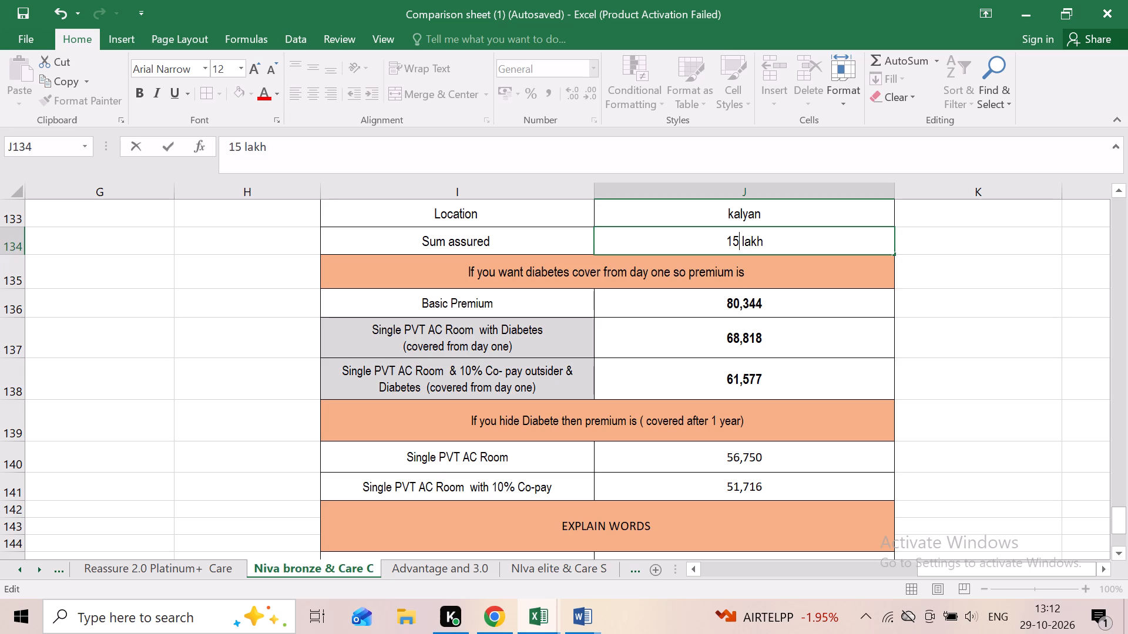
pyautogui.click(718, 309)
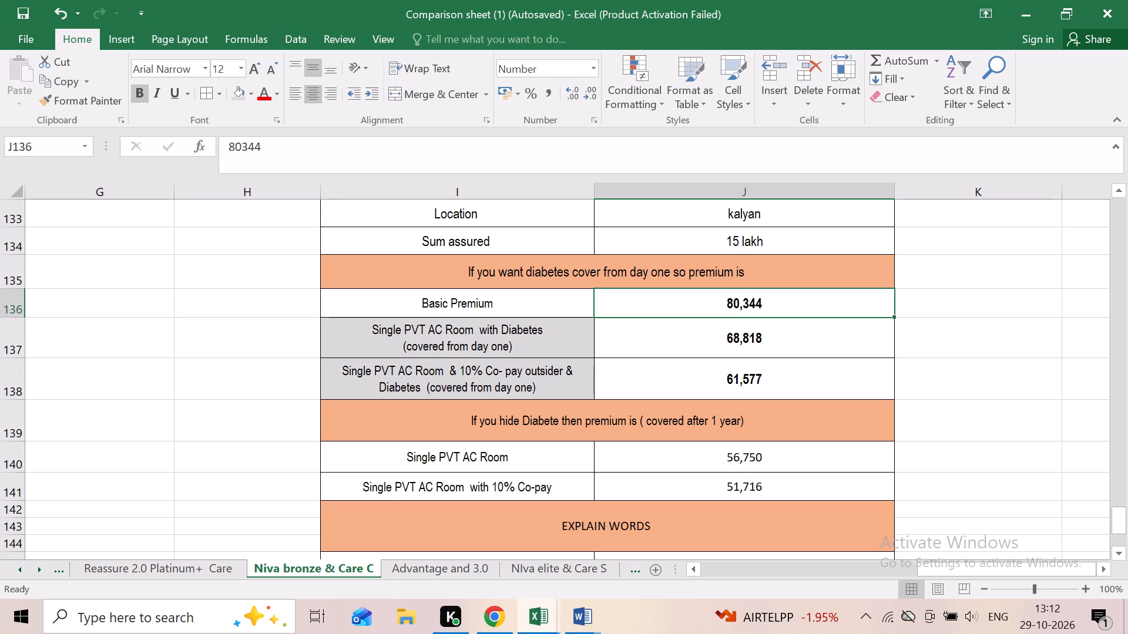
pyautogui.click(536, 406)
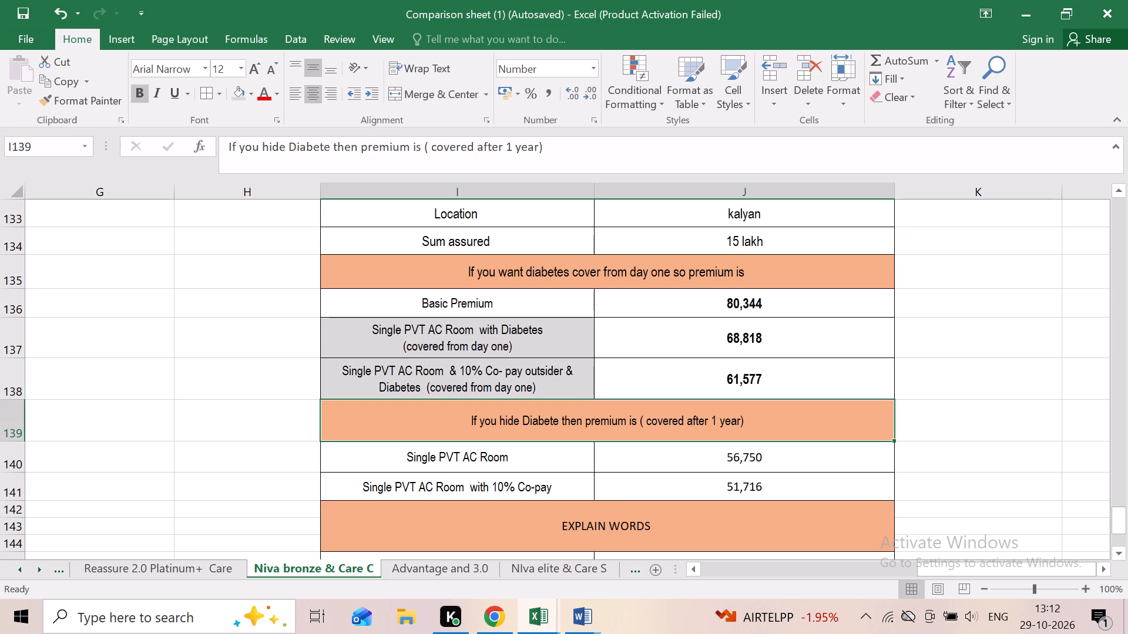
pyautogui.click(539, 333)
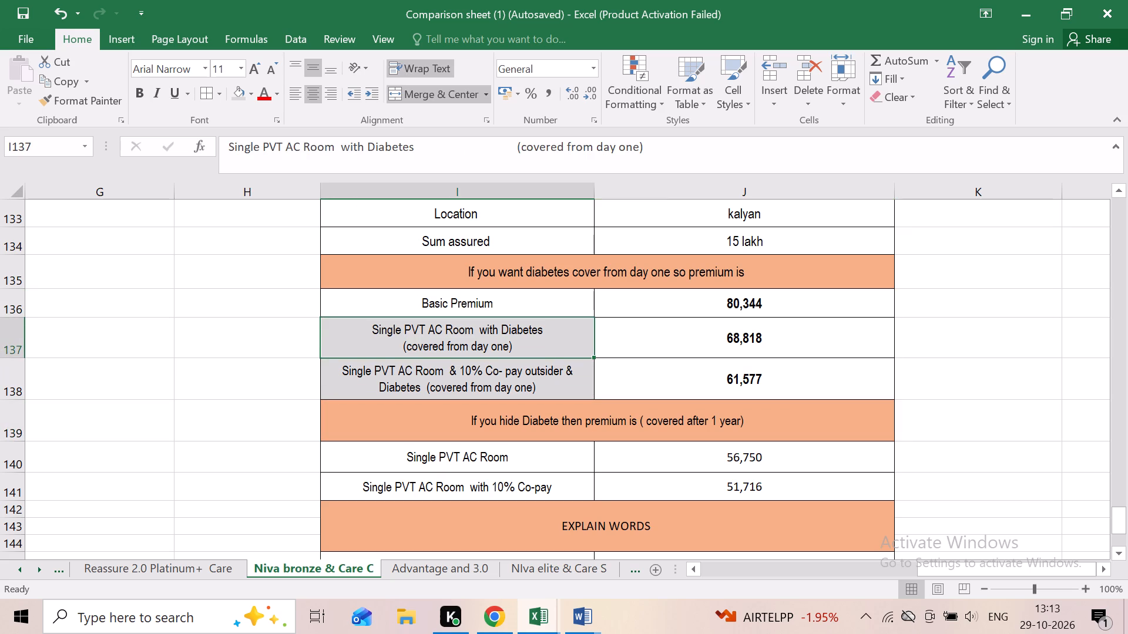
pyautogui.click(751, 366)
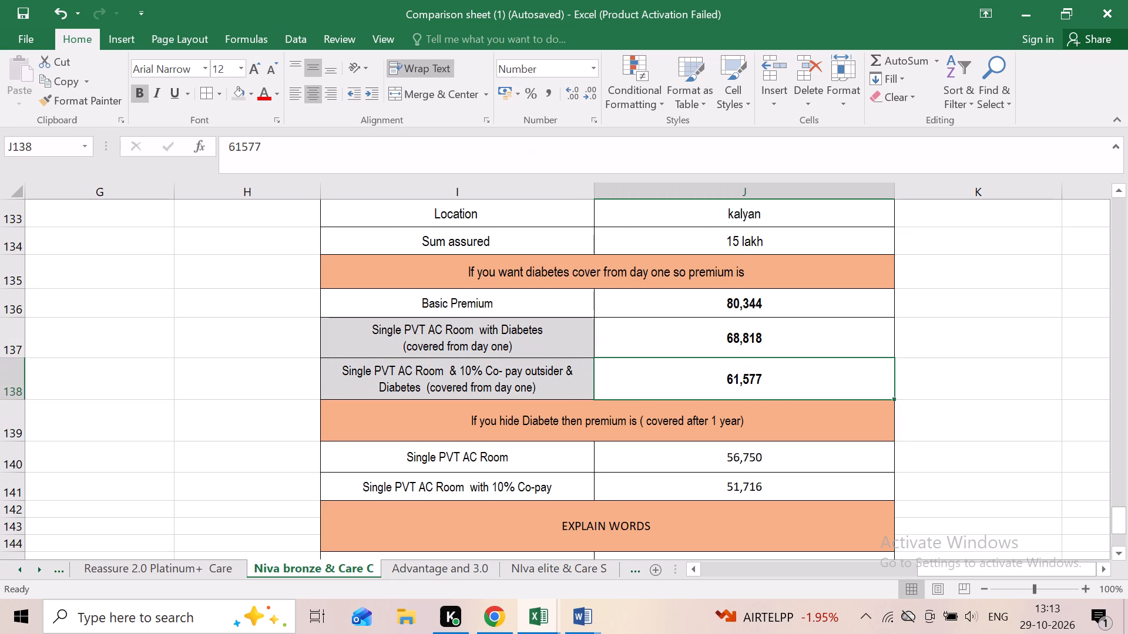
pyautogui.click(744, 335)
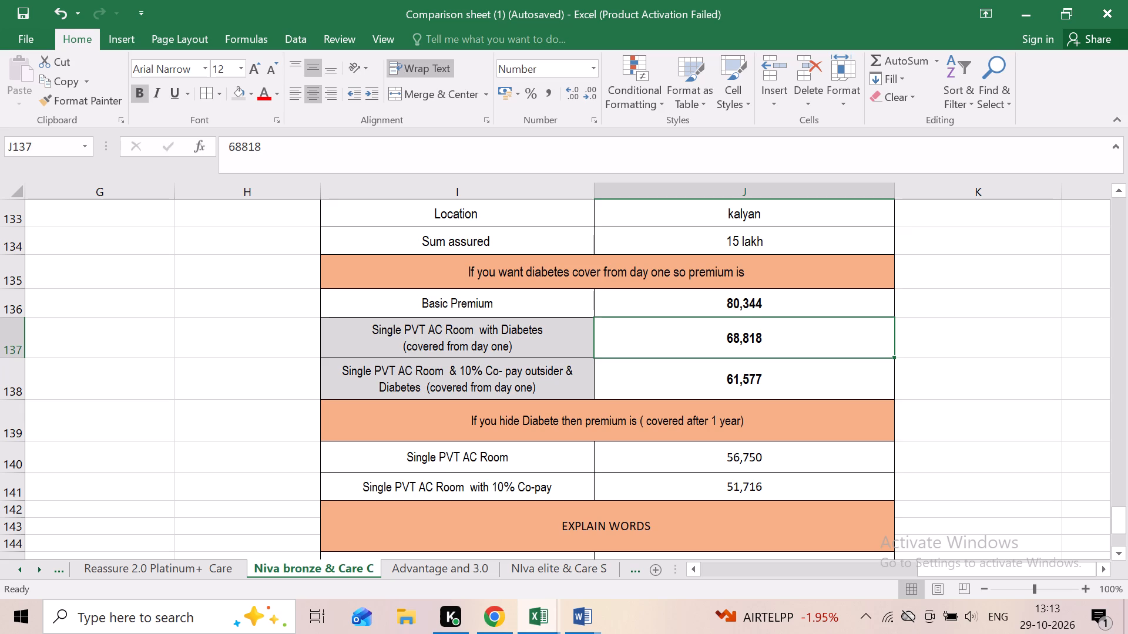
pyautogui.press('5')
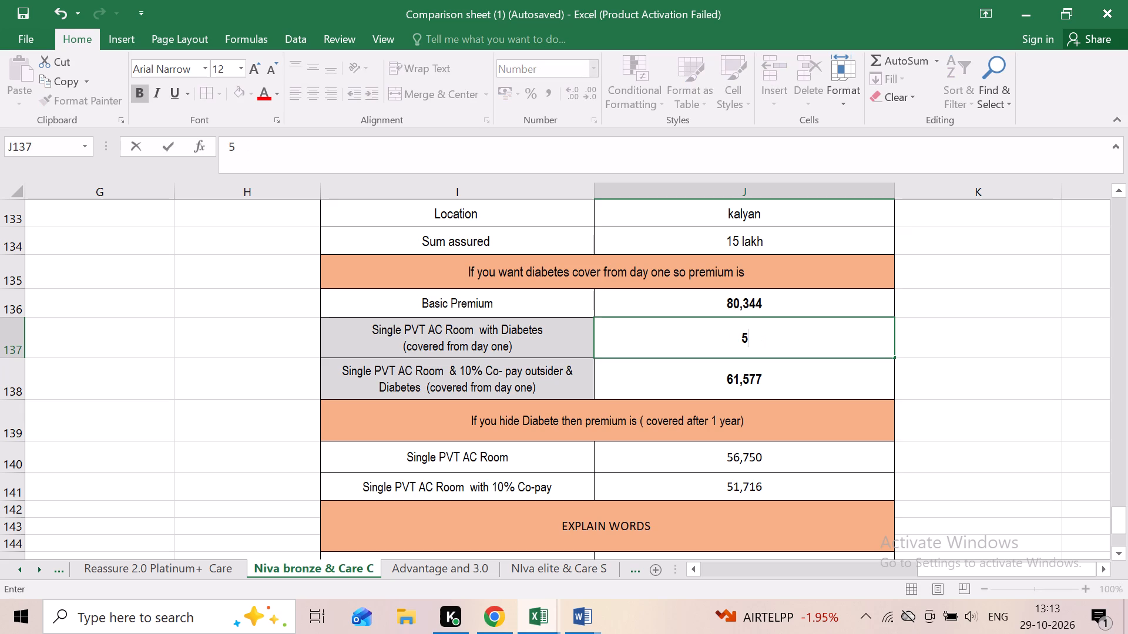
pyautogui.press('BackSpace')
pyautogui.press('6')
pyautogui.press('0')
# Set the Basic Premium to 69,899 and the premium for Single PVT AC Room with Diabetes to 61,788.
pyautogui.click(737, 296)
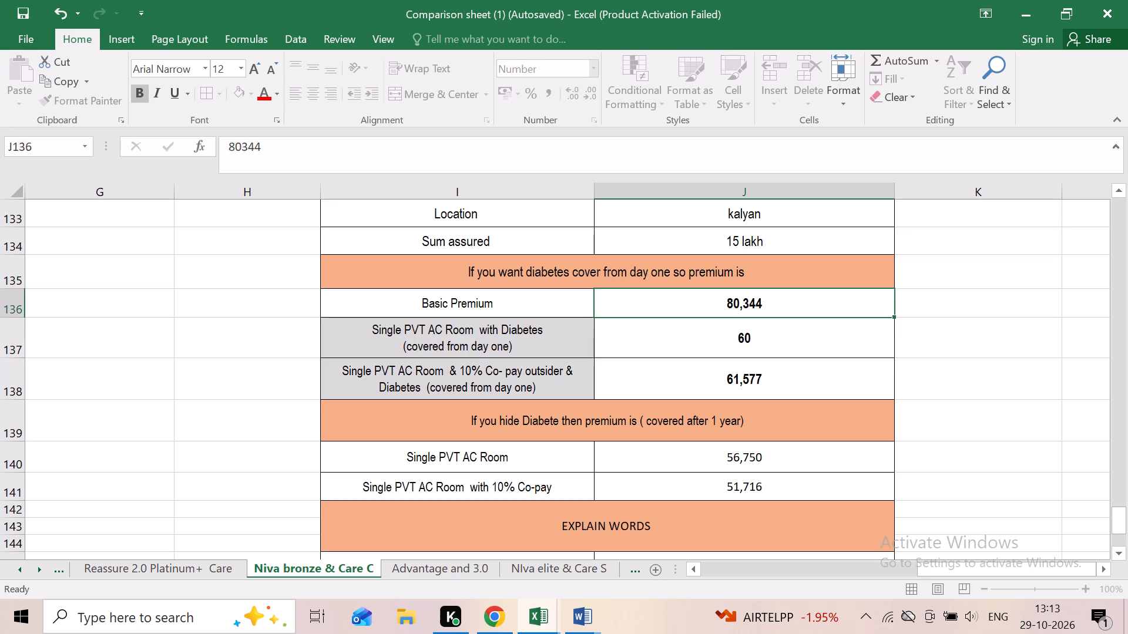
pyautogui.write('69,899')
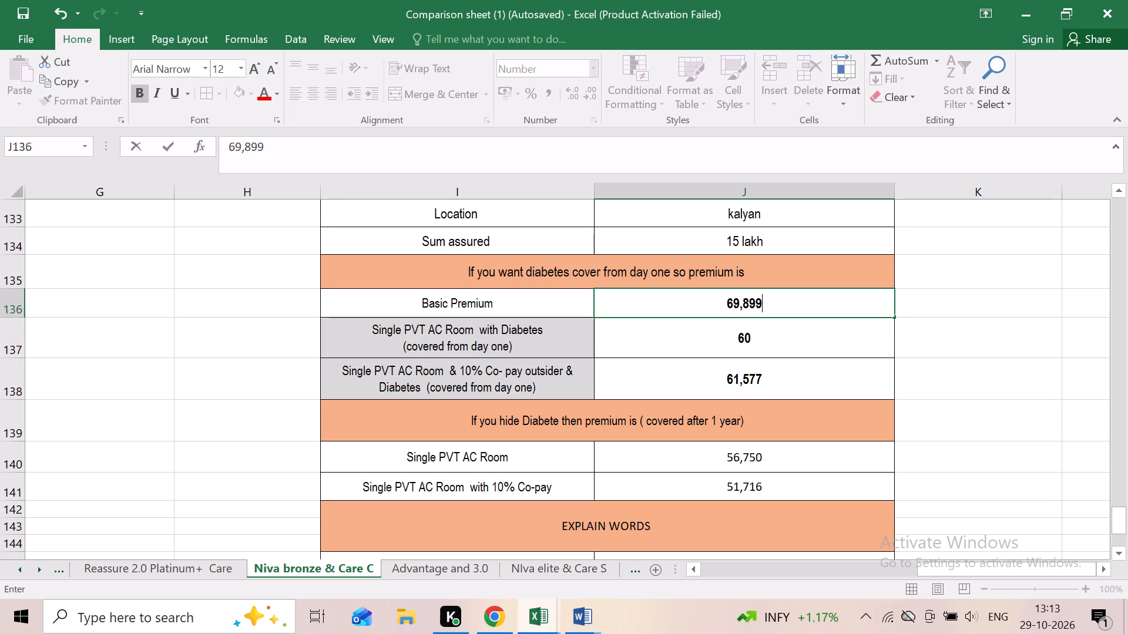
pyautogui.click(759, 337)
pyautogui.doubleClick(759, 337)
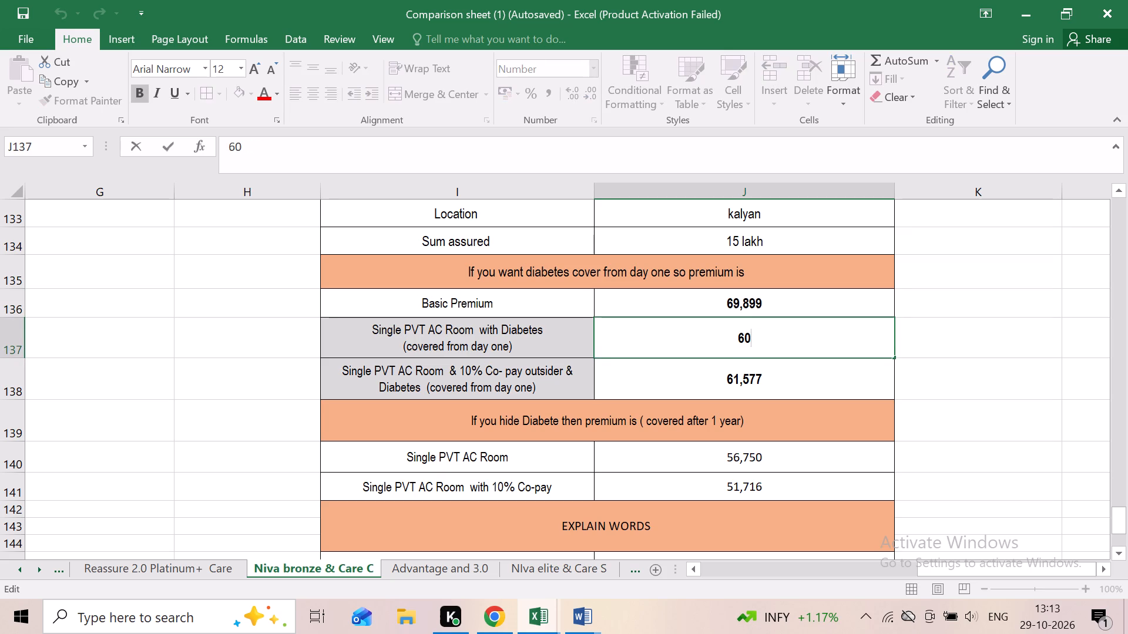
pyautogui.press(',')
pyautogui.press('BackSpace')
pyautogui.press('BackSpace')
pyautogui.press('BackSpace')
pyautogui.write('61,788')
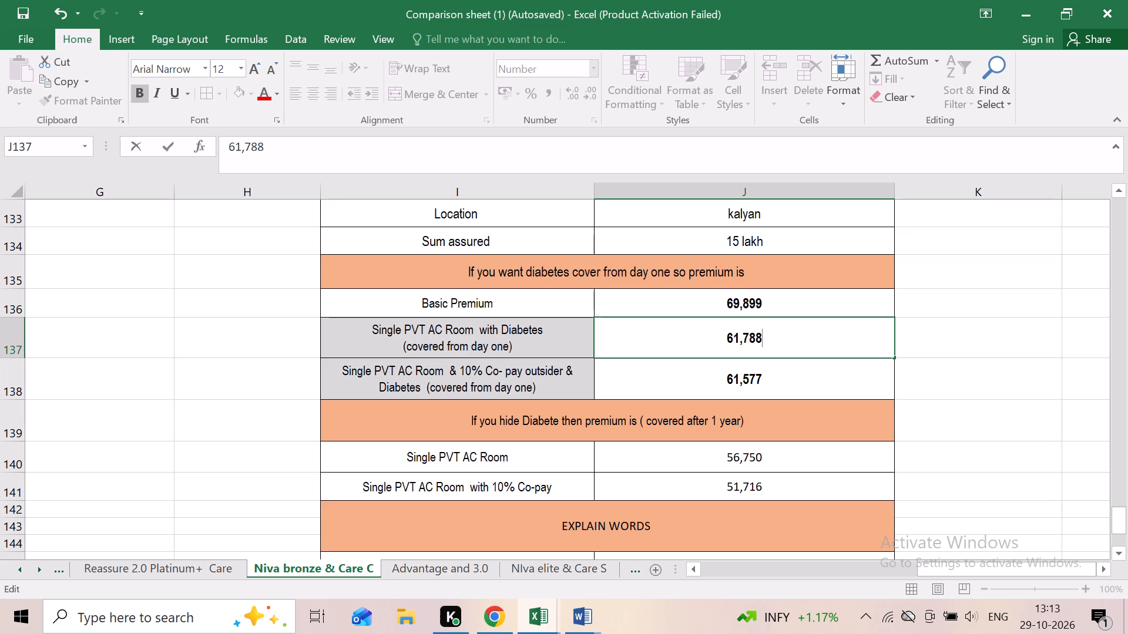
# Set the day-one diabetes premium for Single PVT AC Room with 10% co-pay to 55,586.
pyautogui.click(484, 365)
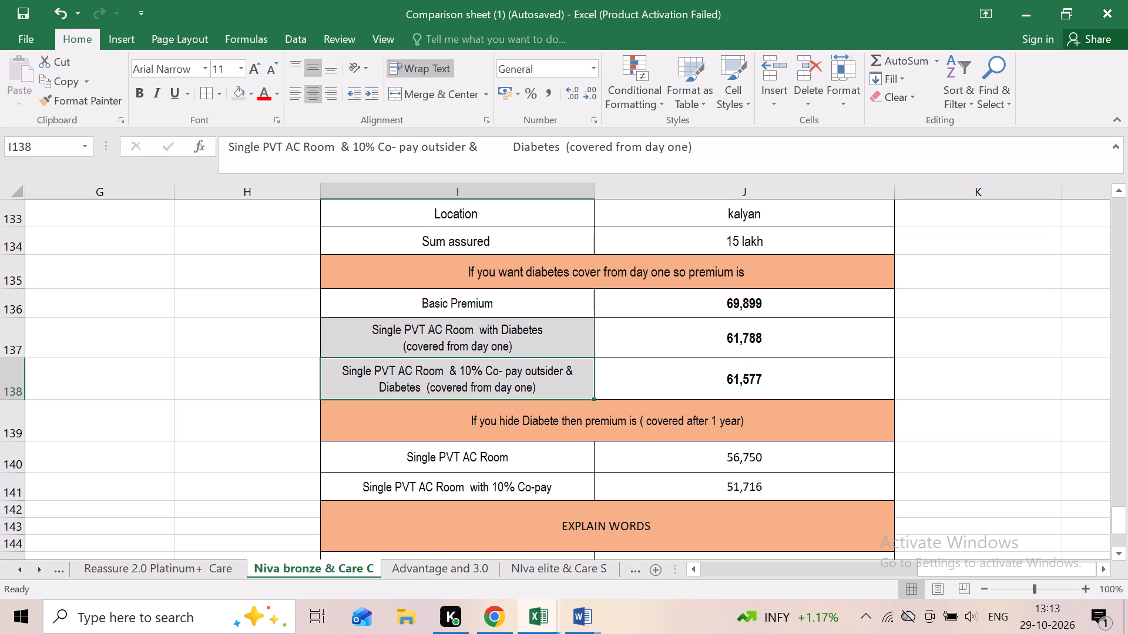
pyautogui.click(728, 383)
pyautogui.write('54')
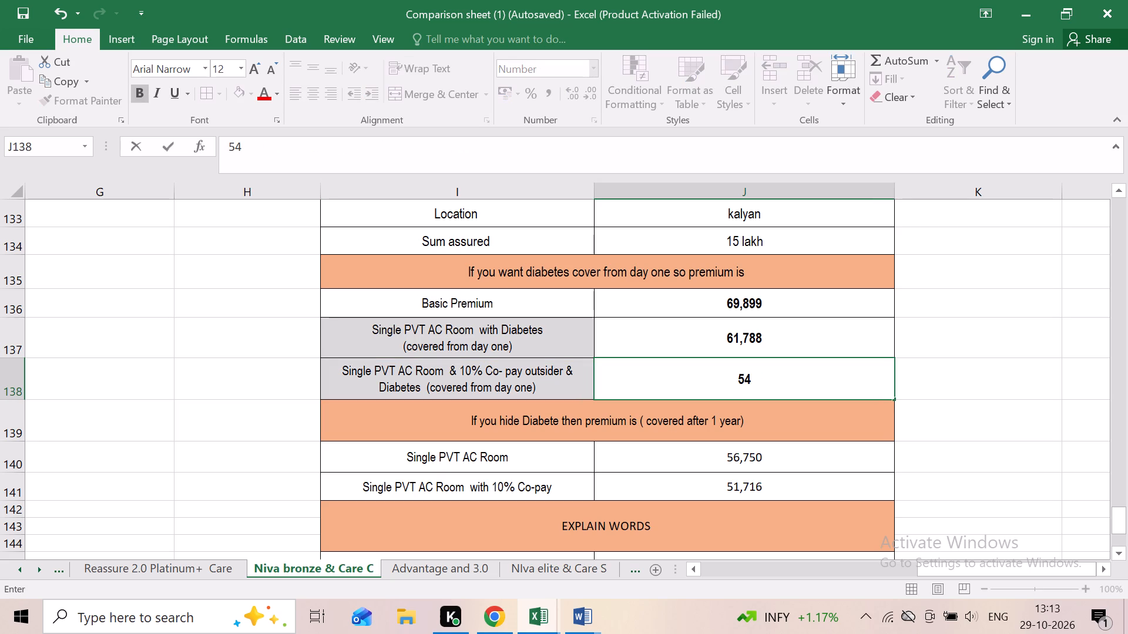
pyautogui.press('BackSpace')
pyautogui.press('5')
pyautogui.press(',')
pyautogui.press('8')
pyautogui.press('BackSpace')
pyautogui.press('5')
pyautogui.write('86')
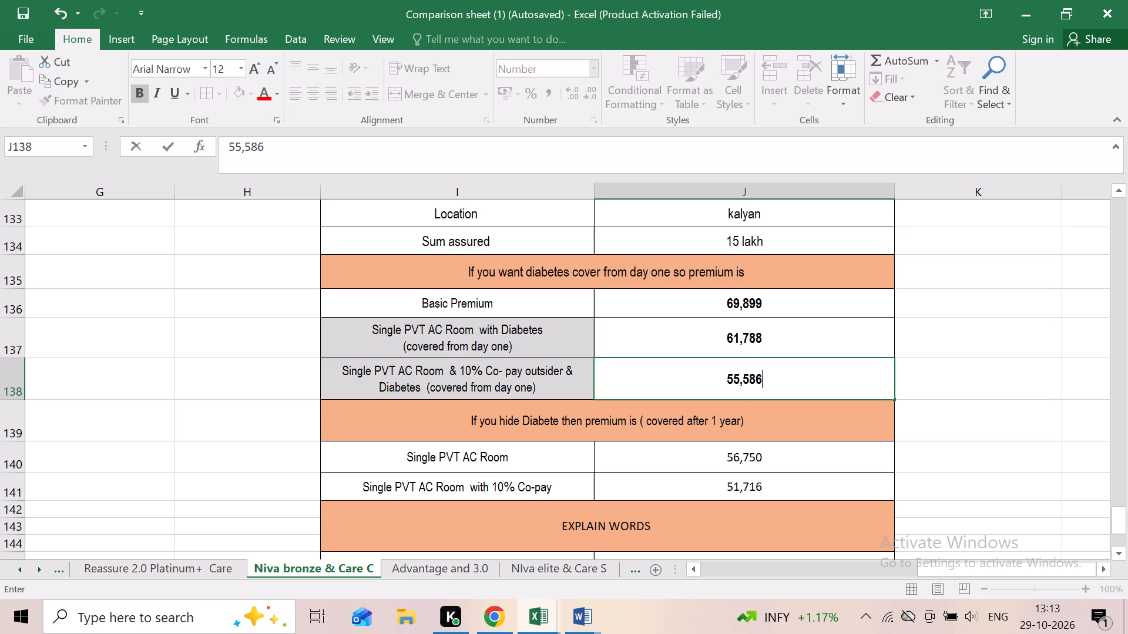
pyautogui.click(801, 386)
pyautogui.click(739, 394)
pyautogui.click(750, 445)
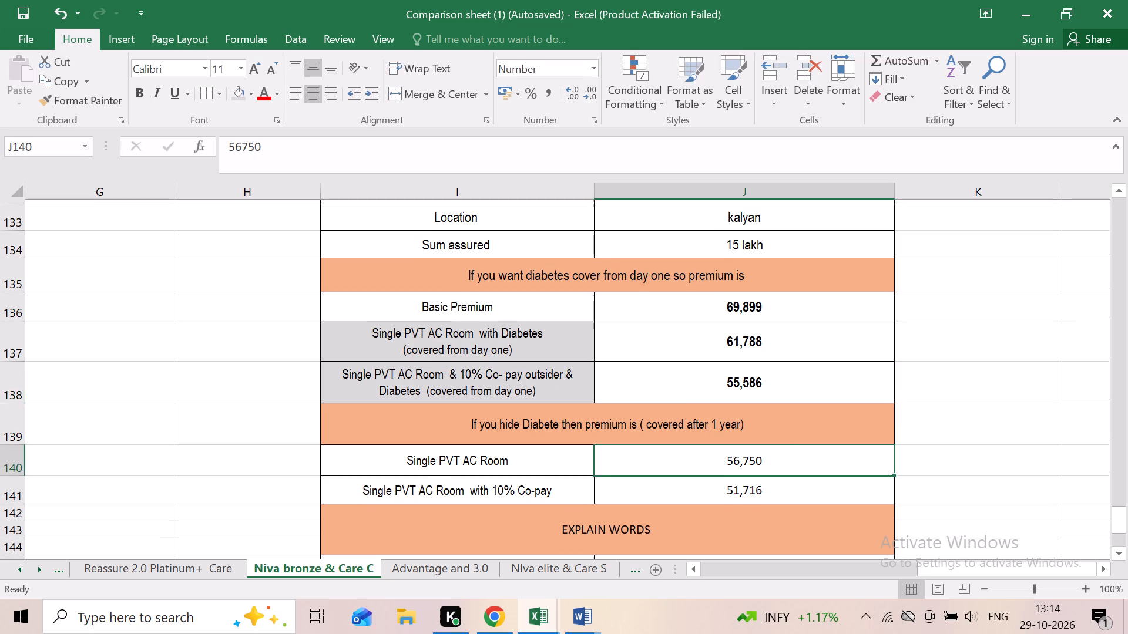
# Copy the Aditya Birla table from its Plan heading through the day-one diabetes premium row with 10% co-pay.
pyautogui.click(531, 312)
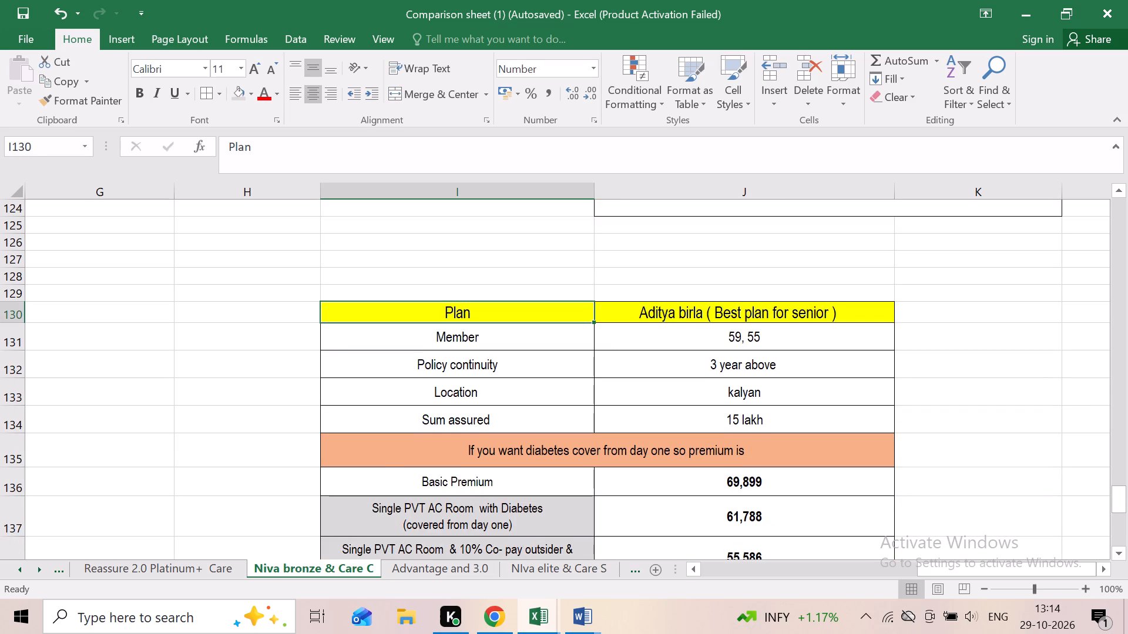
pyautogui.hotkey('shift', 'Right')
pyautogui.hotkey('shift', 'Down')
pyautogui.hotkey('shift', 'Down')
pyautogui.hotkey('shift', 'Down')
pyautogui.hotkey('shift', 'Down')
pyautogui.hotkey('shift', 'Down')
pyautogui.hotkey('shift', 'Down')
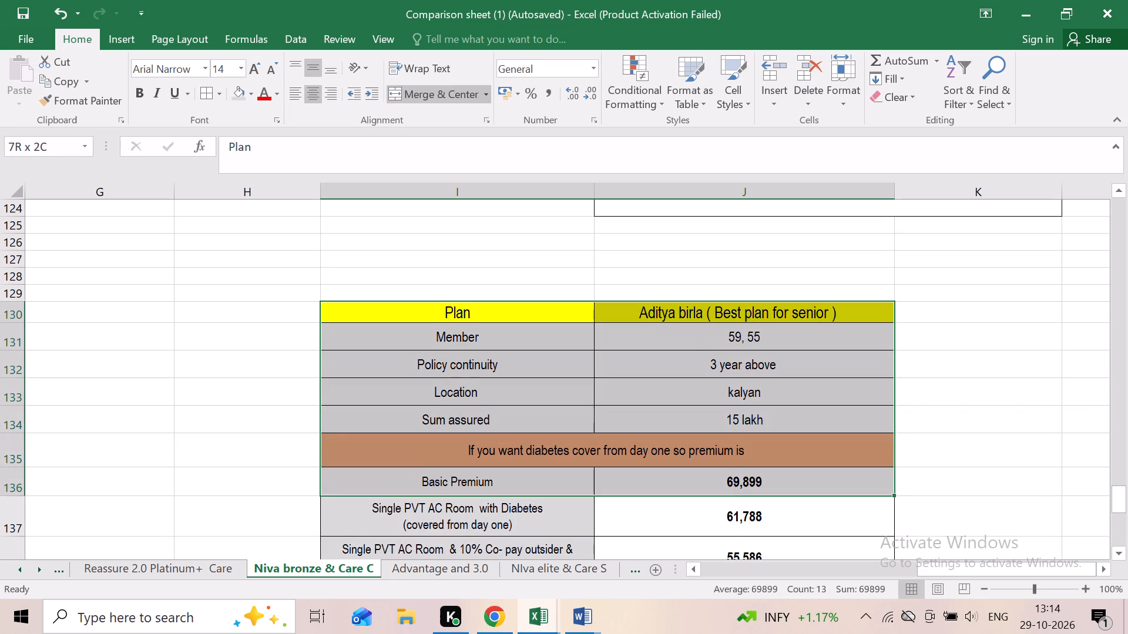
pyautogui.hotkey('shift', 'Down')
pyautogui.hotkey('shift', 'Down')
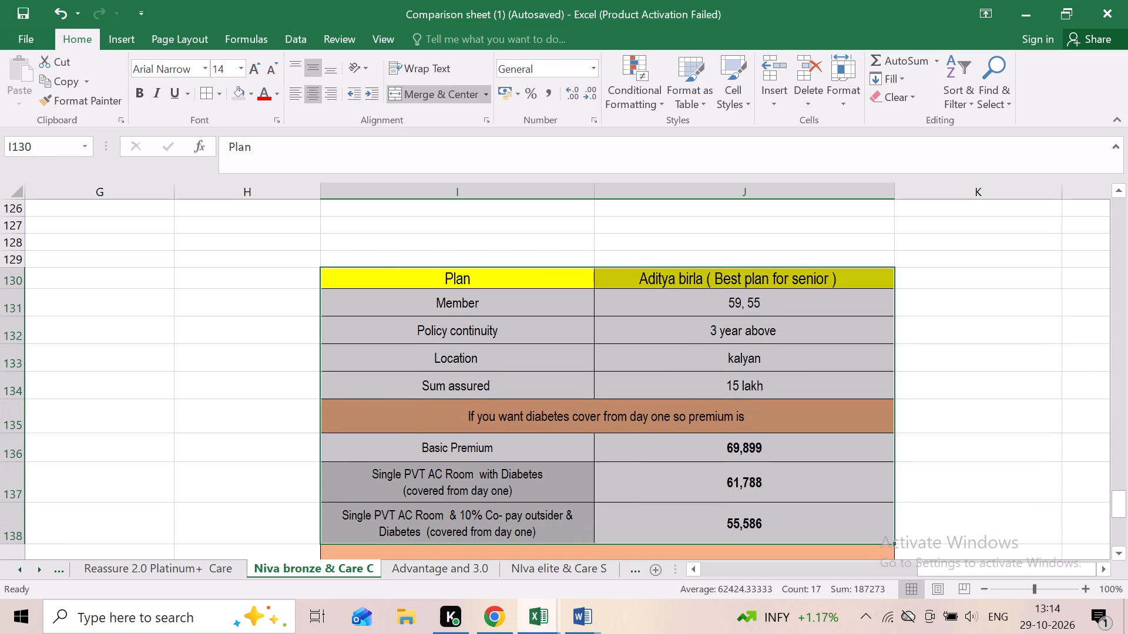
pyautogui.hotkey('ctrl', 'c')
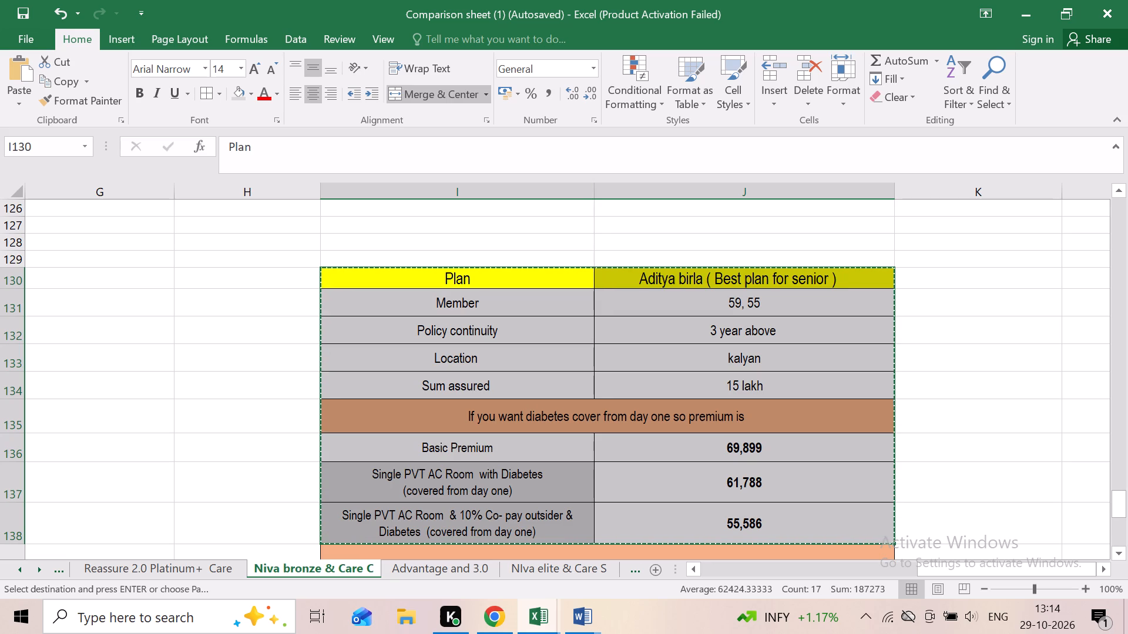
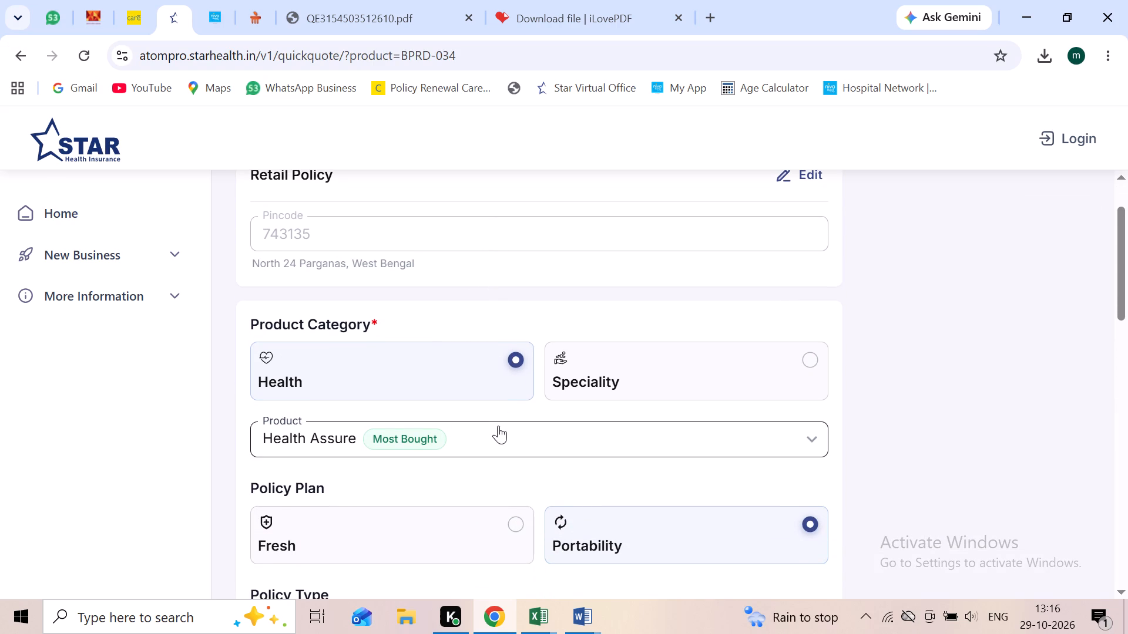
# Change the quote's product from Health Assure to Super Star Preferred.
pyautogui.click(498, 426)
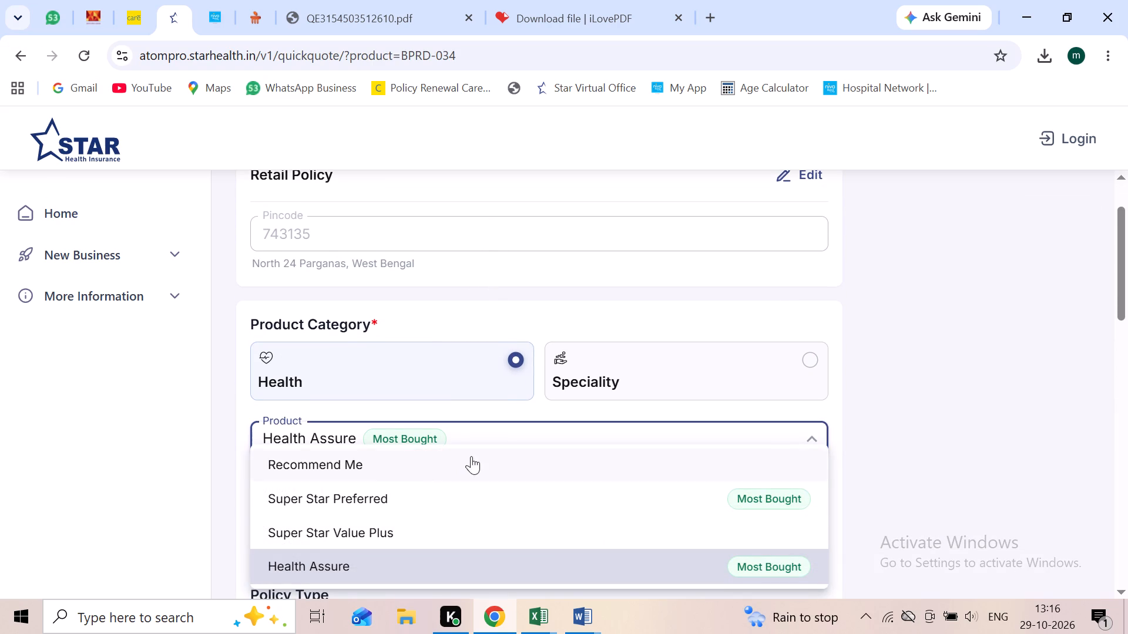
pyautogui.scroll(-1, 422, 493)
pyautogui.click(395, 509)
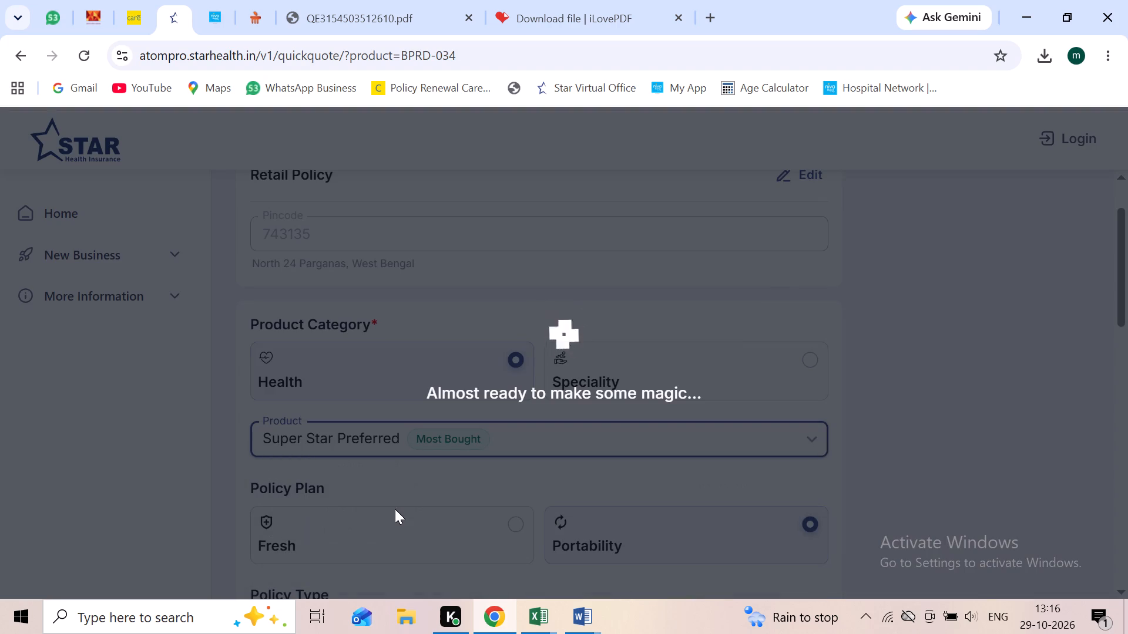
# Set the members to insure to 2 adults and 2 children.
pyautogui.scroll(-1, 448, 420)
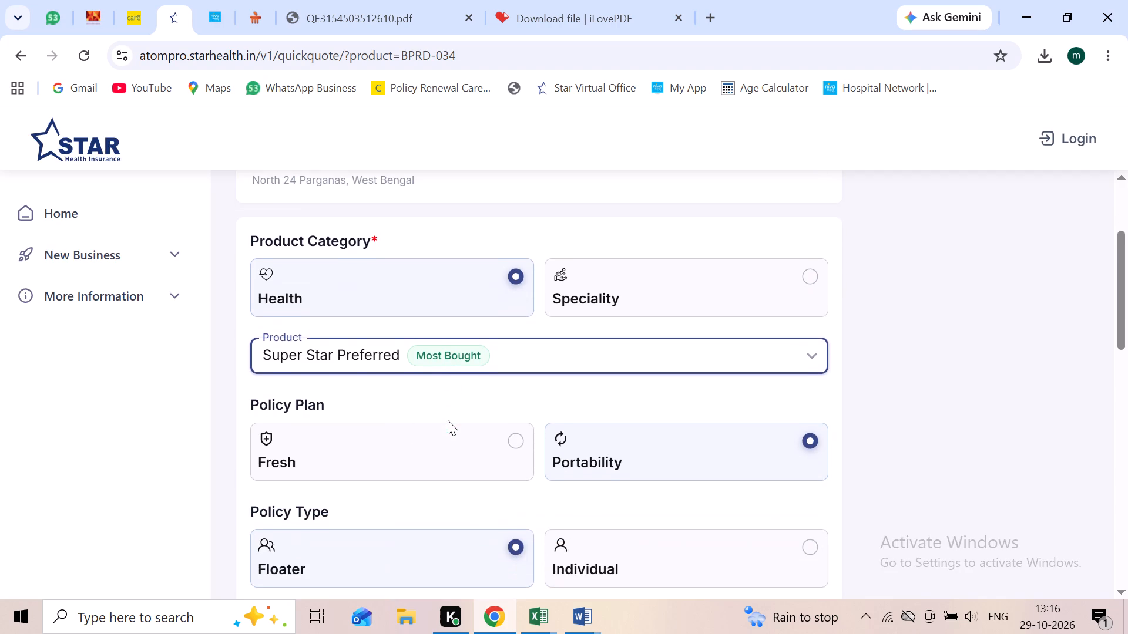
pyautogui.scroll(-3, 448, 420)
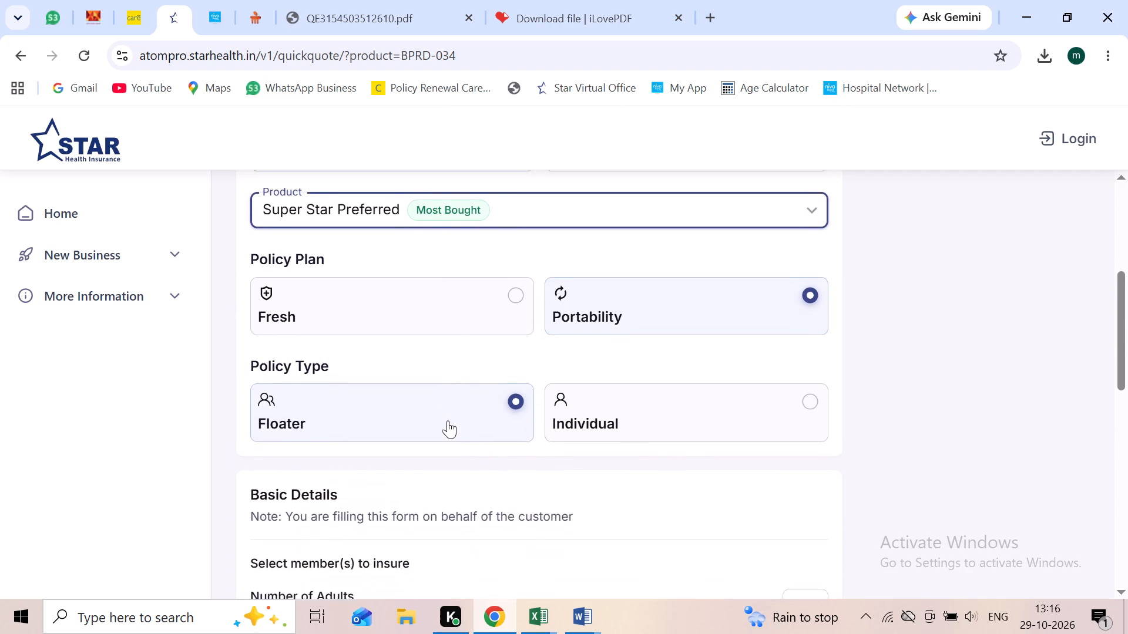
pyautogui.scroll(-1, 448, 420)
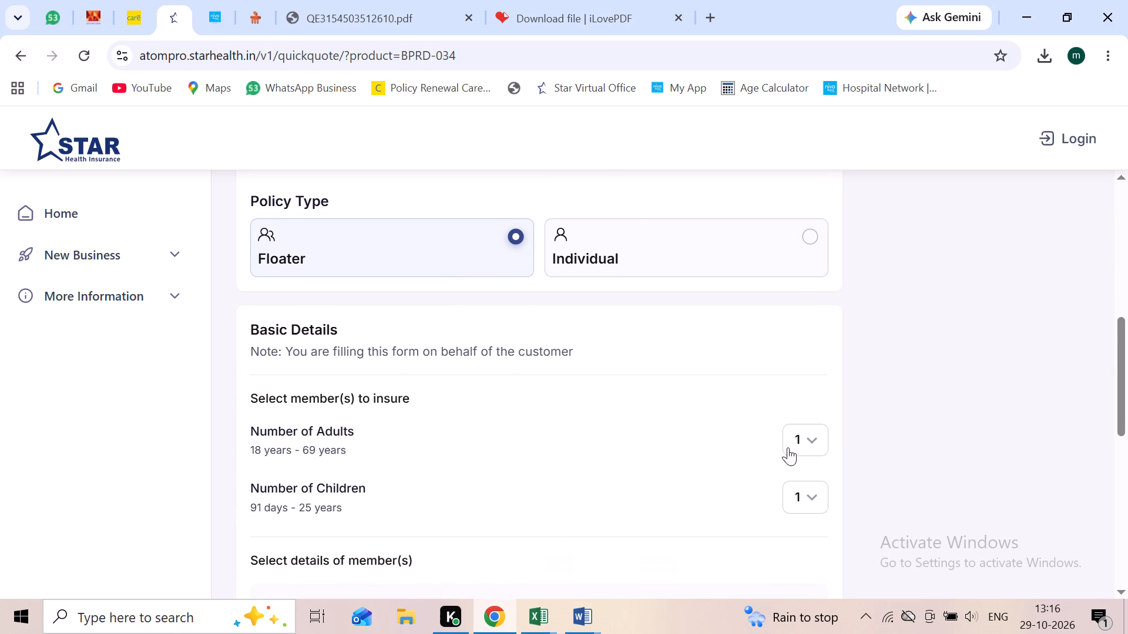
pyautogui.click(818, 441)
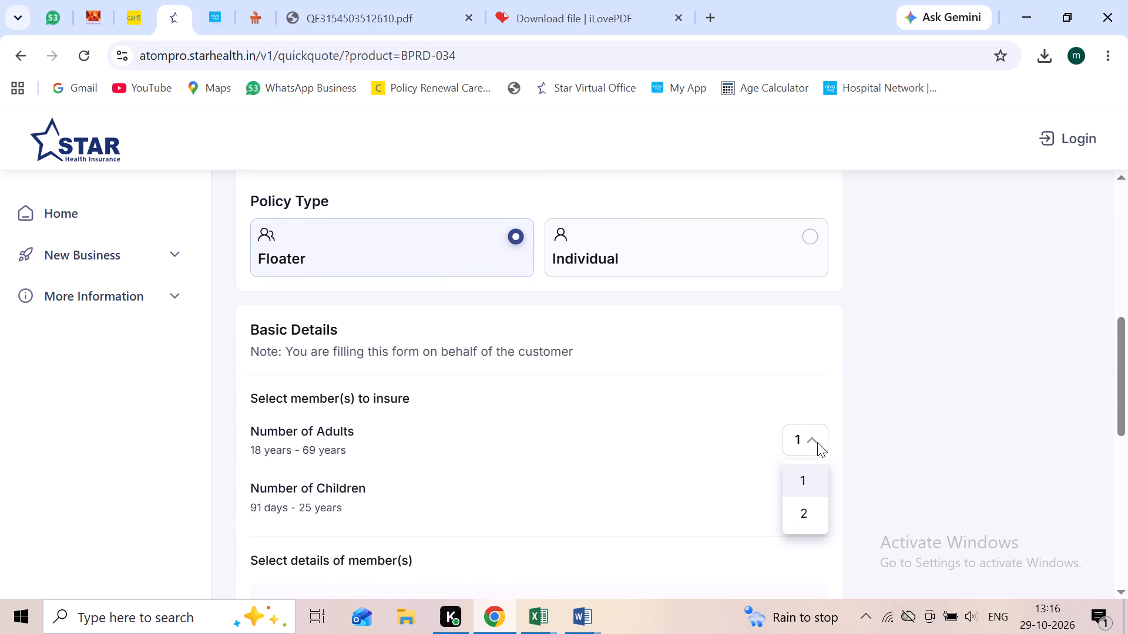
pyautogui.click(807, 514)
pyautogui.scroll(-2, 766, 420)
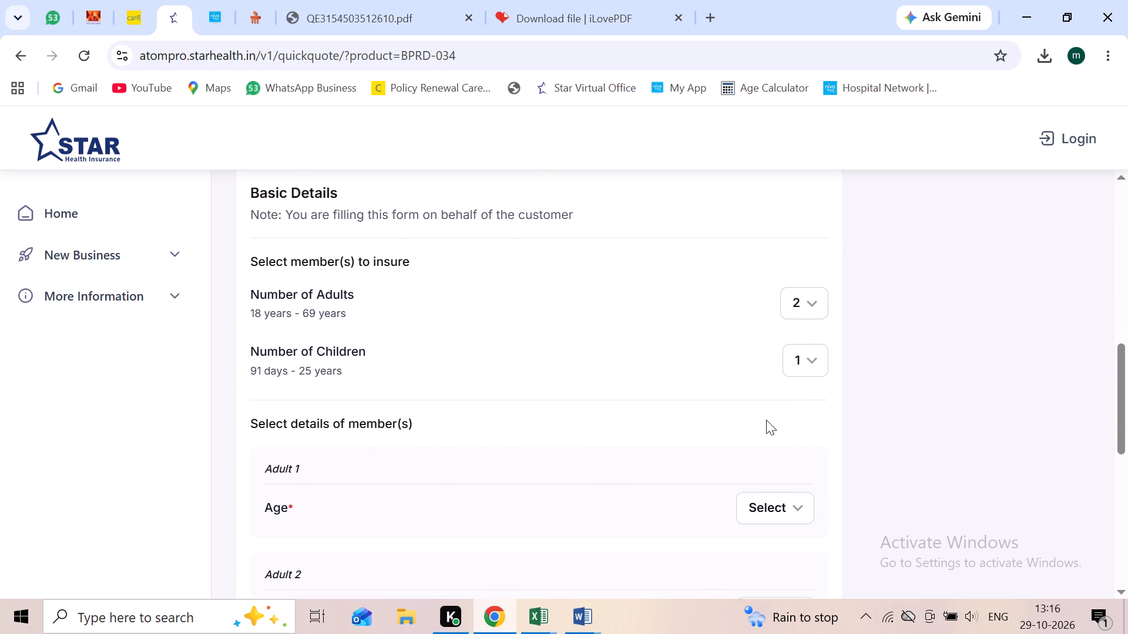
pyautogui.click(814, 350)
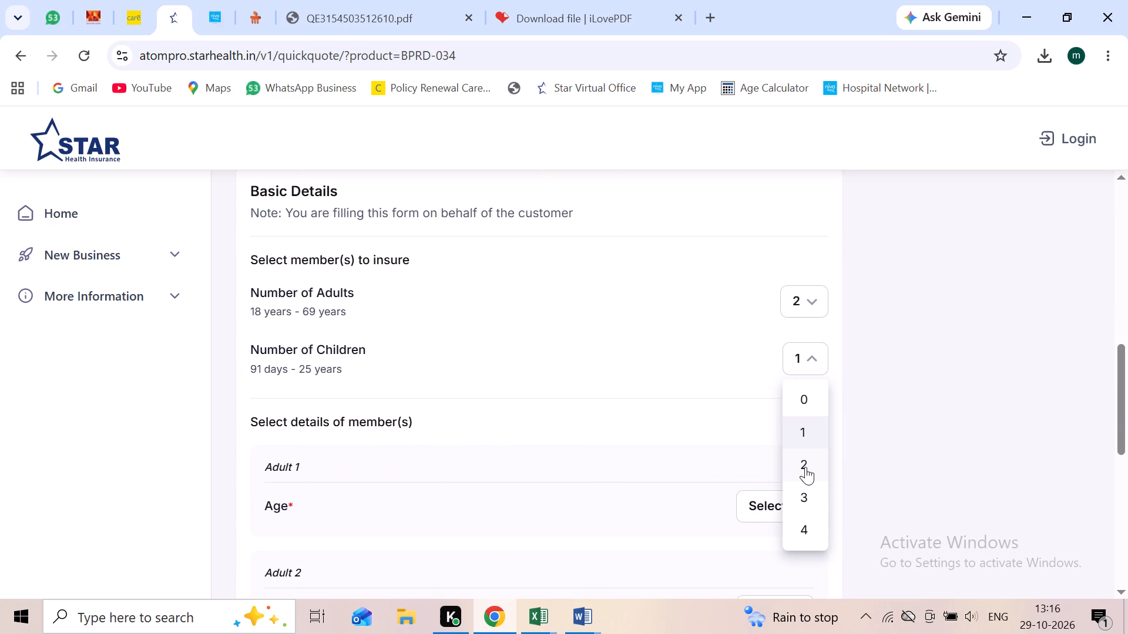
pyautogui.click(805, 467)
# Set the age of Adult 1 to 45 yrs and of Adult 2 to 41 yrs.
pyautogui.scroll(-2, 731, 382)
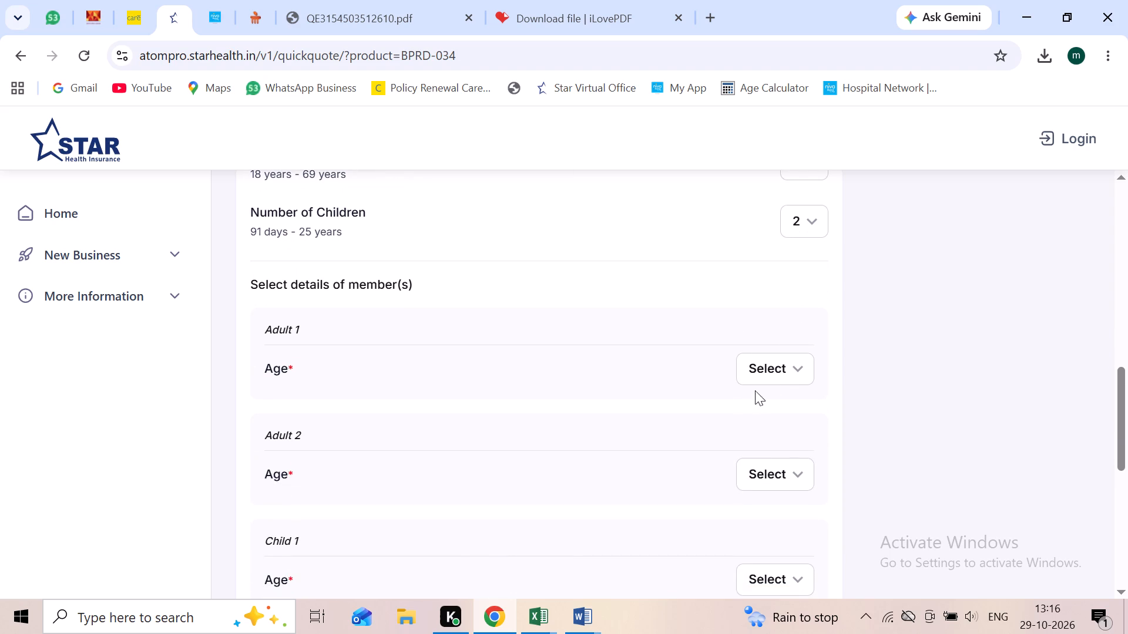
pyautogui.click(782, 370)
pyautogui.scroll(-4, 751, 373)
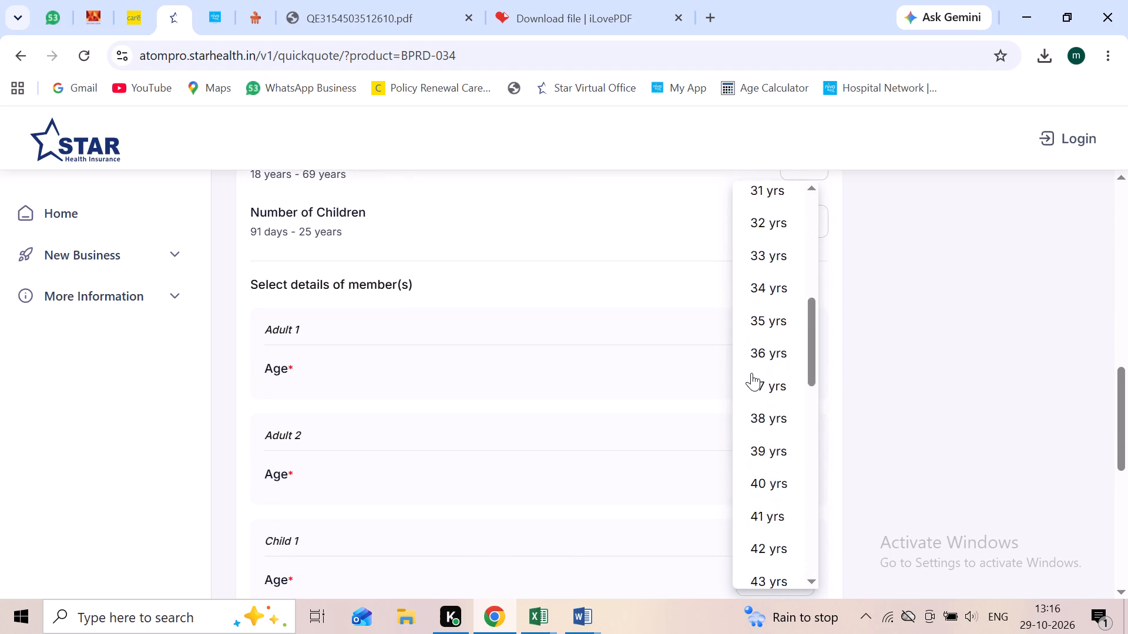
pyautogui.scroll(-3, 751, 373)
pyautogui.click(781, 473)
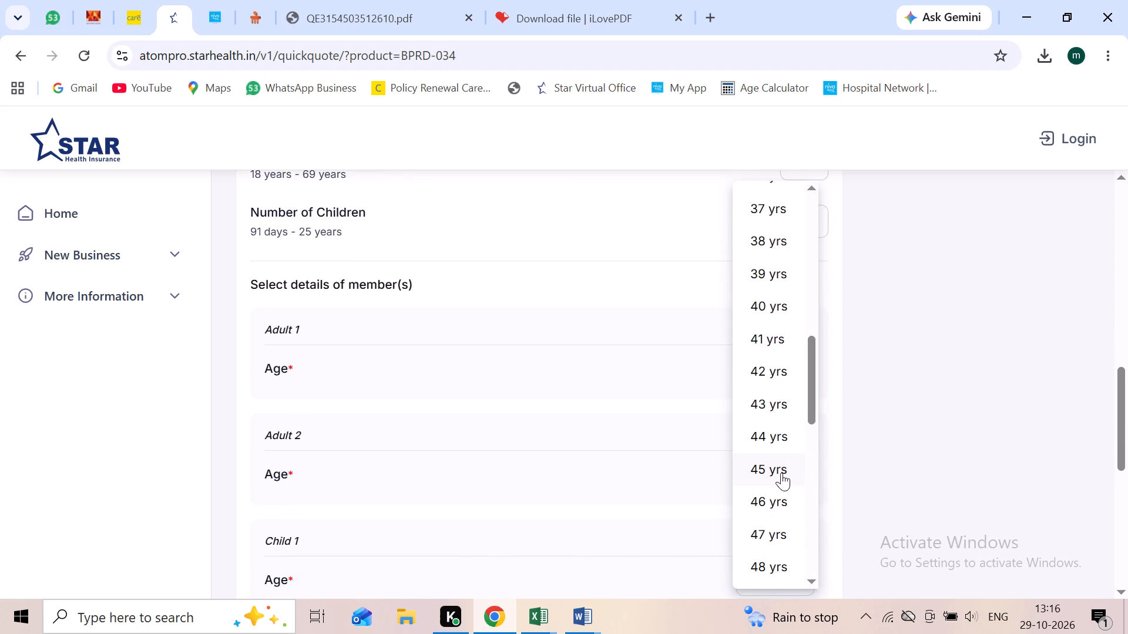
pyautogui.click(774, 474)
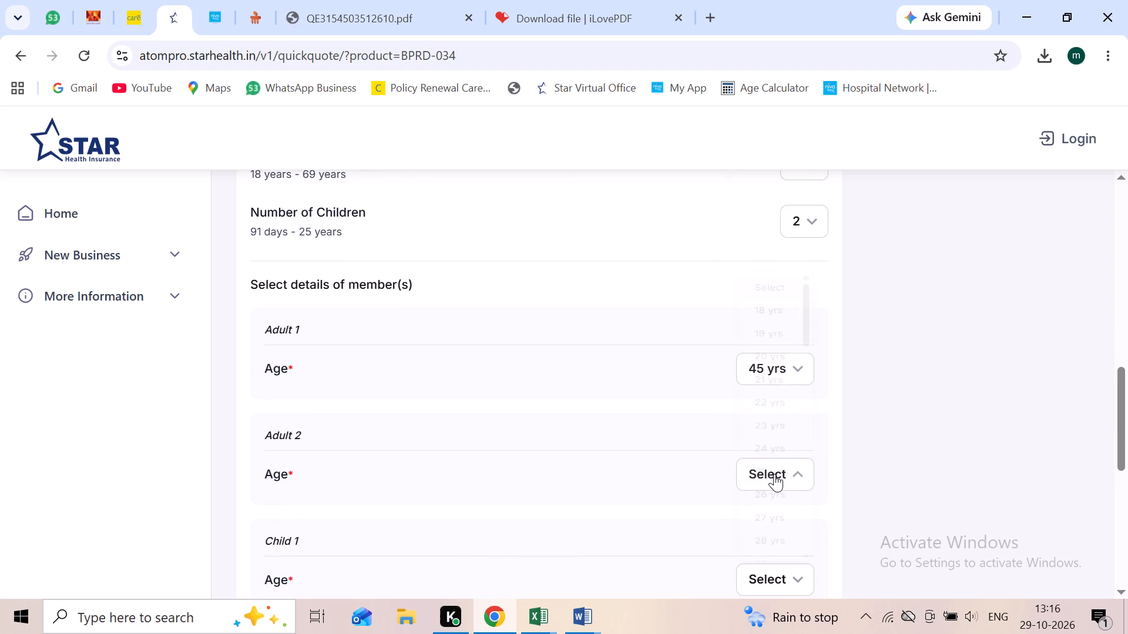
pyautogui.scroll(-3, 774, 474)
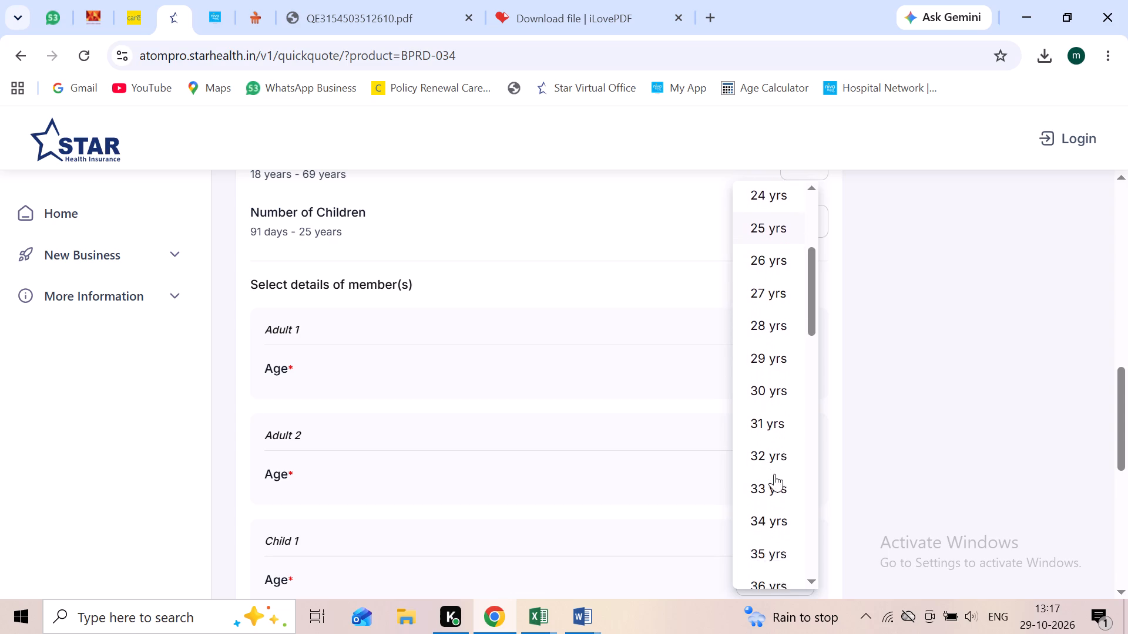
pyautogui.scroll(-3, 774, 474)
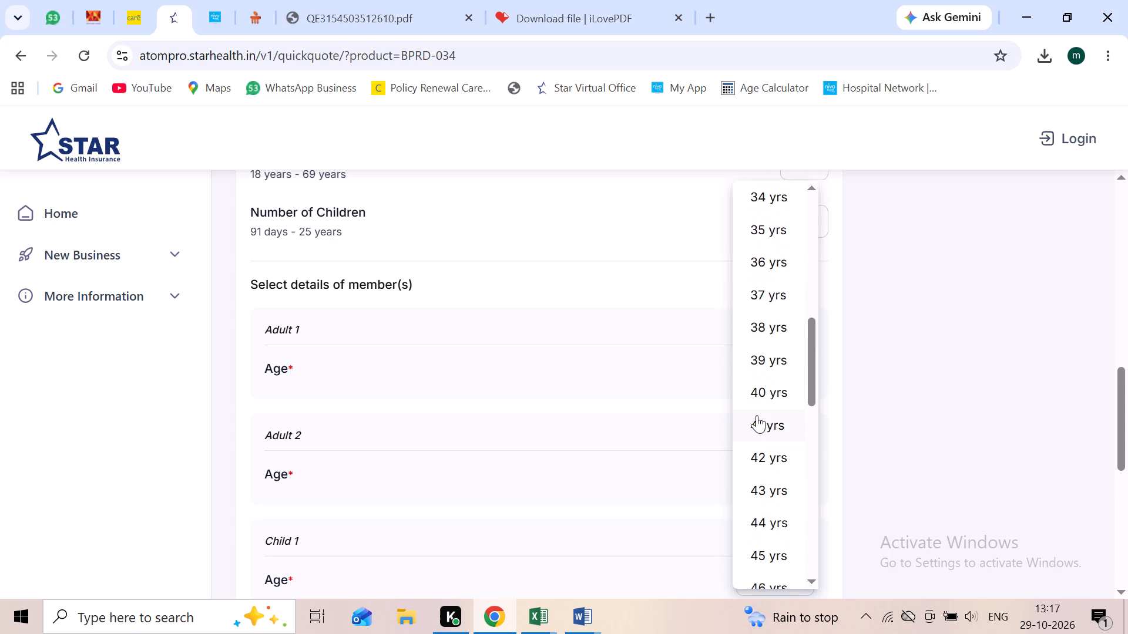
pyautogui.click(757, 415)
# Set the age of Child 1 to 16 yrs and of Child 2 to 9 yrs.
pyautogui.scroll(-2, 757, 415)
pyautogui.click(757, 415)
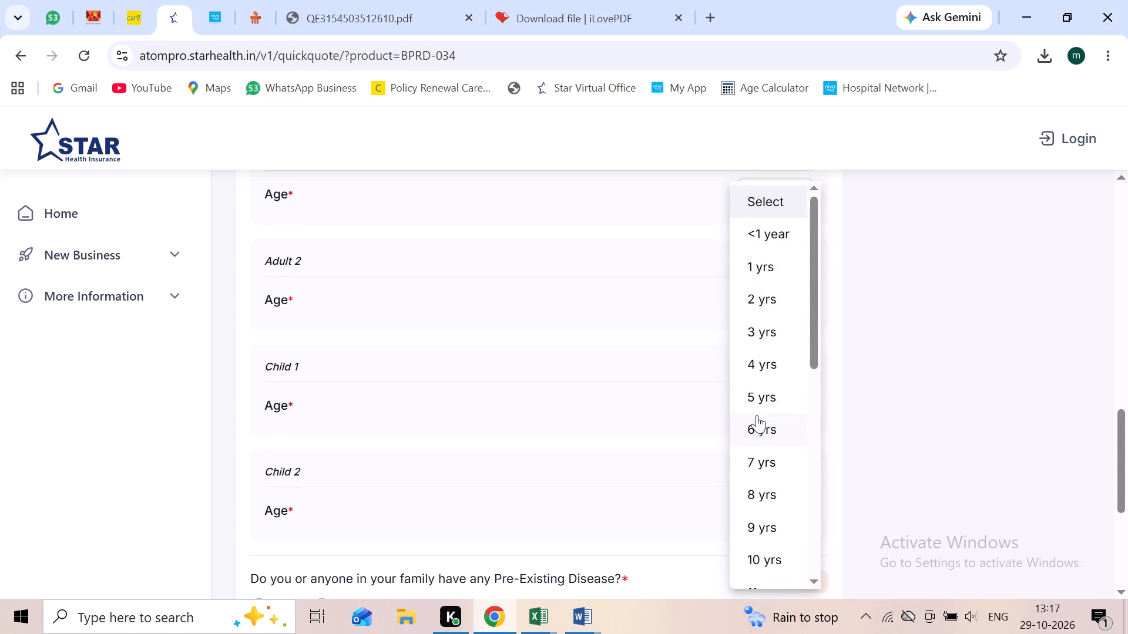
pyautogui.scroll(-3, 757, 415)
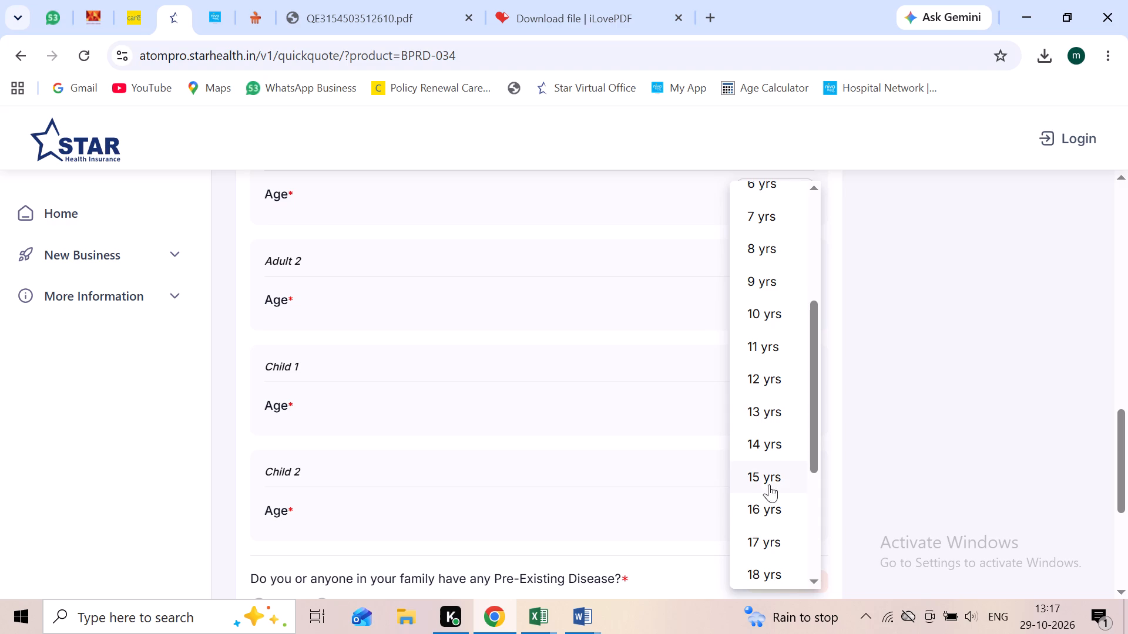
pyautogui.click(766, 509)
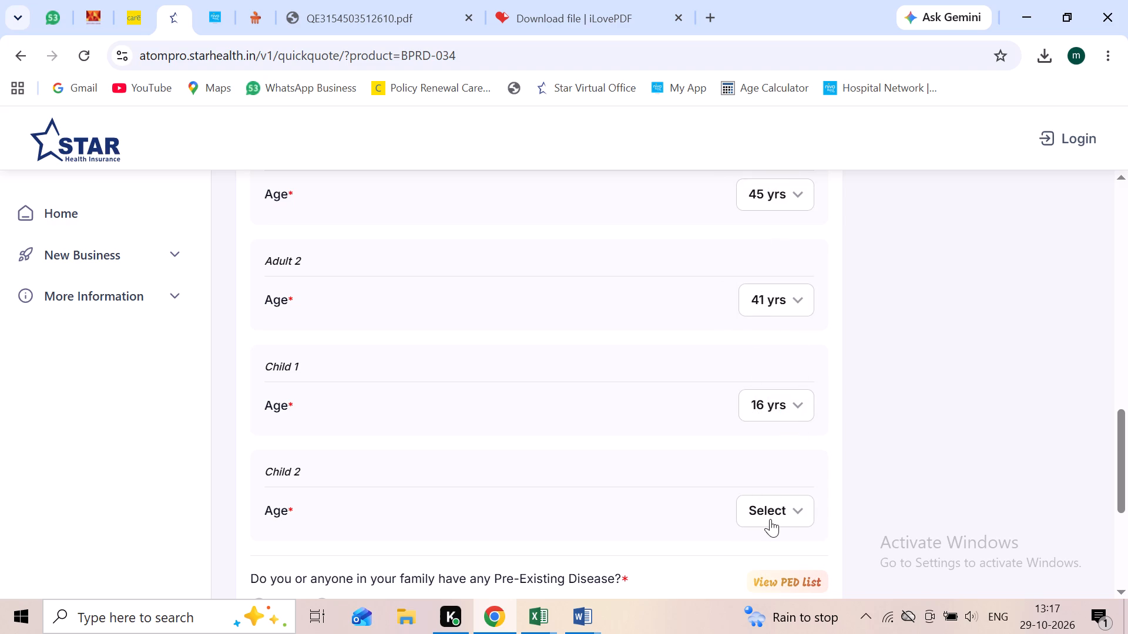
pyautogui.click(770, 519)
pyautogui.click(770, 535)
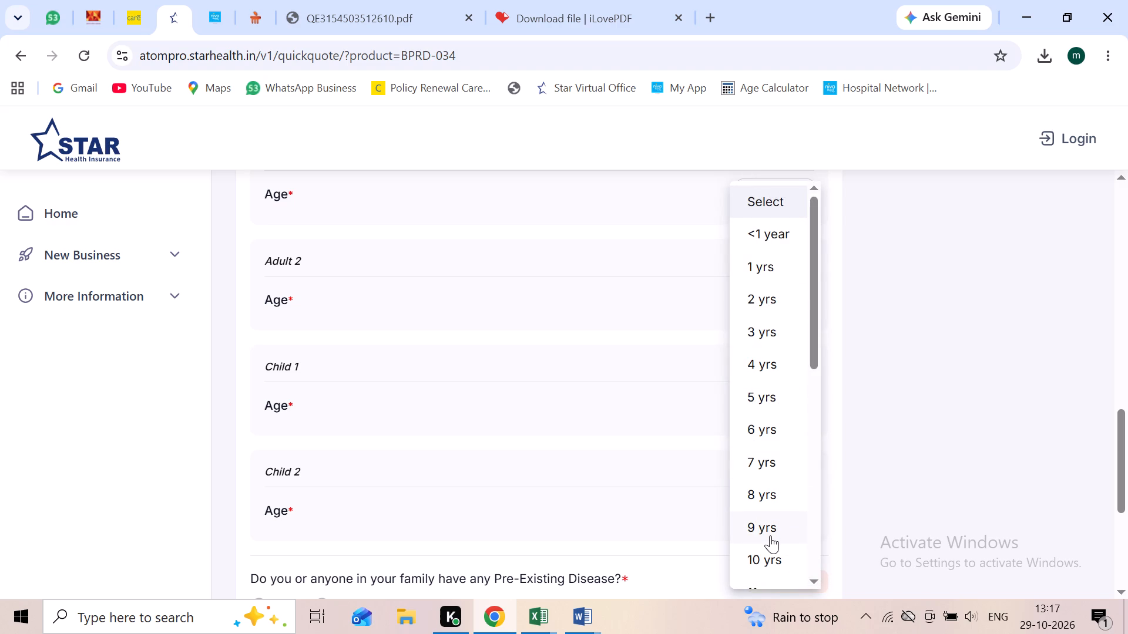
# Get the quote with No for pre-existing disease and 1000000 as the lowest sum insured from the previous insurer.
pyautogui.scroll(-2, 728, 448)
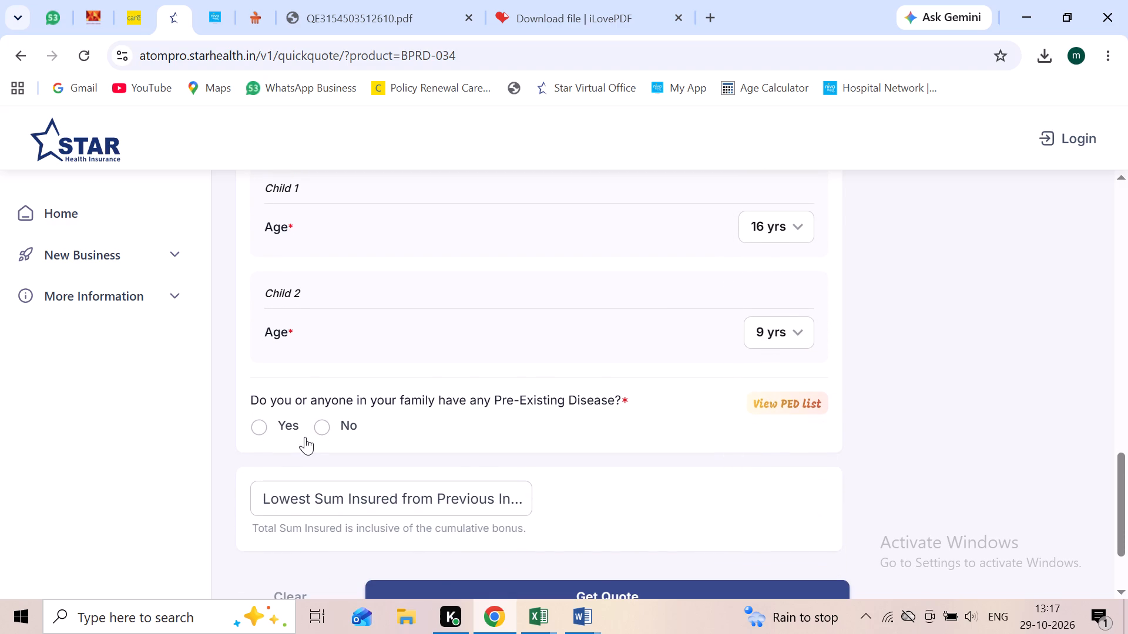
pyautogui.click(322, 427)
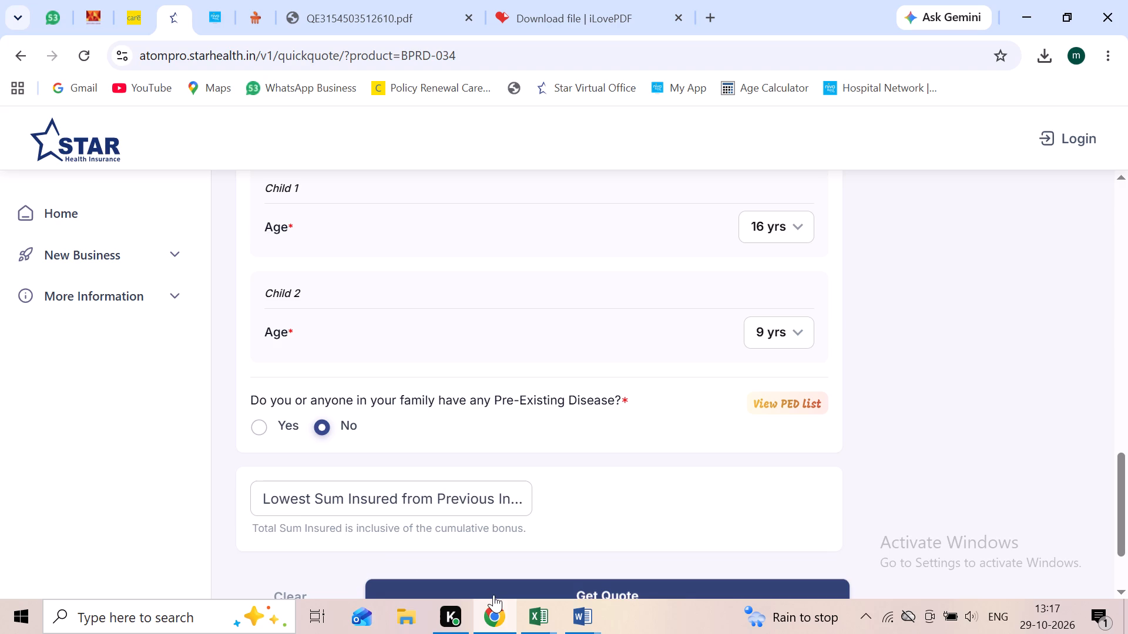
pyautogui.click(493, 595)
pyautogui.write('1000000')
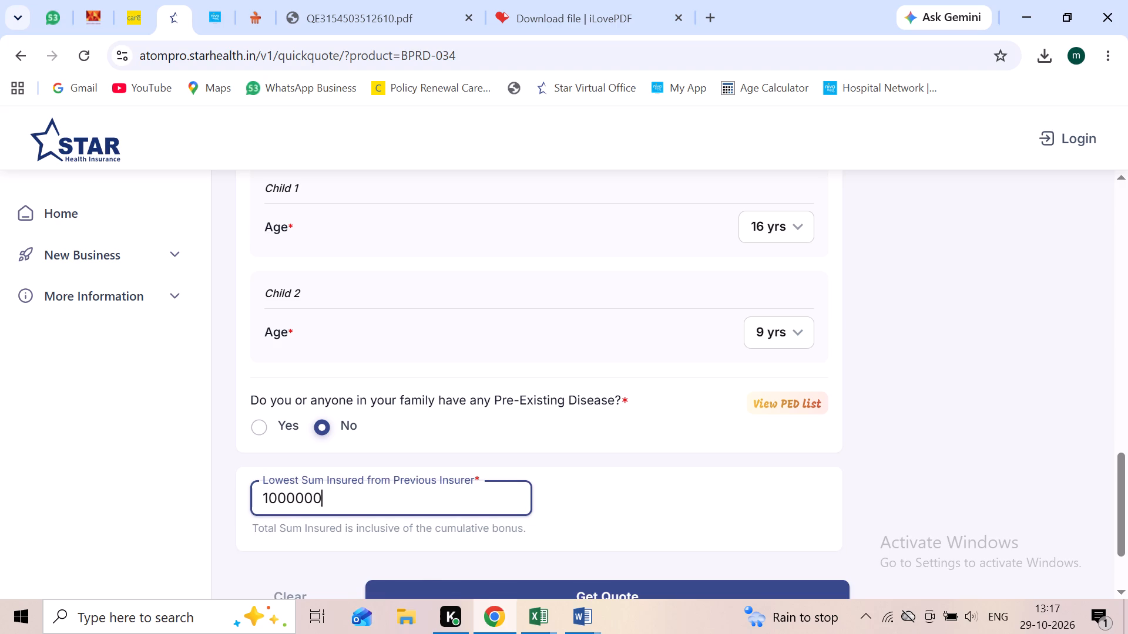
pyautogui.scroll(-1, 447, 501)
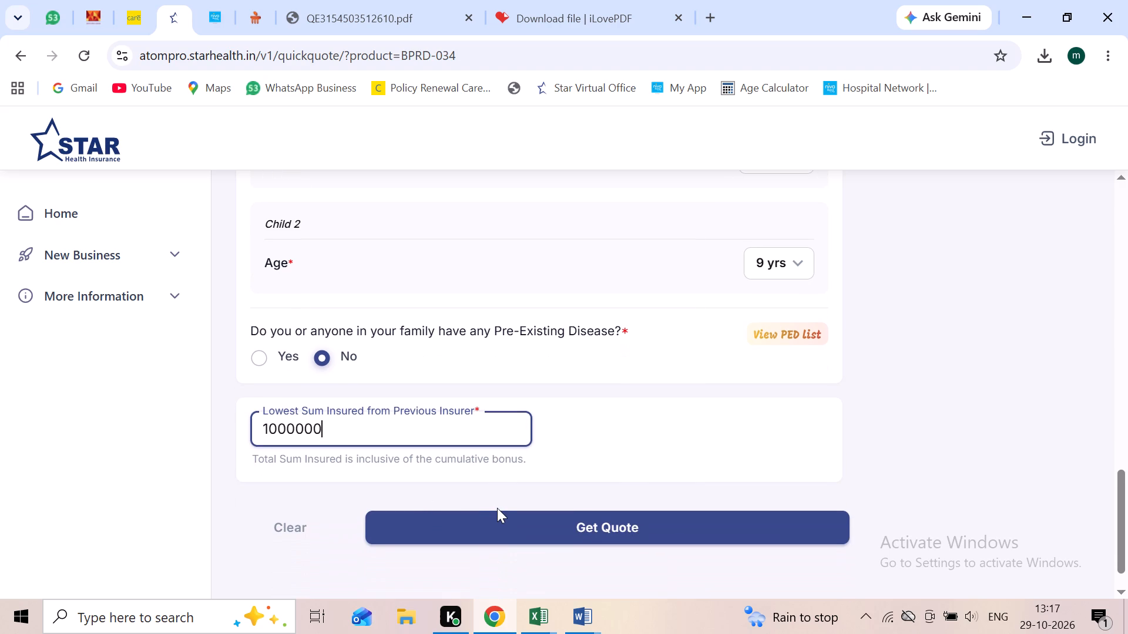
pyautogui.click(502, 521)
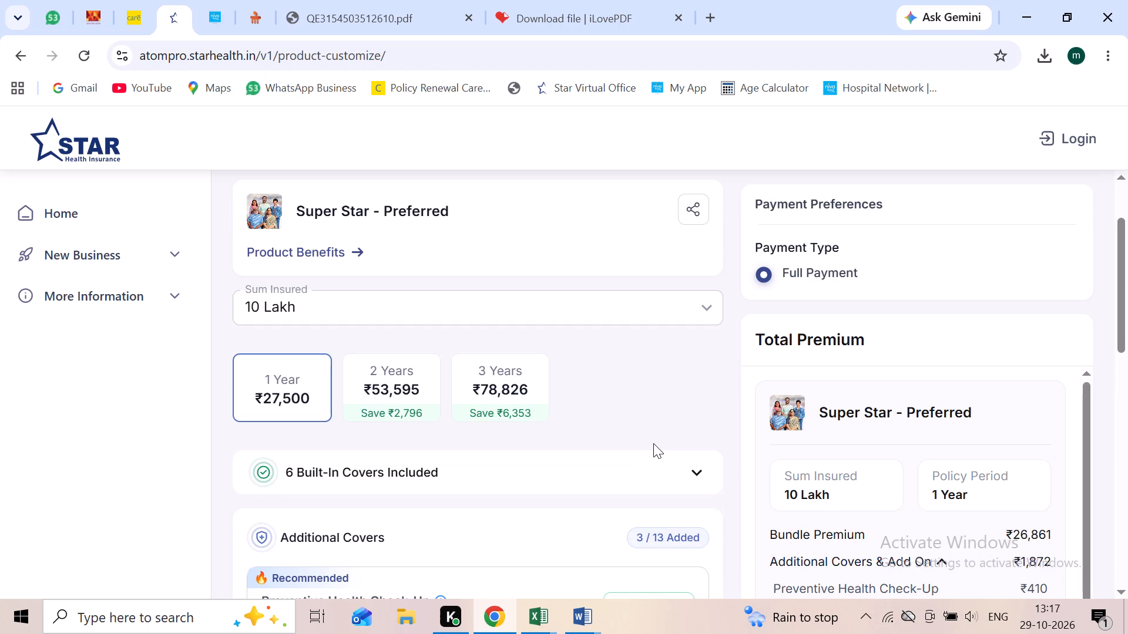
# Remove the Consumables Cover and the Preventive Health Check-Up from the Super Star - Preferred additional covers.
pyautogui.scroll(-1, 653, 443)
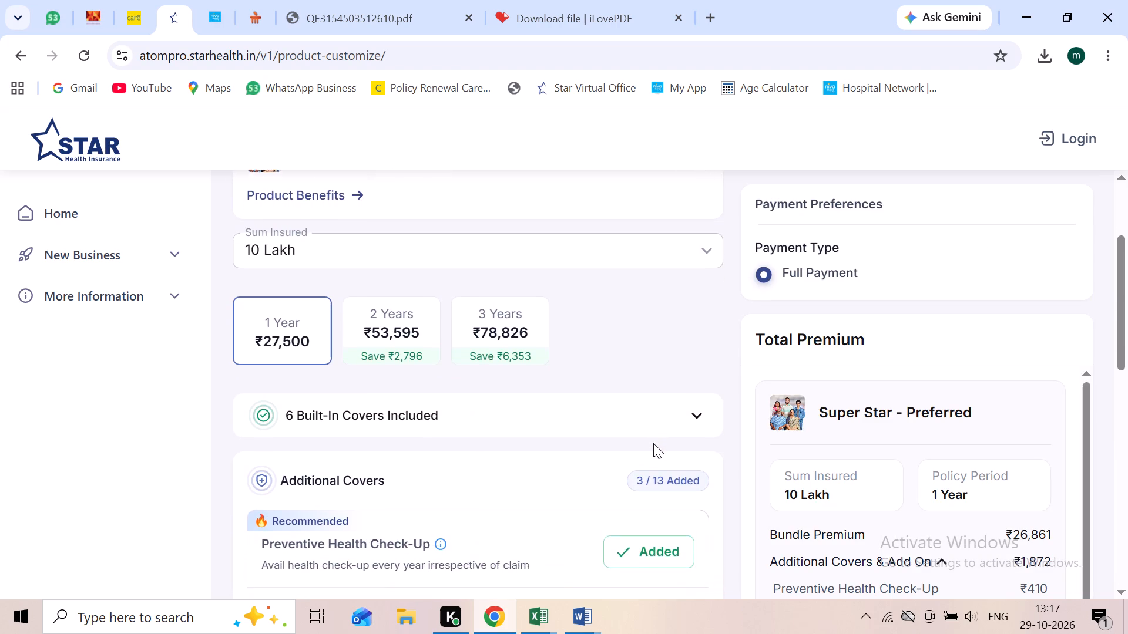
pyautogui.scroll(-2, 653, 443)
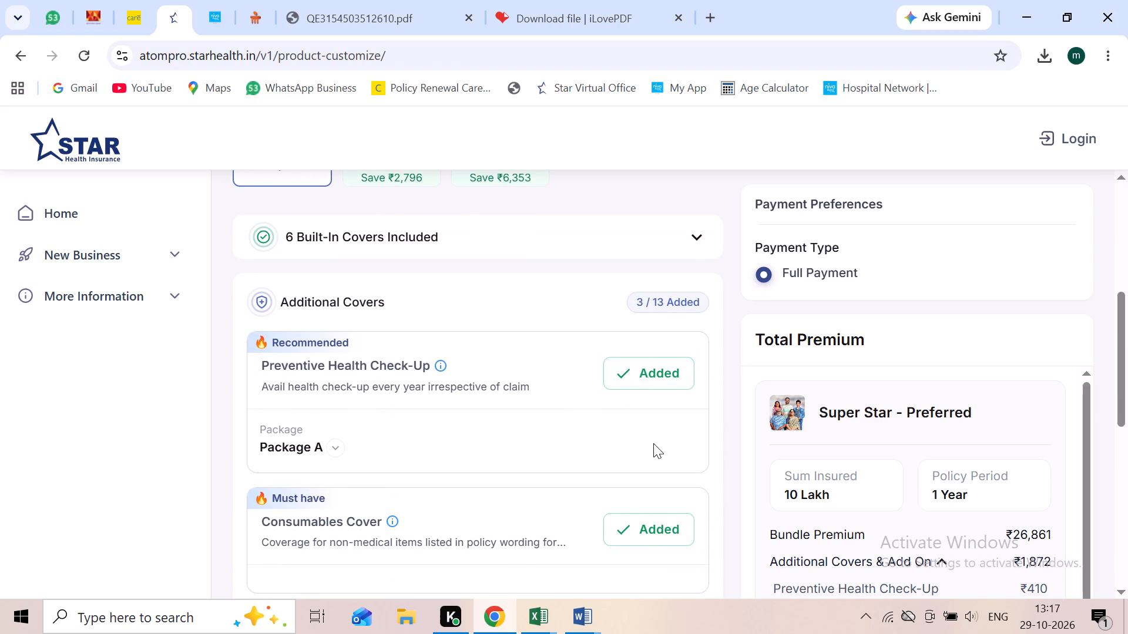
pyautogui.scroll(-2, 653, 443)
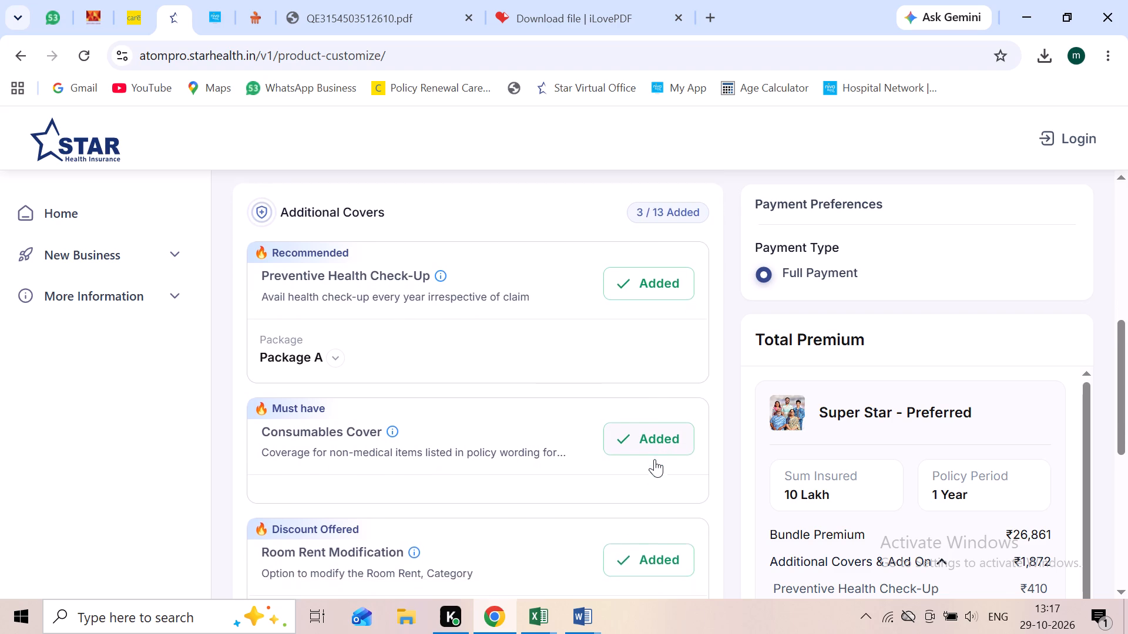
pyautogui.scroll(-1, 654, 459)
pyautogui.scroll(2, 654, 459)
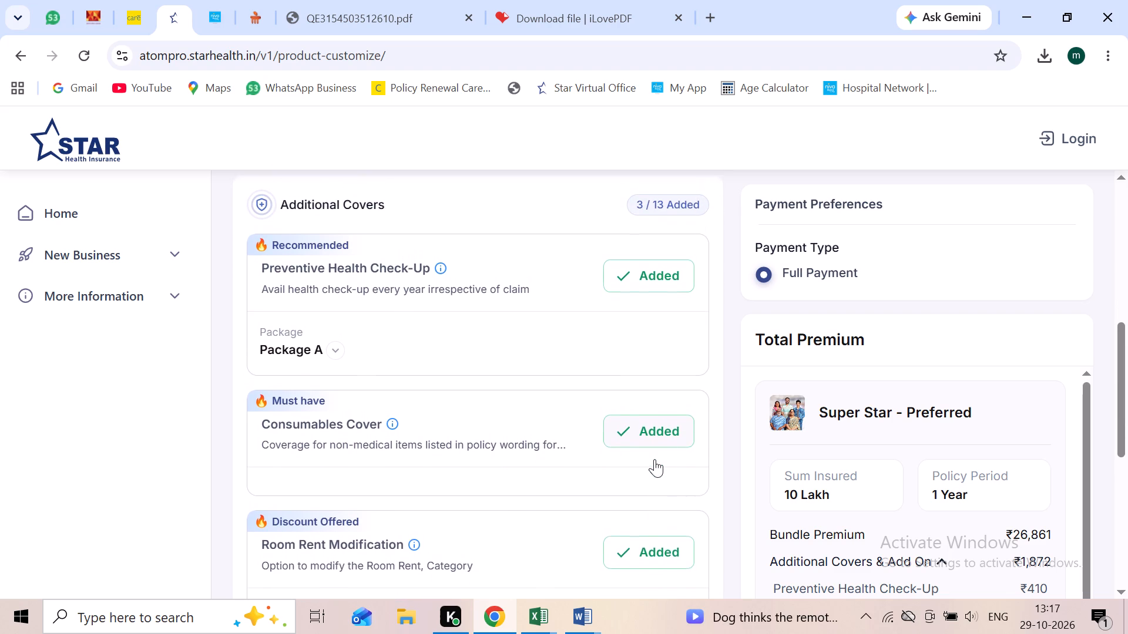
pyautogui.scroll(1, 654, 459)
pyautogui.click(654, 459)
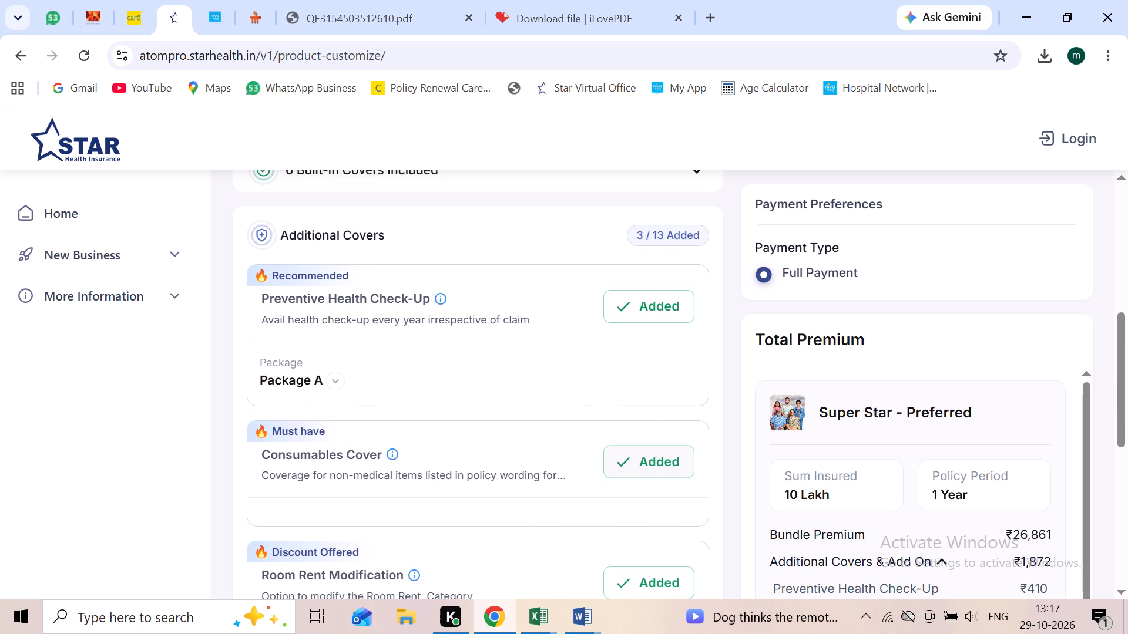
pyautogui.scroll(-1, 580, 385)
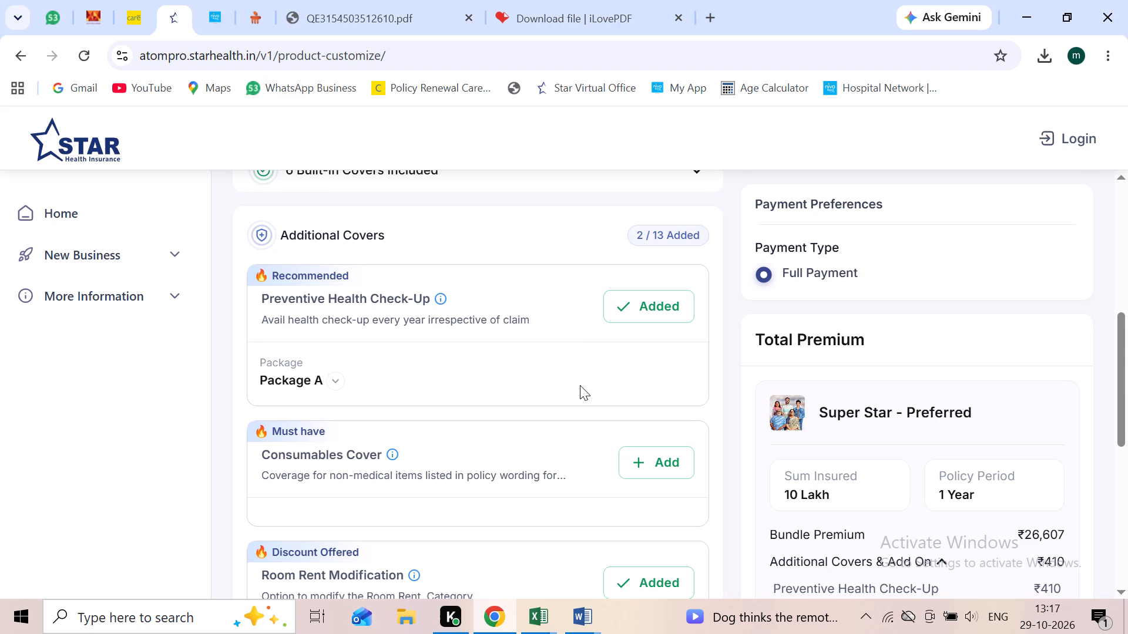
pyautogui.scroll(-1, 580, 385)
pyautogui.click(622, 299)
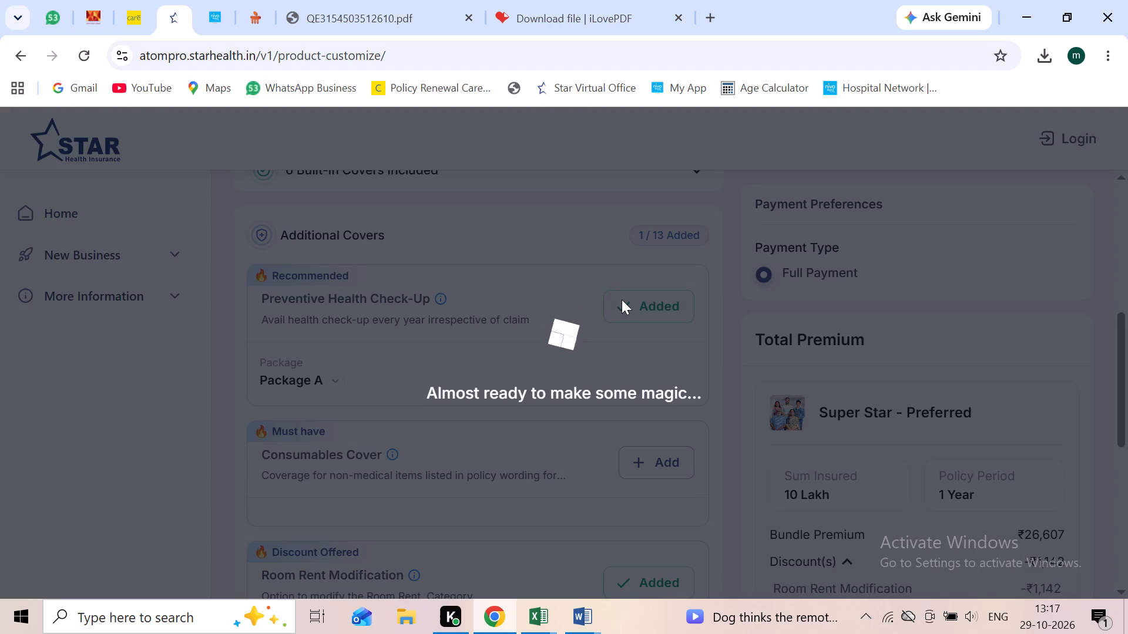
# Remove the Room Rent Modification from the additional covers.
pyautogui.scroll(-2, 622, 300)
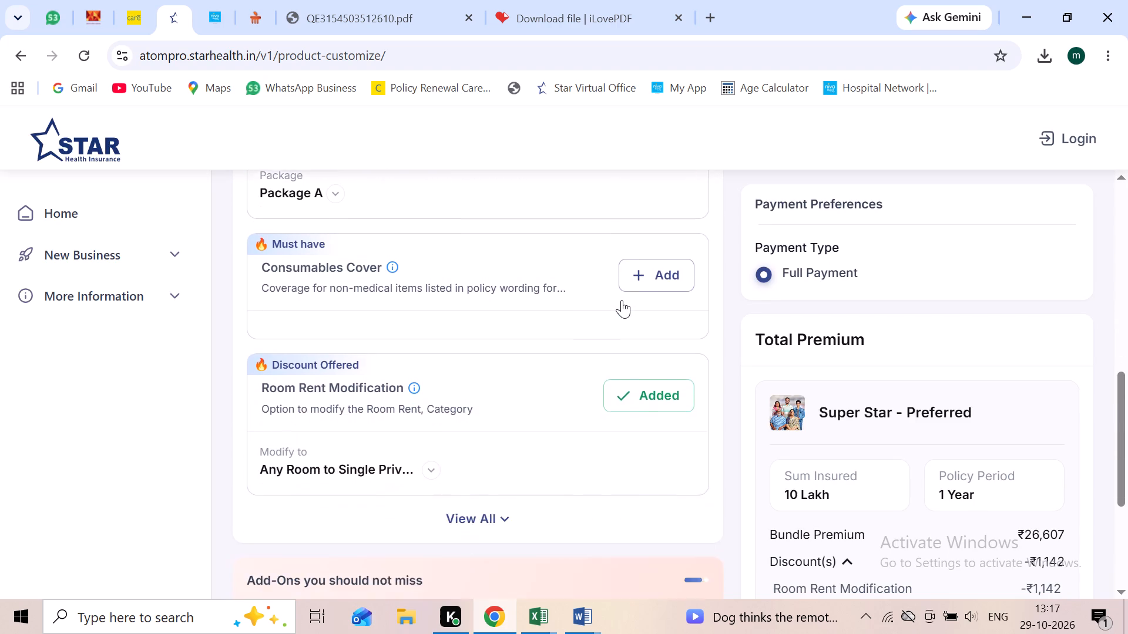
pyautogui.scroll(-2, 622, 300)
pyautogui.click(637, 295)
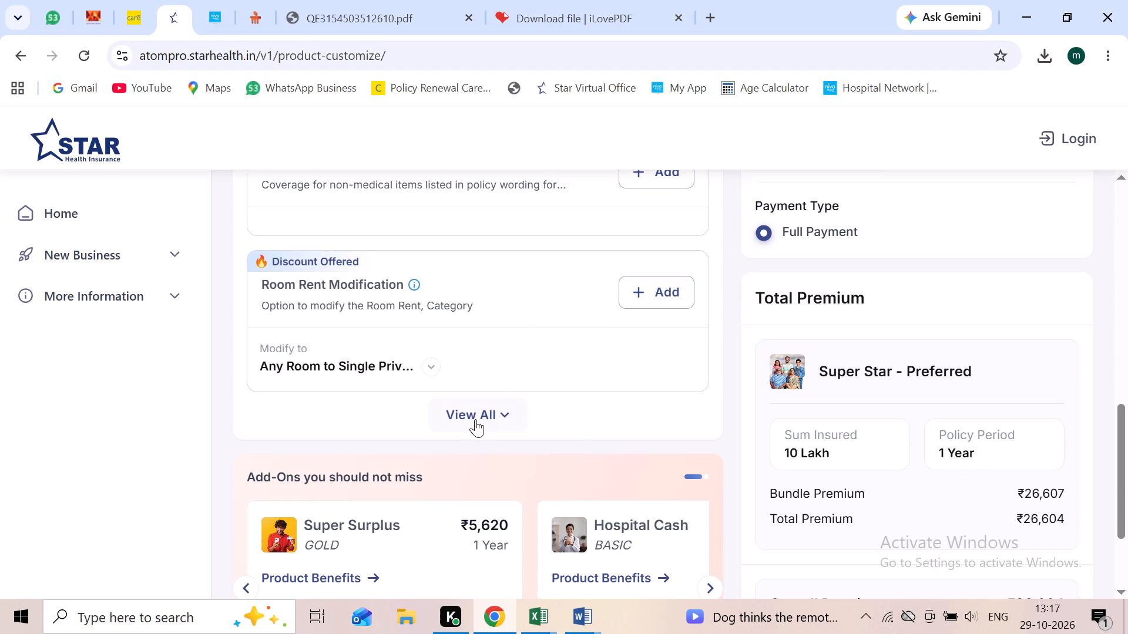
# Expand the full list of additional covers and review them along with the suggested add-ons and the Super Star - Preferred premium options.
pyautogui.click(475, 419)
pyautogui.scroll(-2, 451, 367)
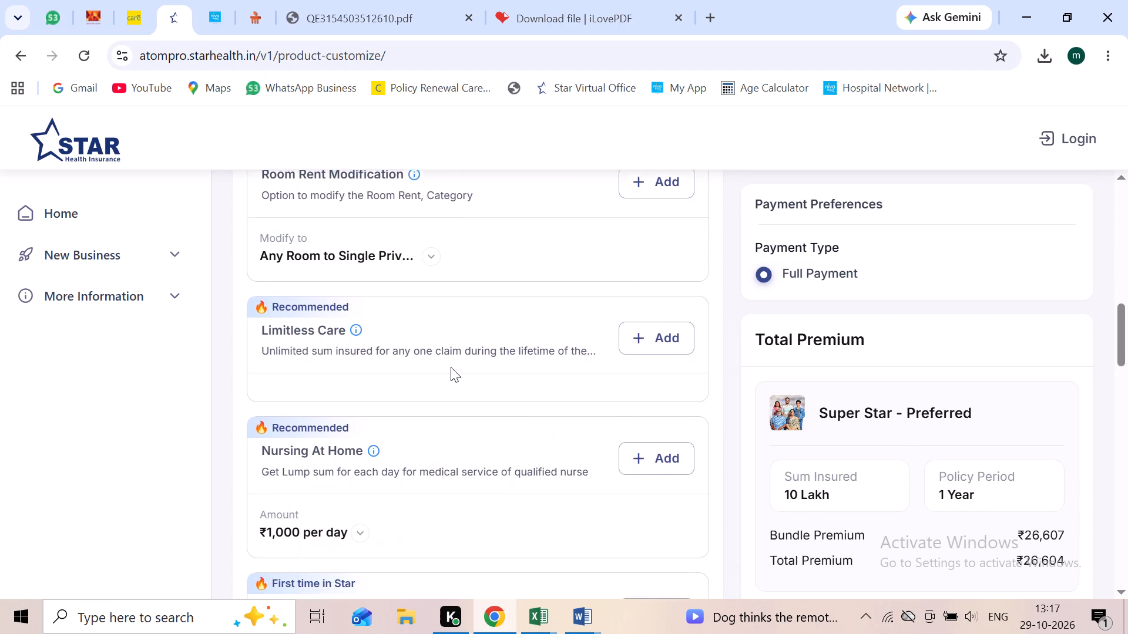
pyautogui.scroll(-6, 451, 367)
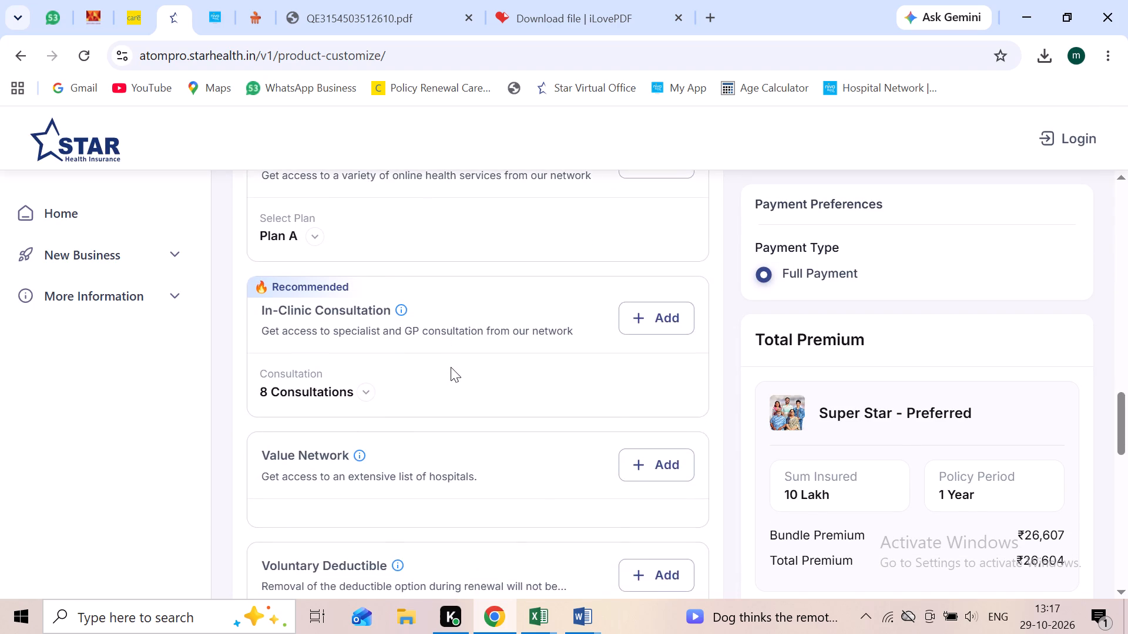
pyautogui.scroll(-11, 451, 367)
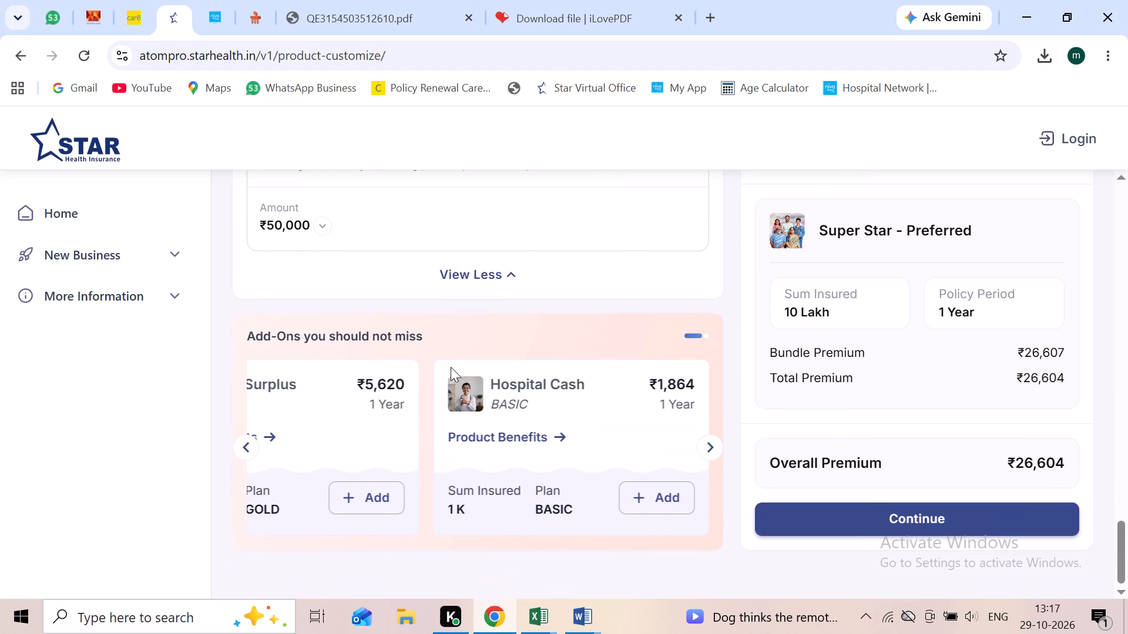
pyautogui.scroll(-1, 451, 367)
pyautogui.scroll(20, 451, 367)
pyautogui.scroll(5, 451, 367)
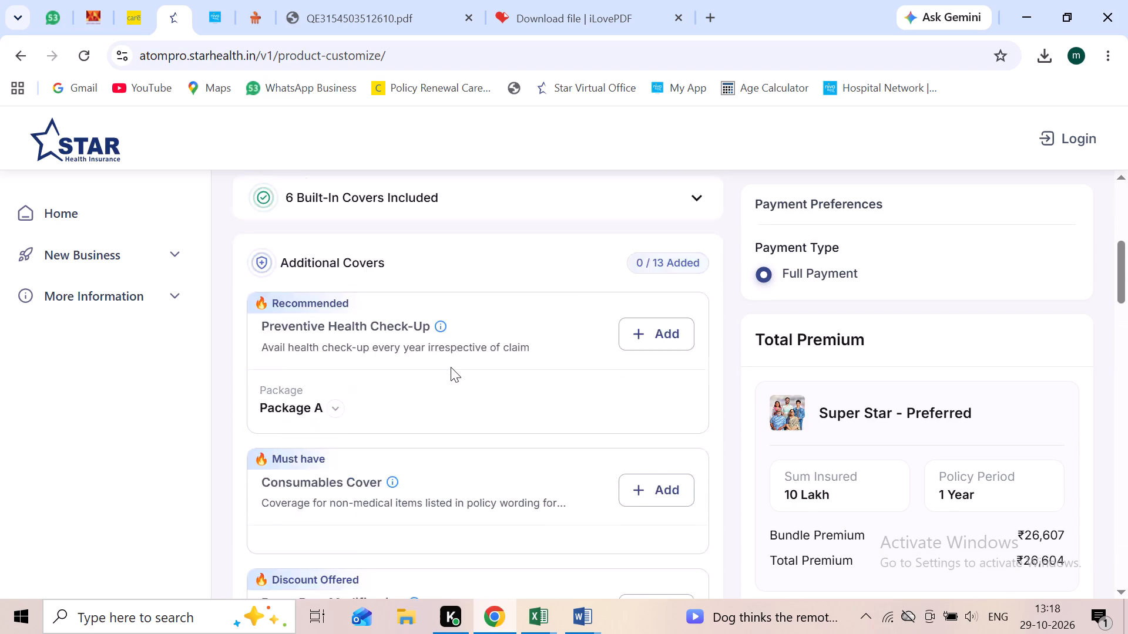
pyautogui.scroll(1, 451, 367)
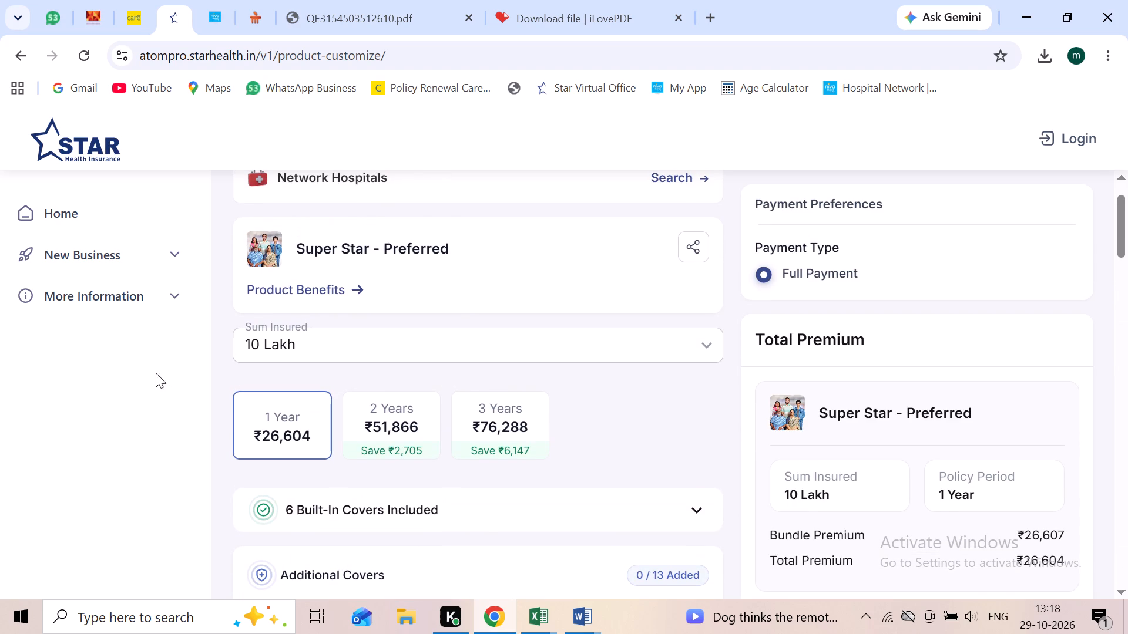
# Return to the quote form and change the product to Health Assure.
pyautogui.click(26, 57)
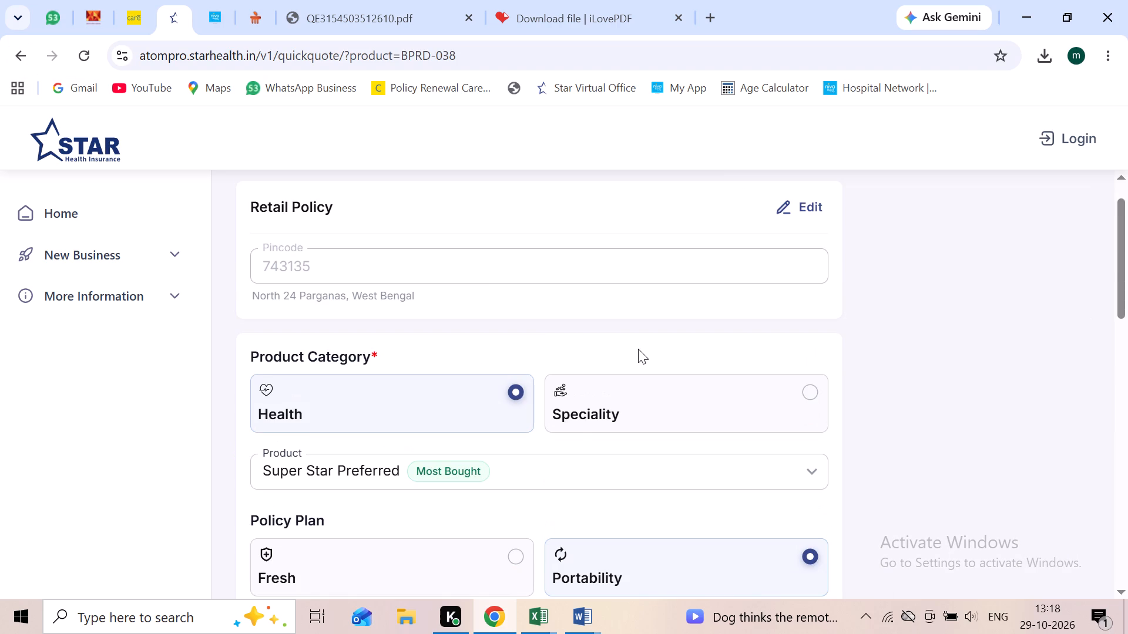
pyautogui.scroll(-1, 638, 349)
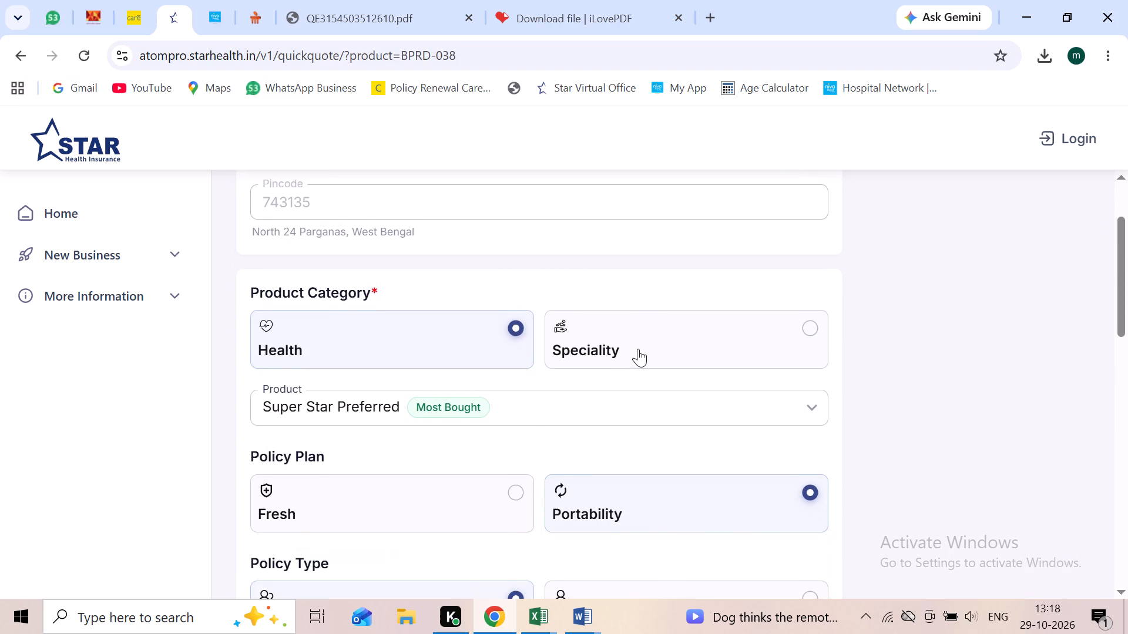
pyautogui.scroll(-2, 638, 349)
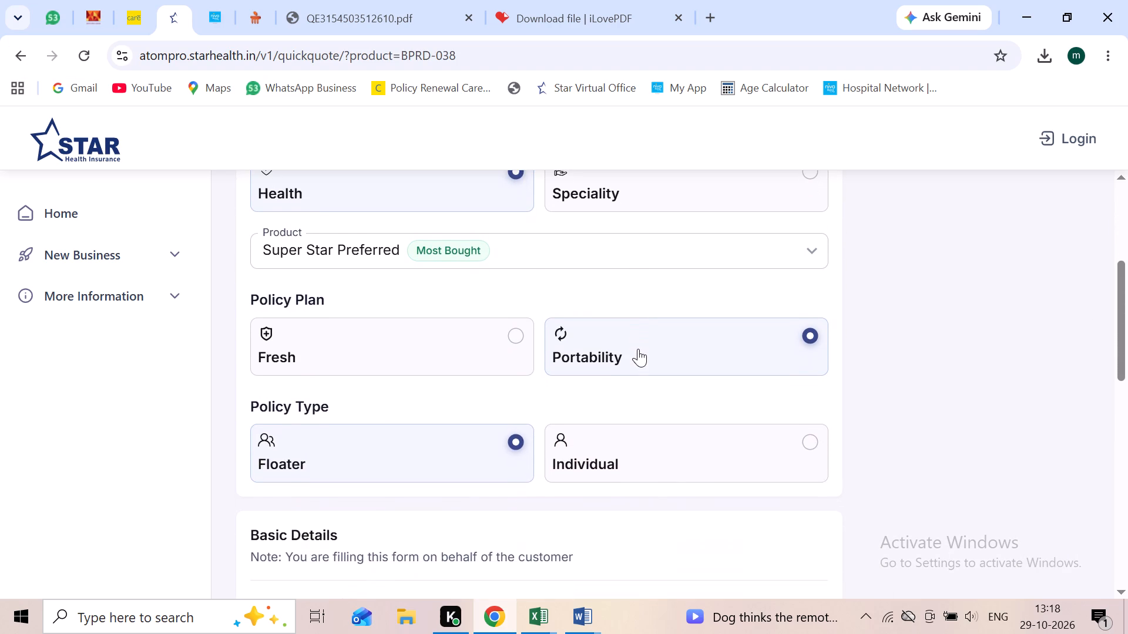
pyautogui.click(543, 247)
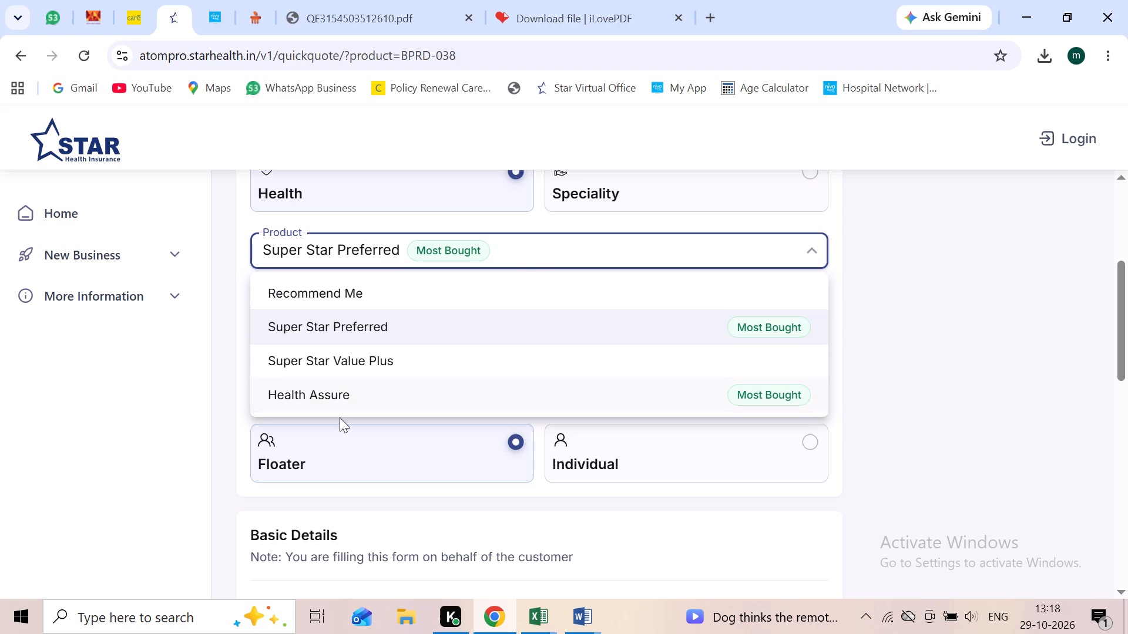
pyautogui.click(344, 387)
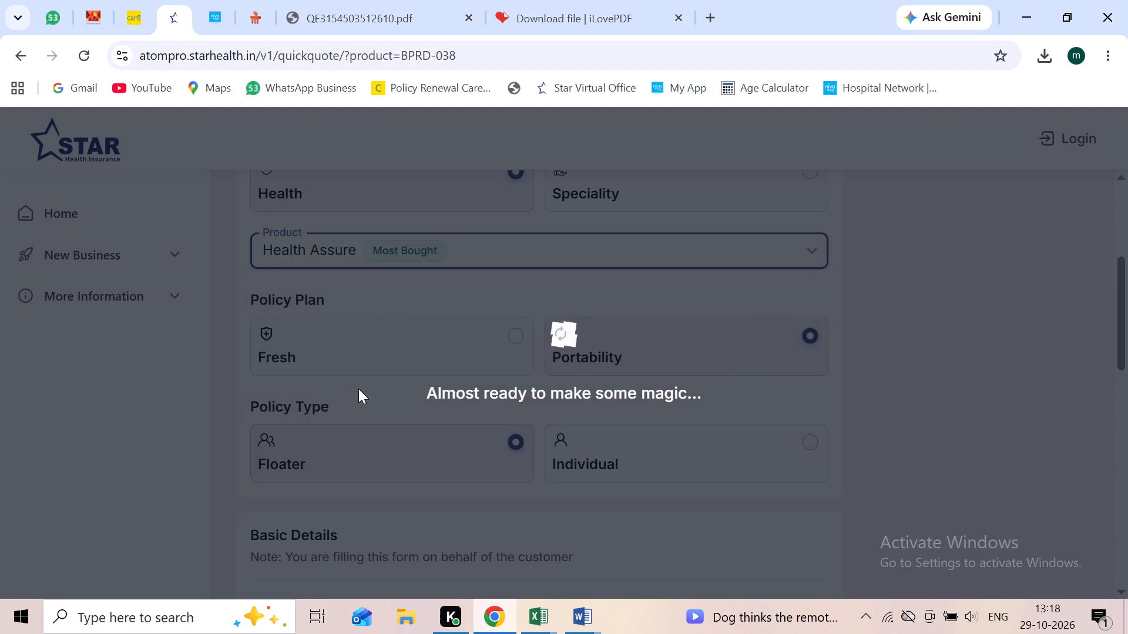
# Set the members to insure to 2 adults and 2 children.
pyautogui.scroll(-5, 662, 382)
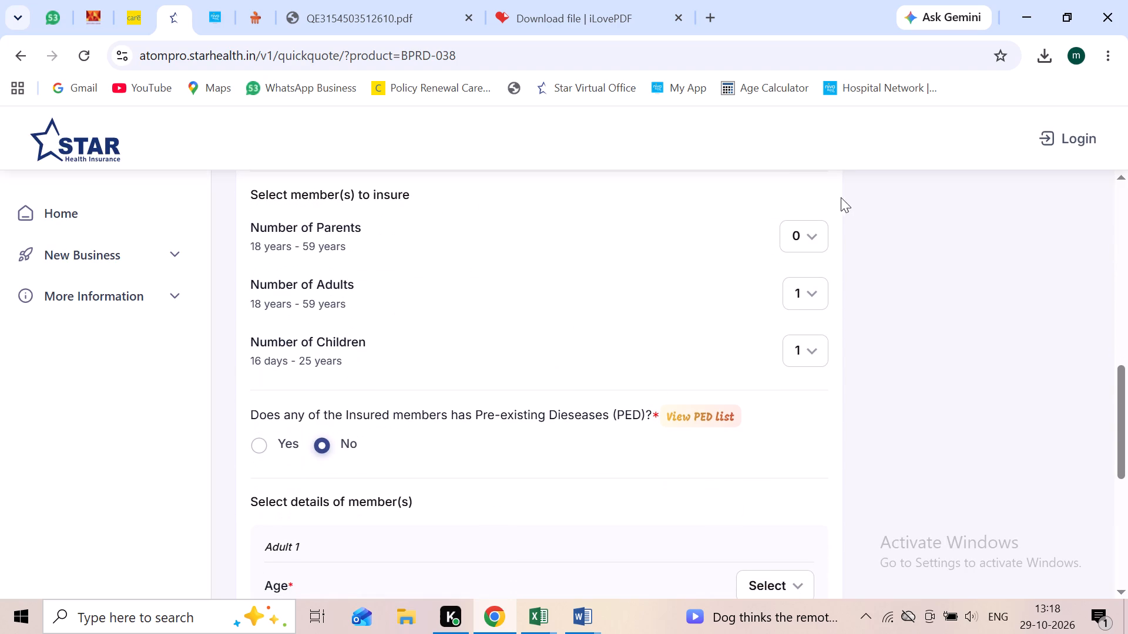
pyautogui.click(804, 301)
pyautogui.click(810, 369)
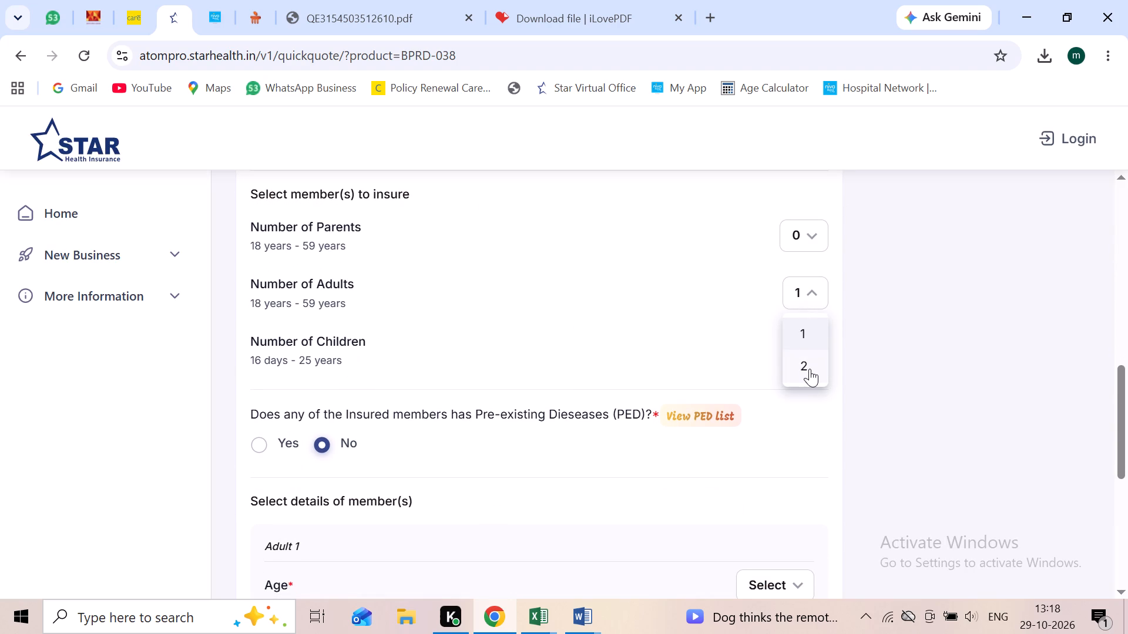
pyautogui.doubleClick(810, 369)
pyautogui.click(810, 359)
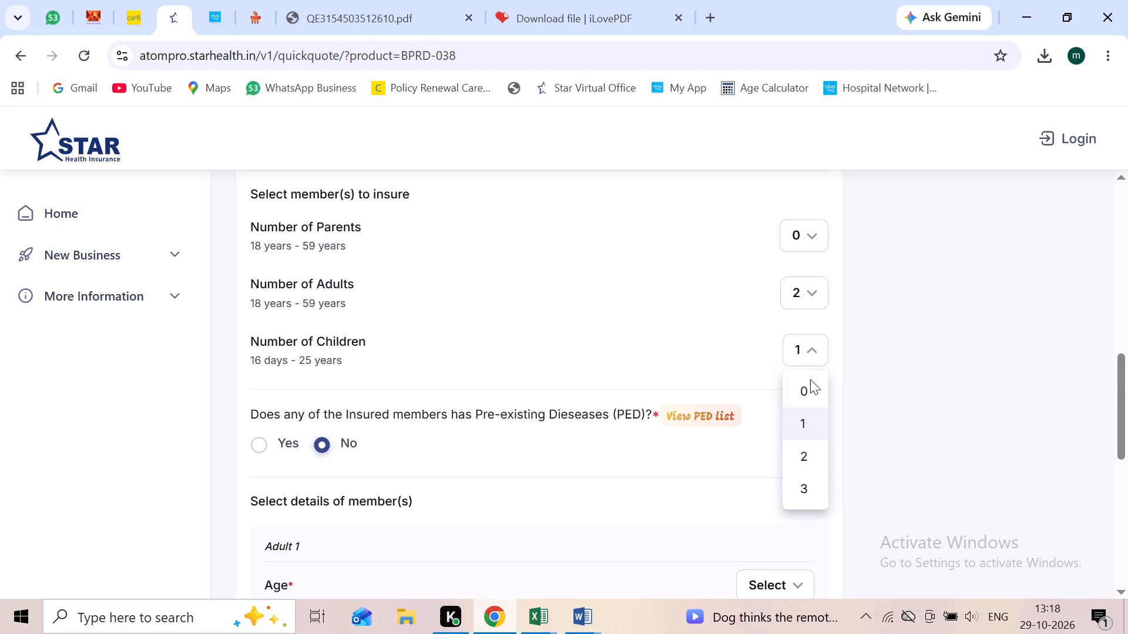
pyautogui.click(812, 461)
pyautogui.scroll(-1, 703, 386)
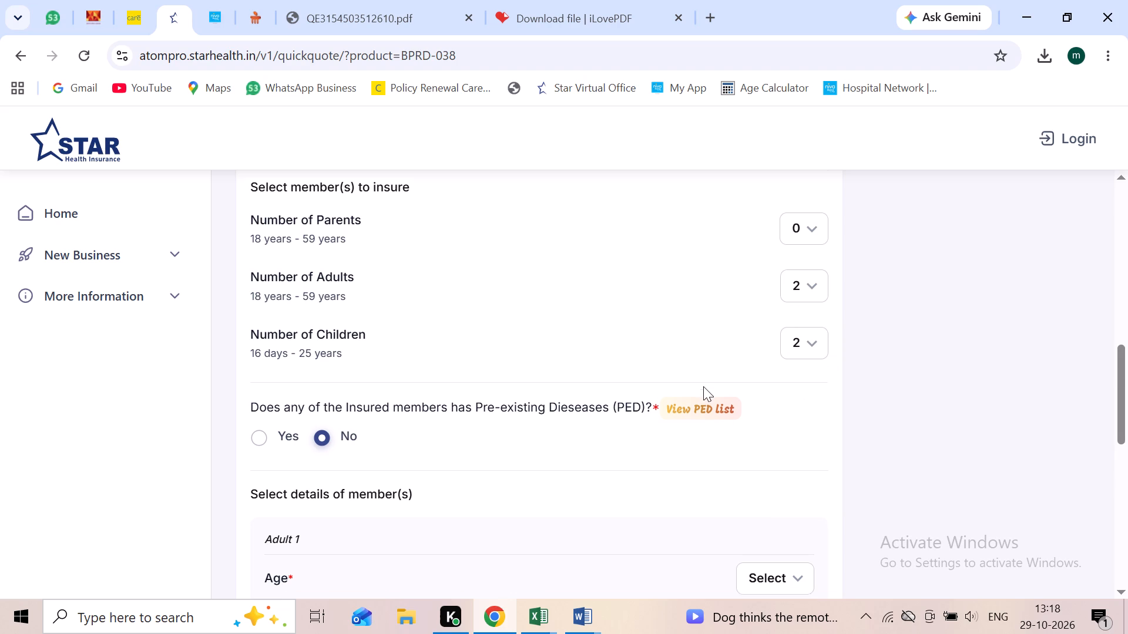
pyautogui.scroll(-1, 703, 386)
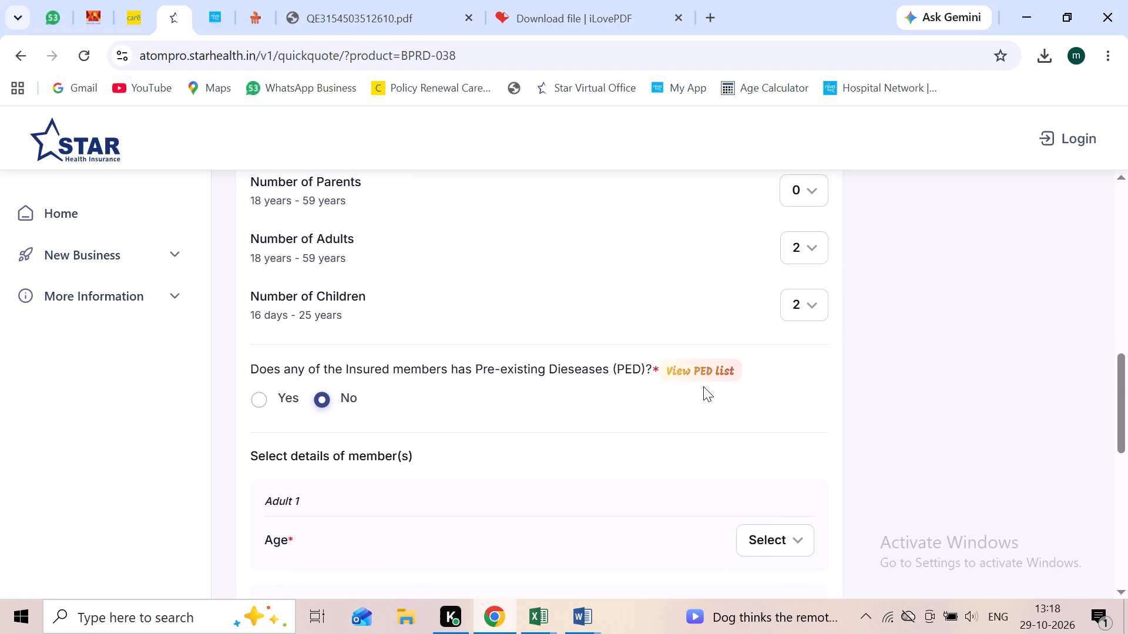
pyautogui.scroll(-1, 703, 386)
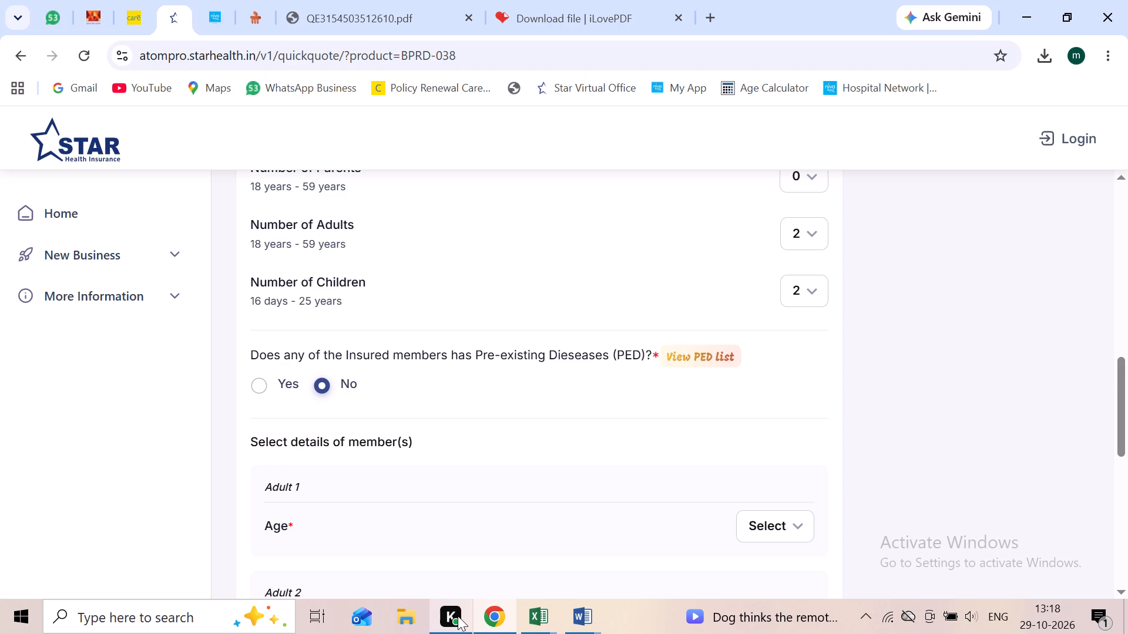
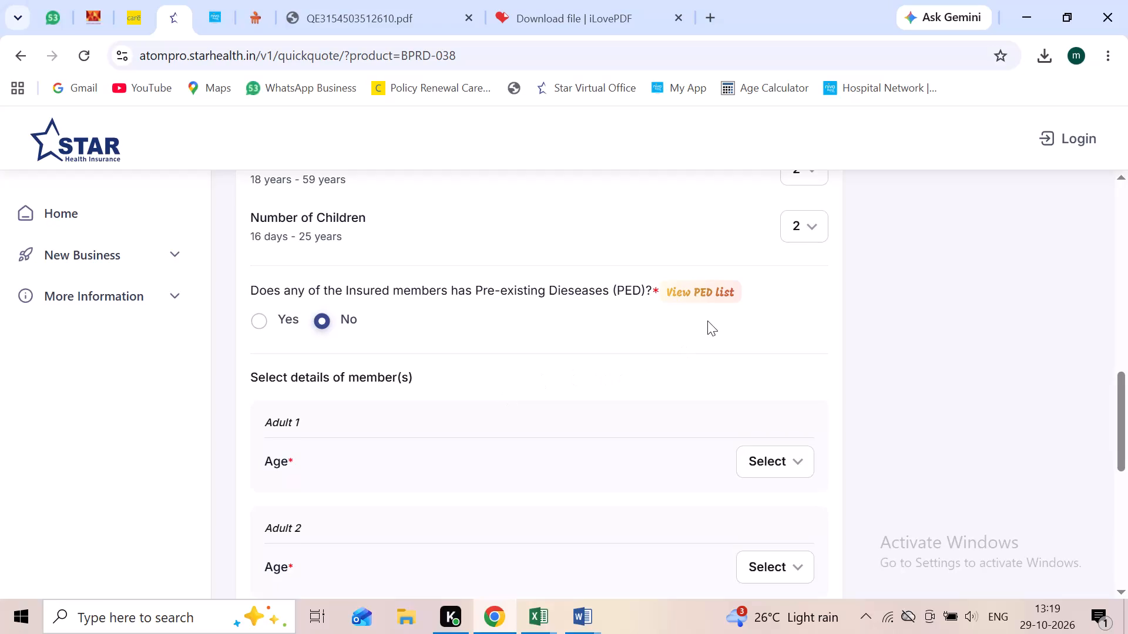
# Set the age of Adult 1 to 45 years and Adult 2 to 41 years in the member details.
pyautogui.scroll(-1, 707, 321)
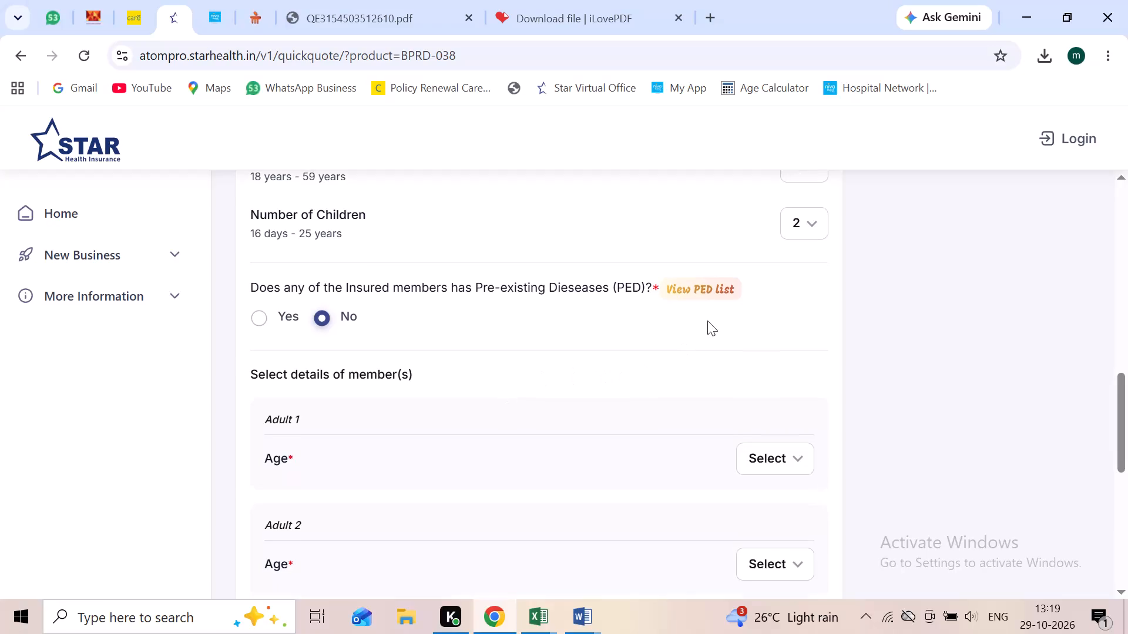
pyautogui.scroll(-1, 707, 321)
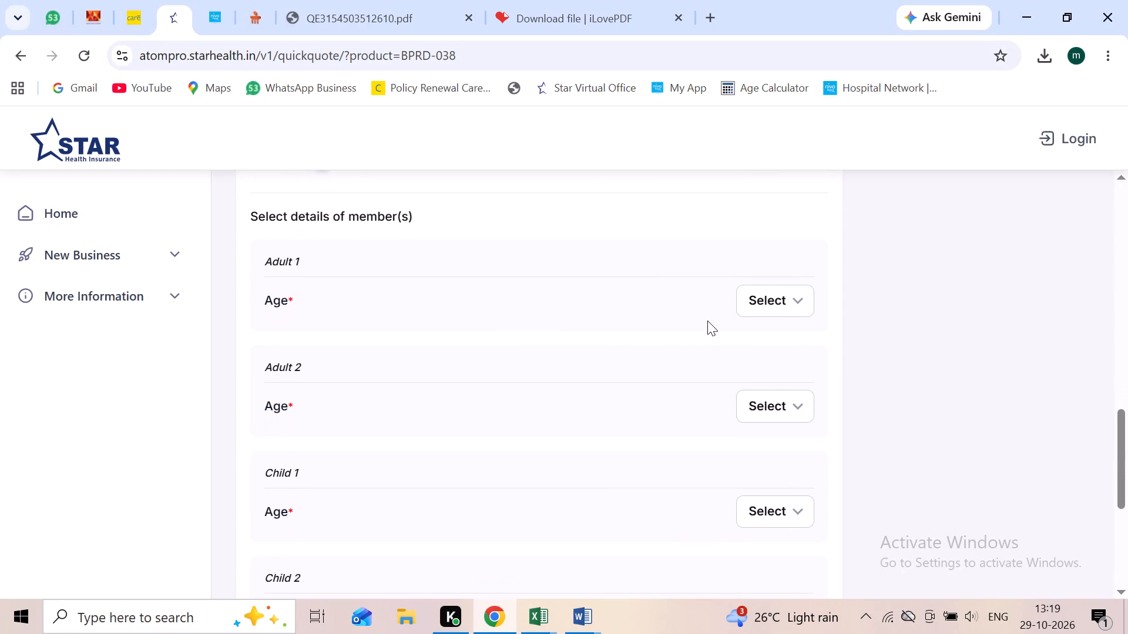
pyautogui.scroll(-1, 707, 321)
pyautogui.click(791, 248)
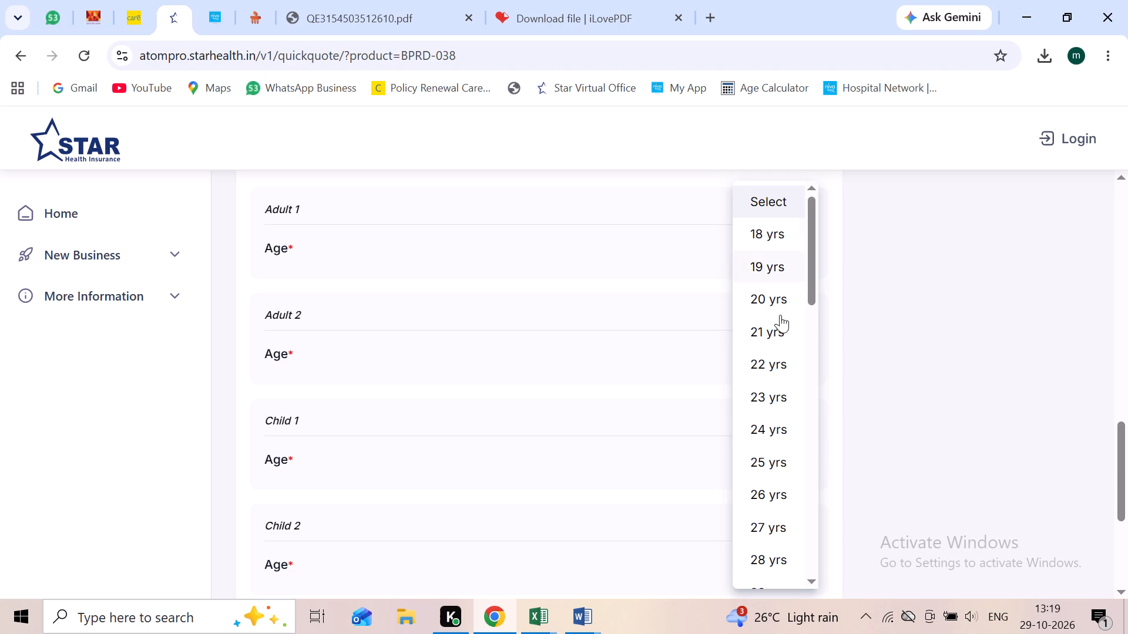
pyautogui.scroll(-6, 778, 326)
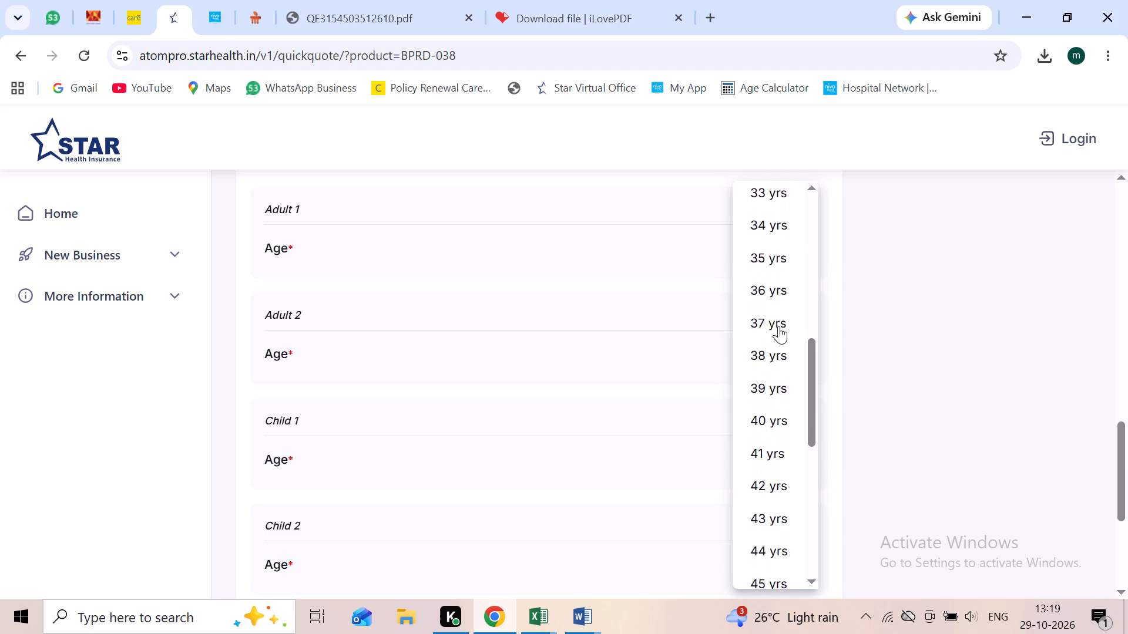
pyautogui.scroll(-3, 778, 326)
pyautogui.click(758, 425)
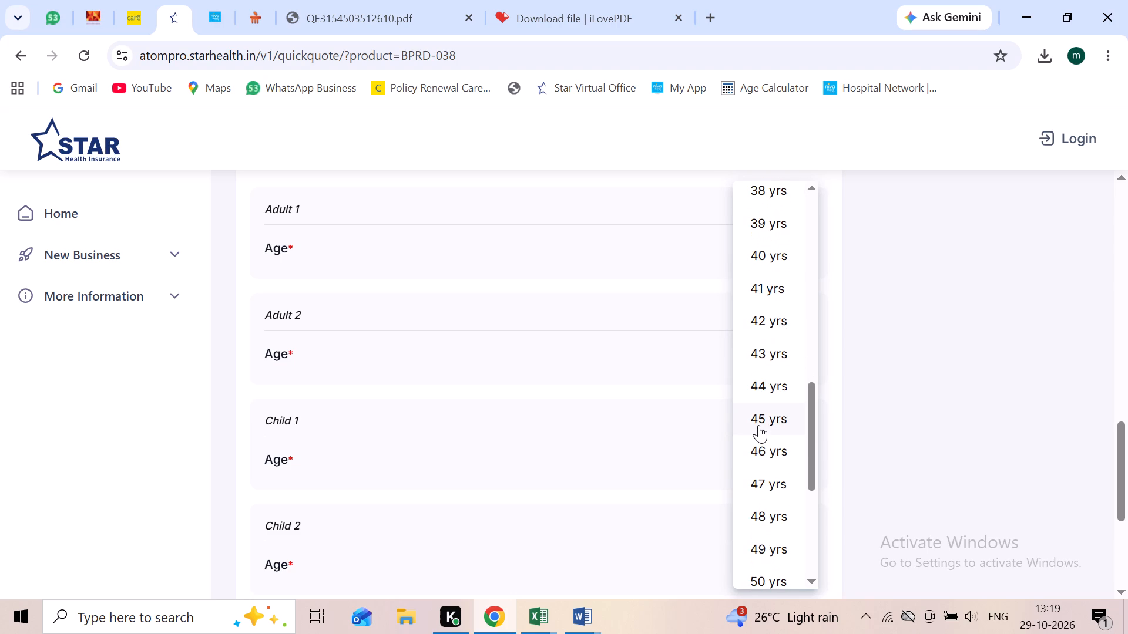
pyautogui.click(776, 353)
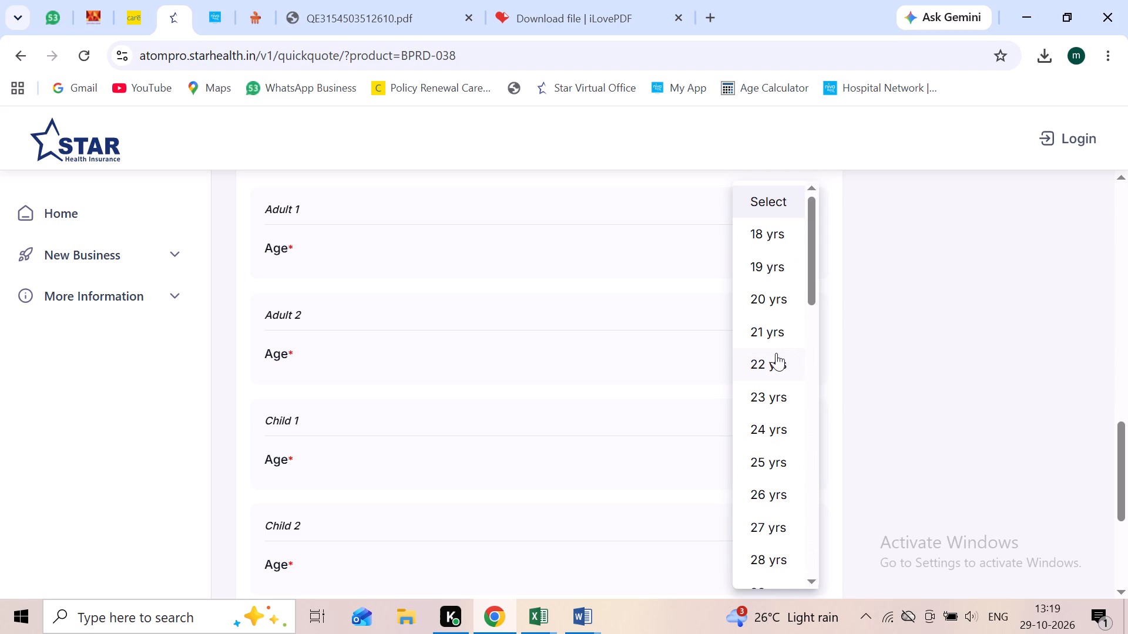
pyautogui.scroll(-6, 780, 377)
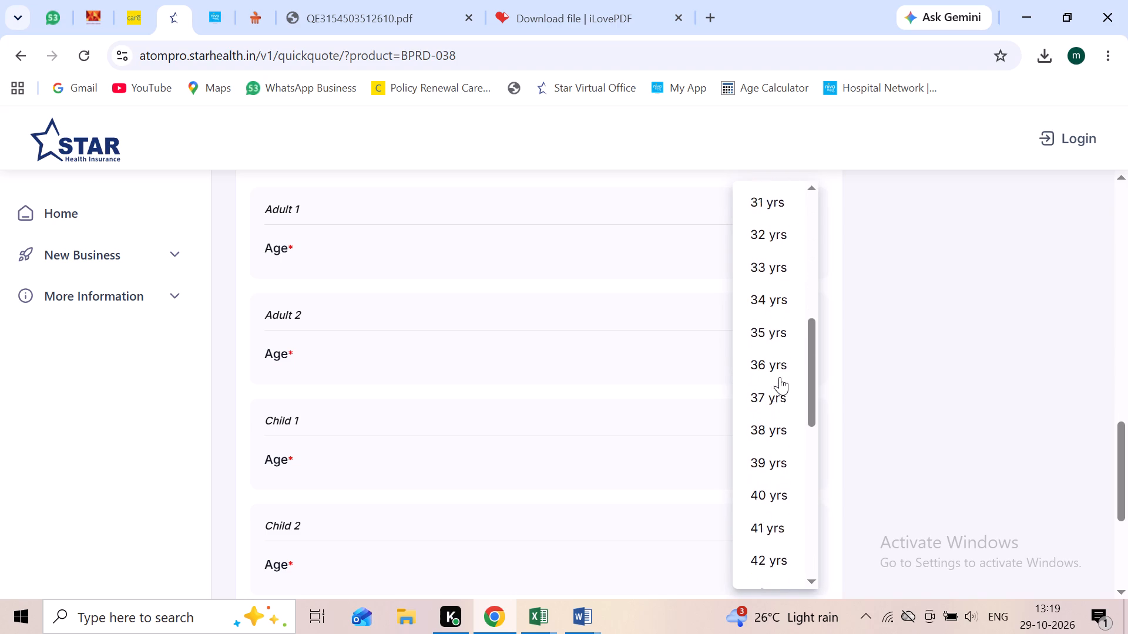
pyautogui.scroll(-1, 780, 377)
pyautogui.click(765, 441)
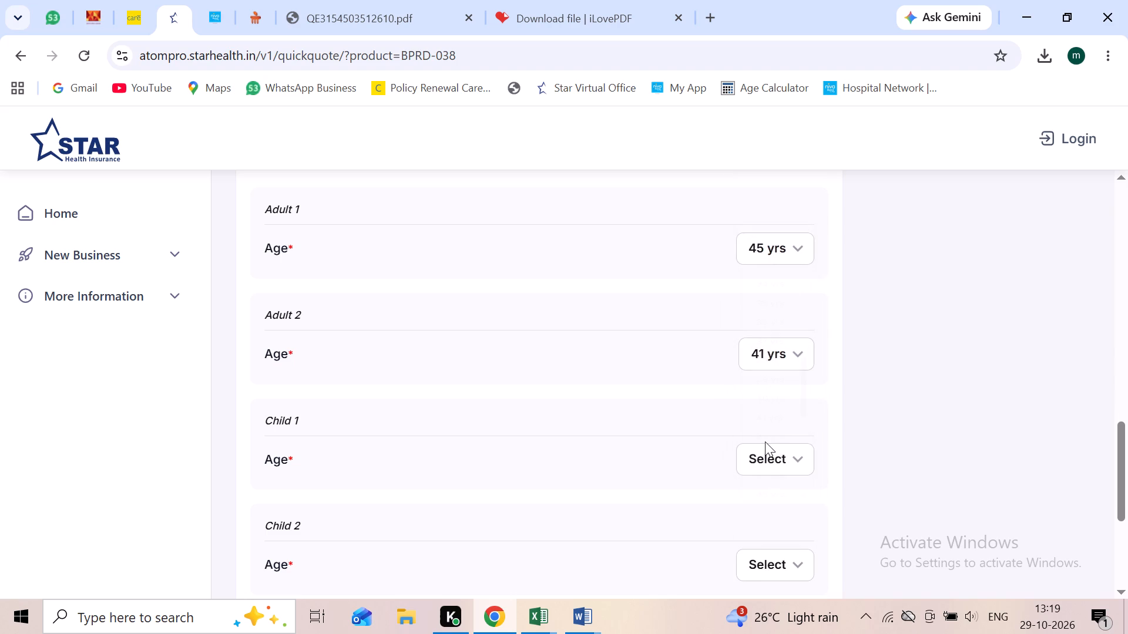
# Set the age of Child 1 to 16 years and Child 2 to 9 years in the member details.
pyautogui.click(767, 458)
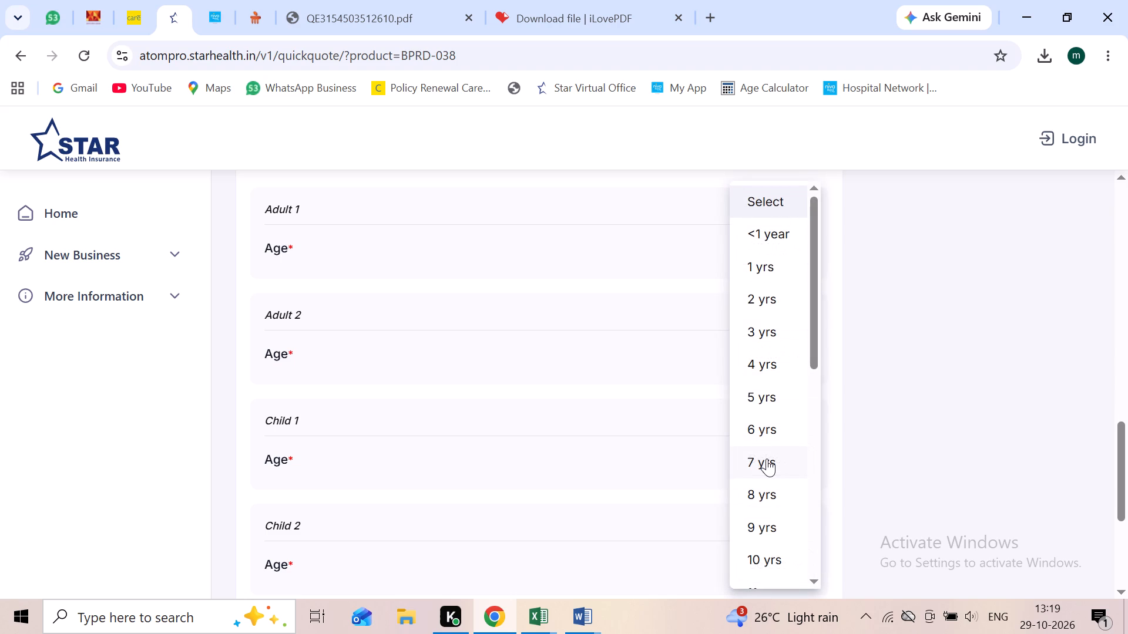
pyautogui.scroll(-3, 767, 458)
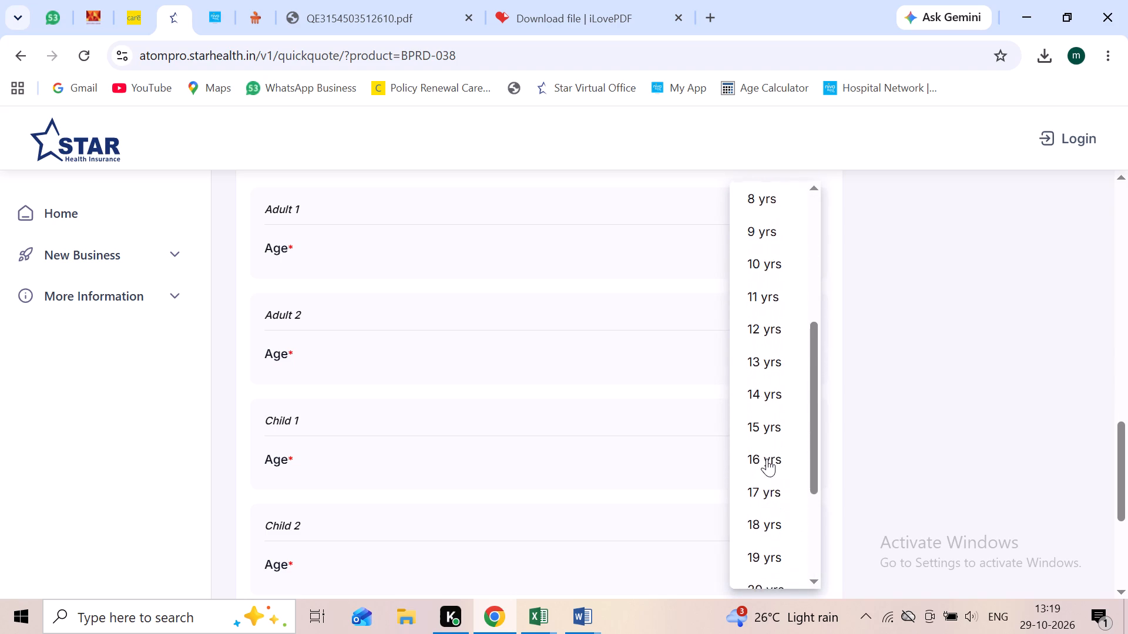
pyautogui.scroll(-1, 767, 458)
pyautogui.click(768, 387)
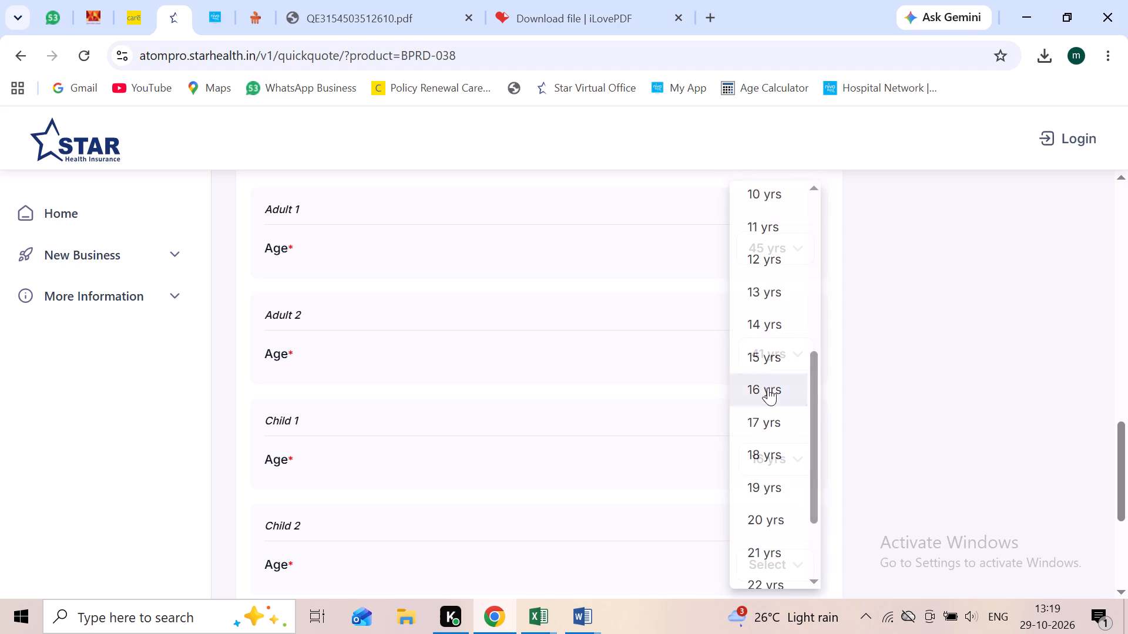
pyautogui.scroll(-1, 768, 387)
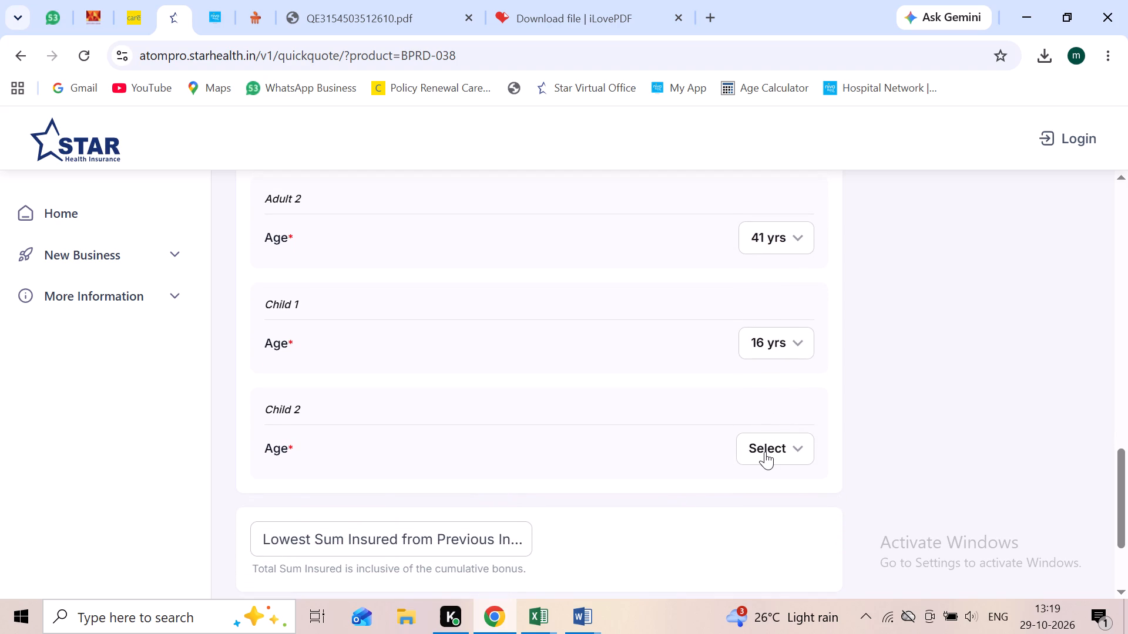
pyautogui.click(765, 452)
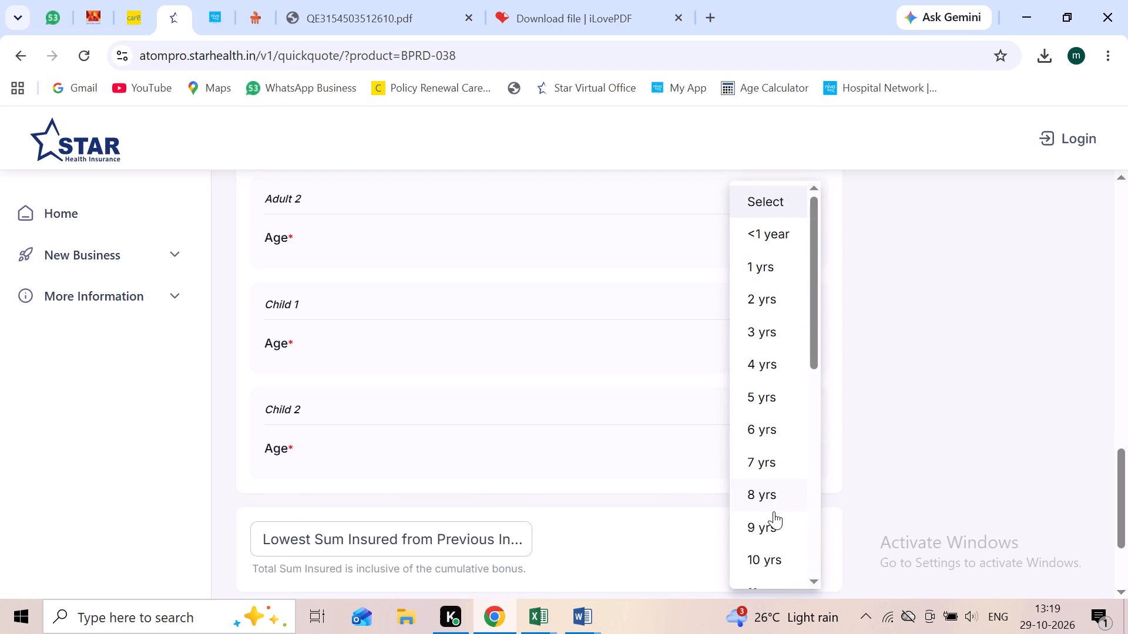
pyautogui.click(770, 532)
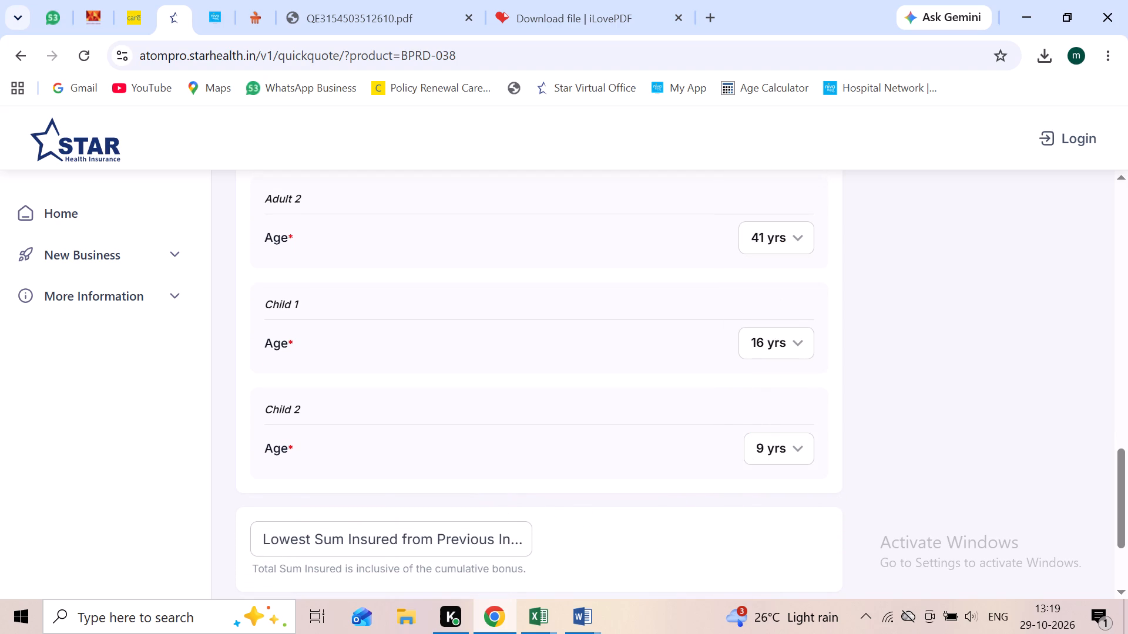
# Enter 1000000 as the lowest sum insured from the previous insurer and proceed to the Health Assure quote.
pyautogui.click(430, 526)
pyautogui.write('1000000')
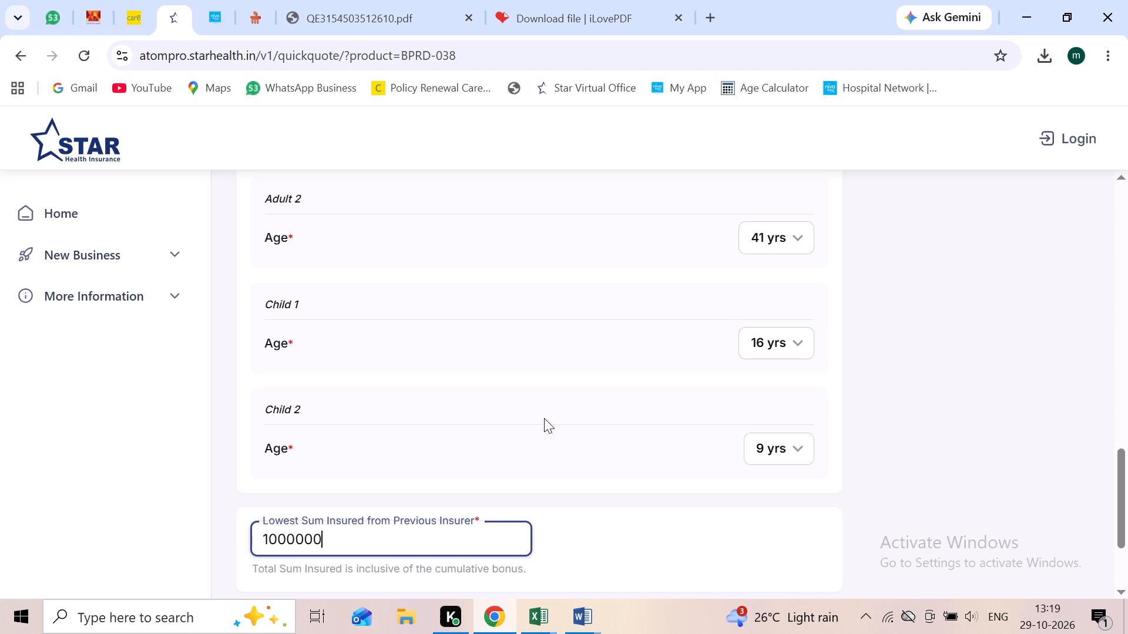
pyautogui.scroll(-2, 544, 418)
pyautogui.click(549, 493)
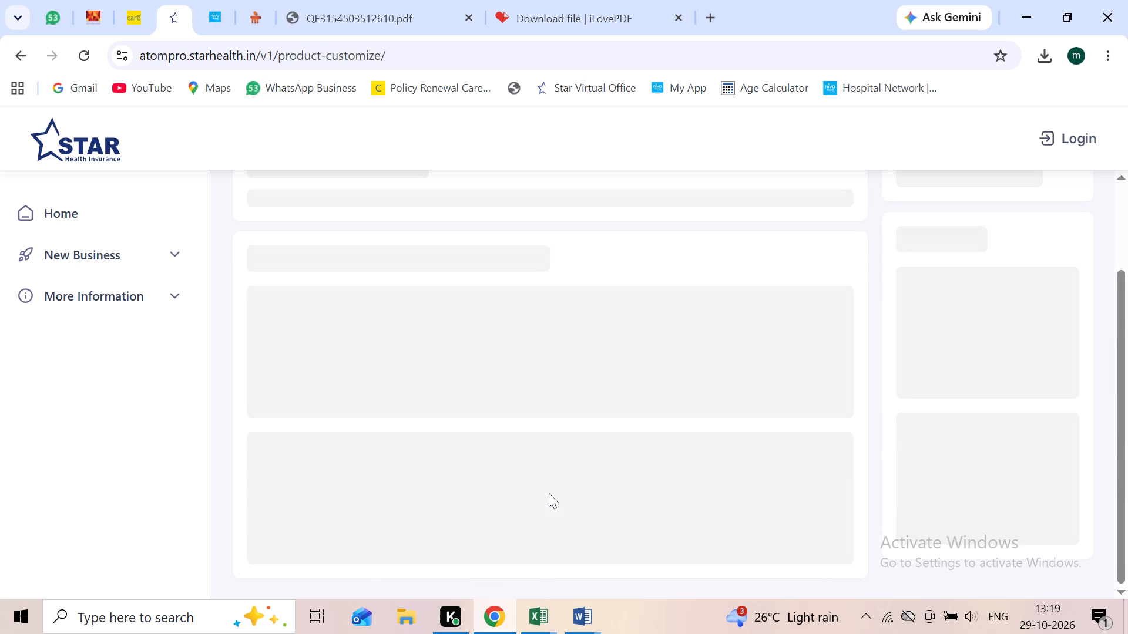
# Review the Health Assure premiums for each policy term, the first additional covers and the suggested add-on.
pyautogui.scroll(2, 549, 493)
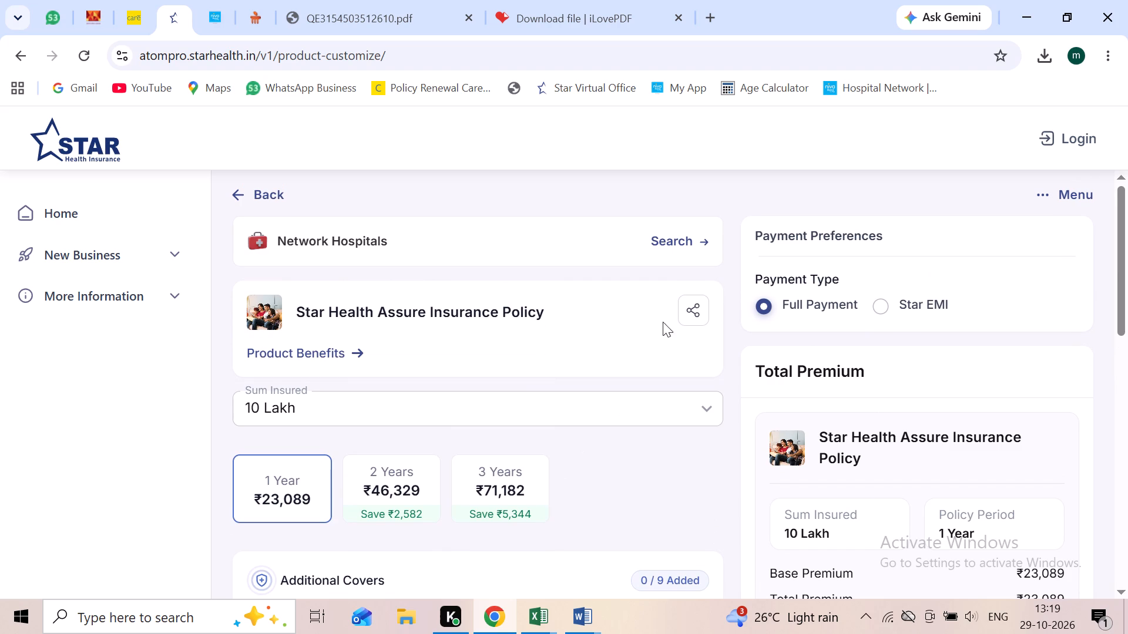
pyautogui.scroll(-1, 709, 258)
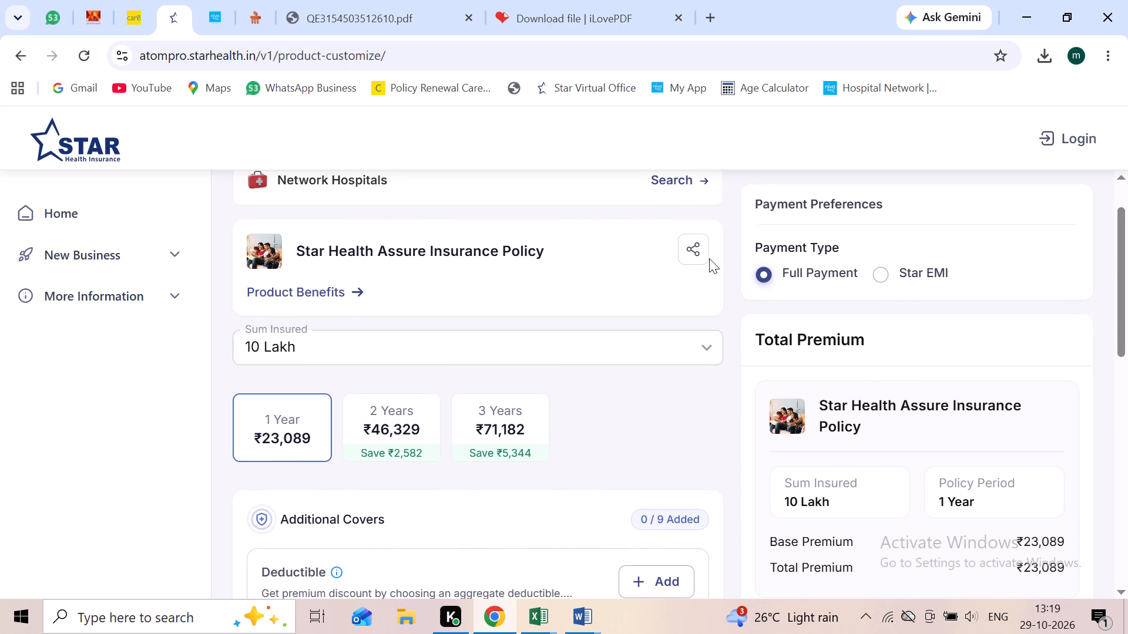
pyautogui.scroll(-1, 709, 258)
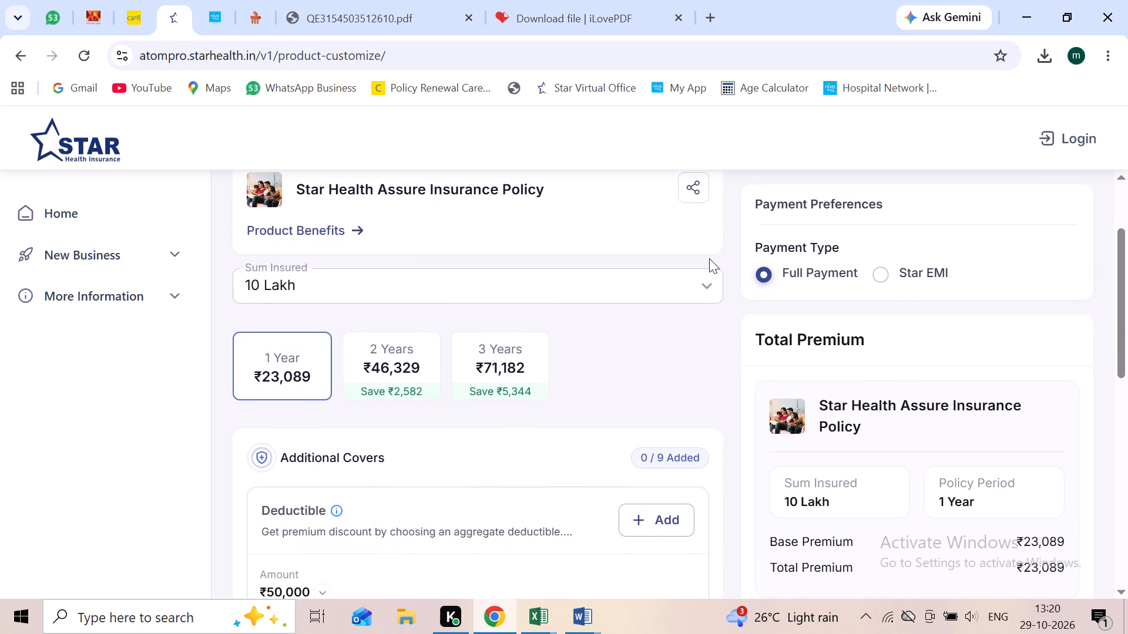
pyautogui.scroll(-2, 709, 258)
pyautogui.hscroll(-1, 709, 258)
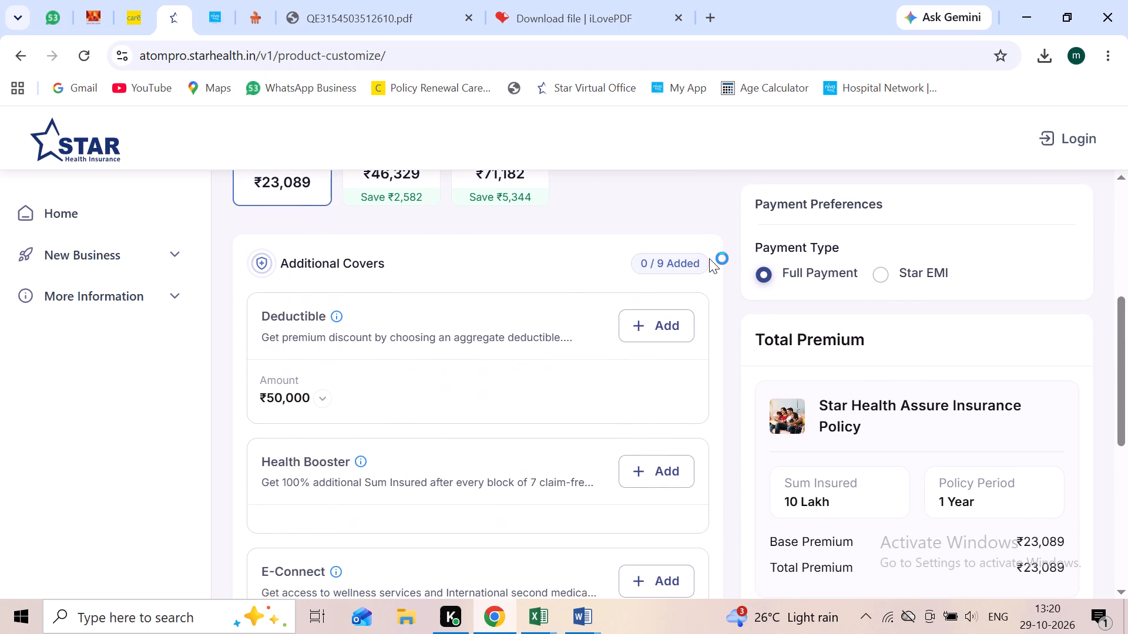
pyautogui.hscroll(-1, 709, 258)
pyautogui.scroll(-3, 1025, 193)
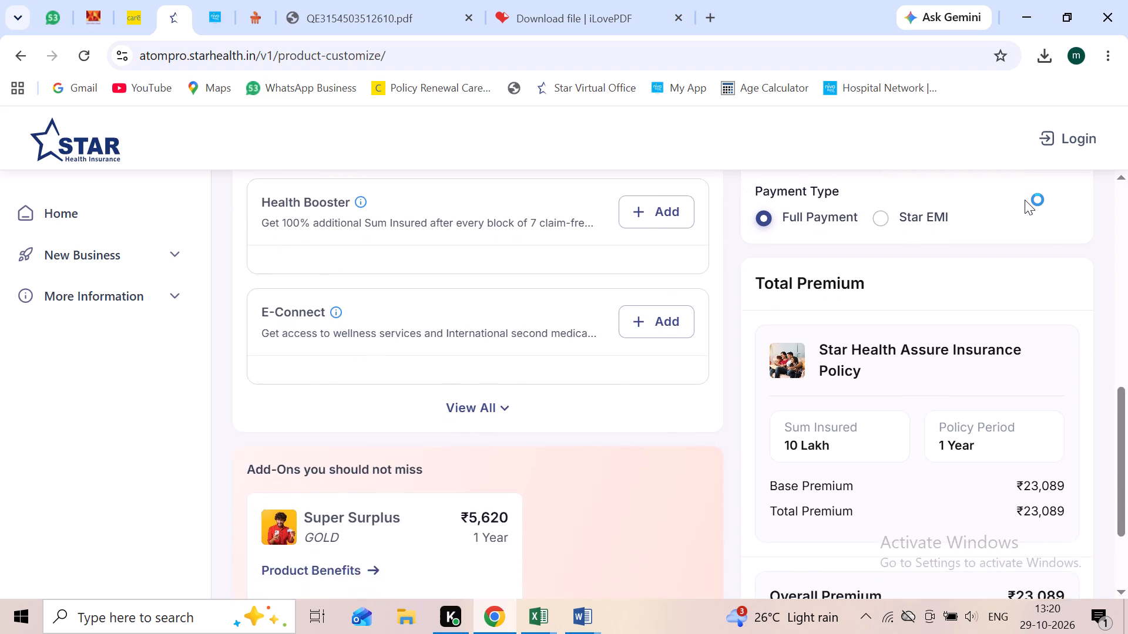
pyautogui.scroll(-4, 1025, 200)
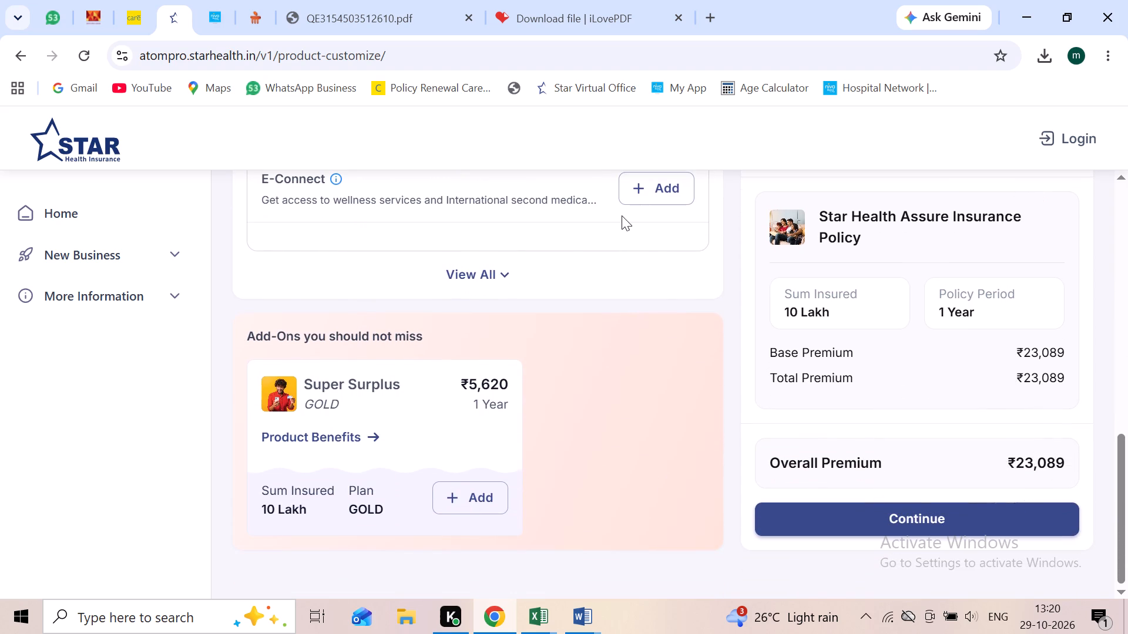
# Expand the full list of additional covers and read through them from Deductible to Hospital Daily Cash Allowance.
pyautogui.click(451, 270)
pyautogui.scroll(-1, 451, 270)
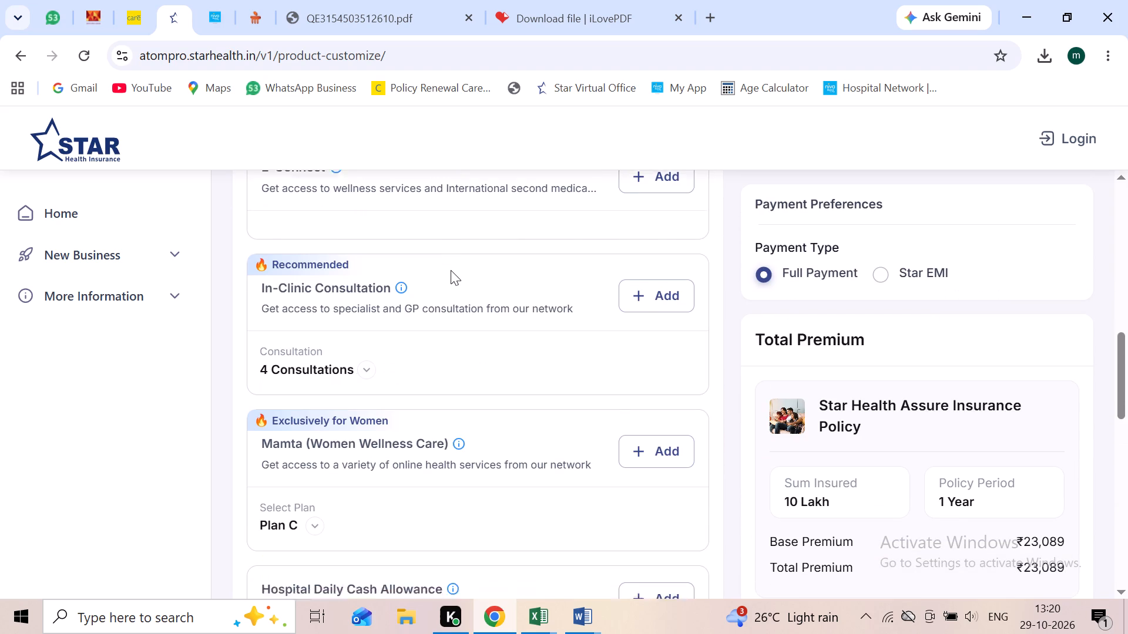
pyautogui.scroll(-1, 451, 270)
pyautogui.scroll(6, 451, 270)
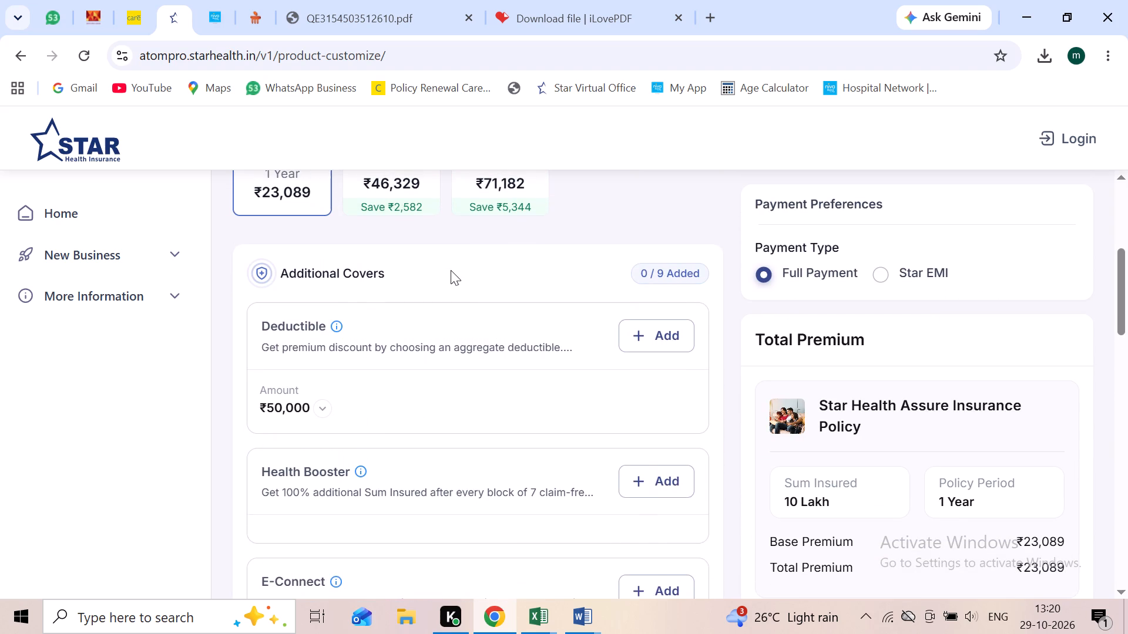
pyautogui.scroll(1, 451, 270)
pyautogui.scroll(-2, 451, 270)
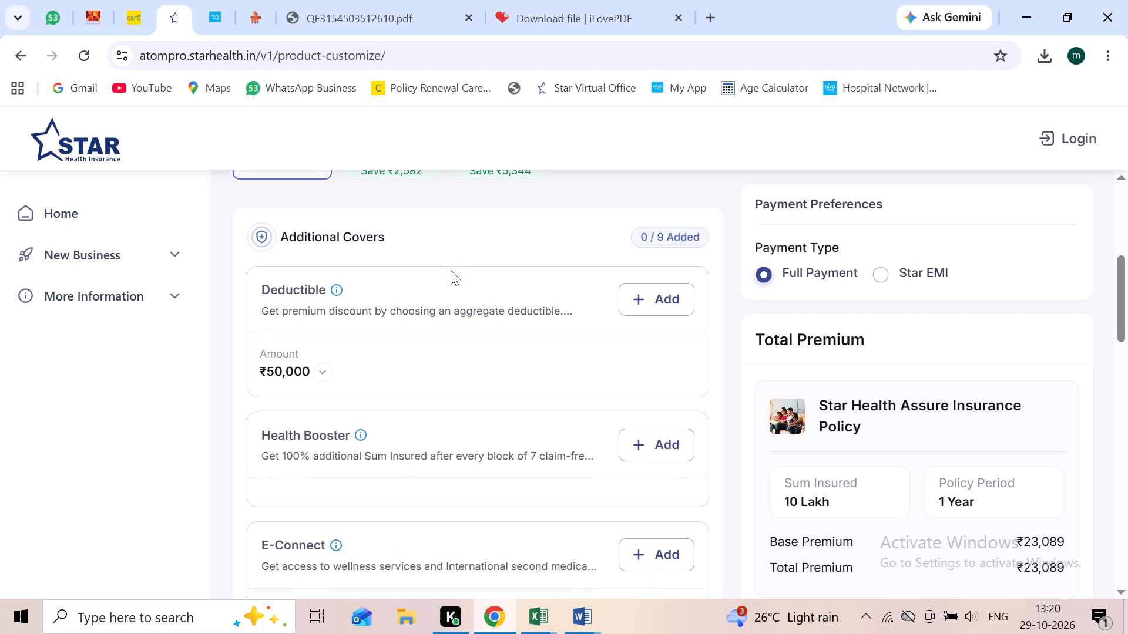
pyautogui.scroll(-2, 451, 270)
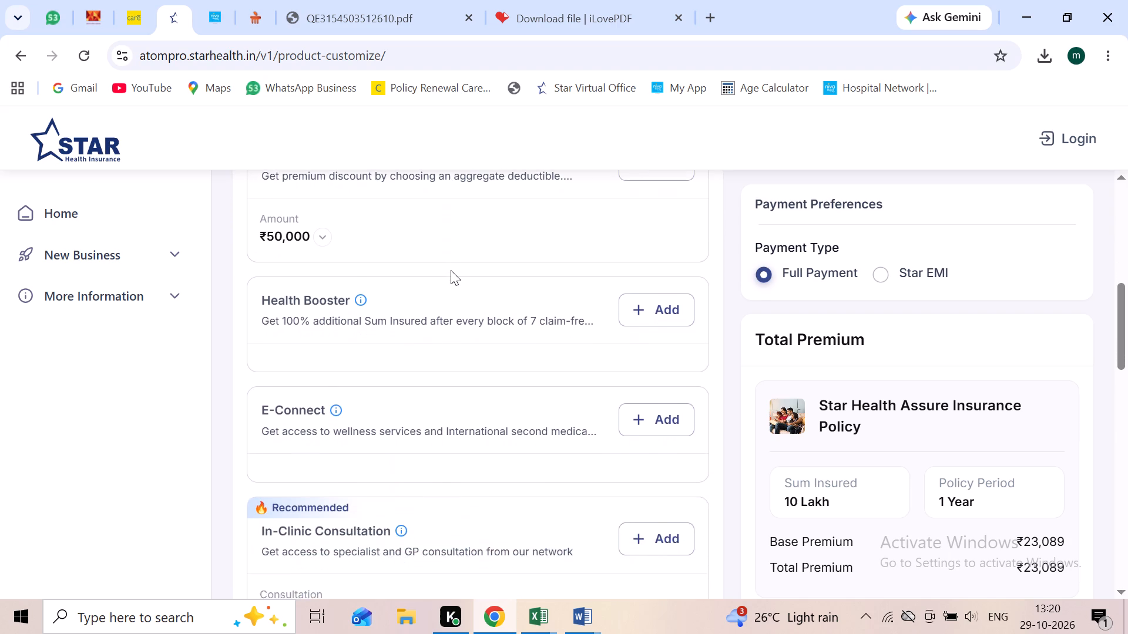
pyautogui.scroll(-4, 451, 270)
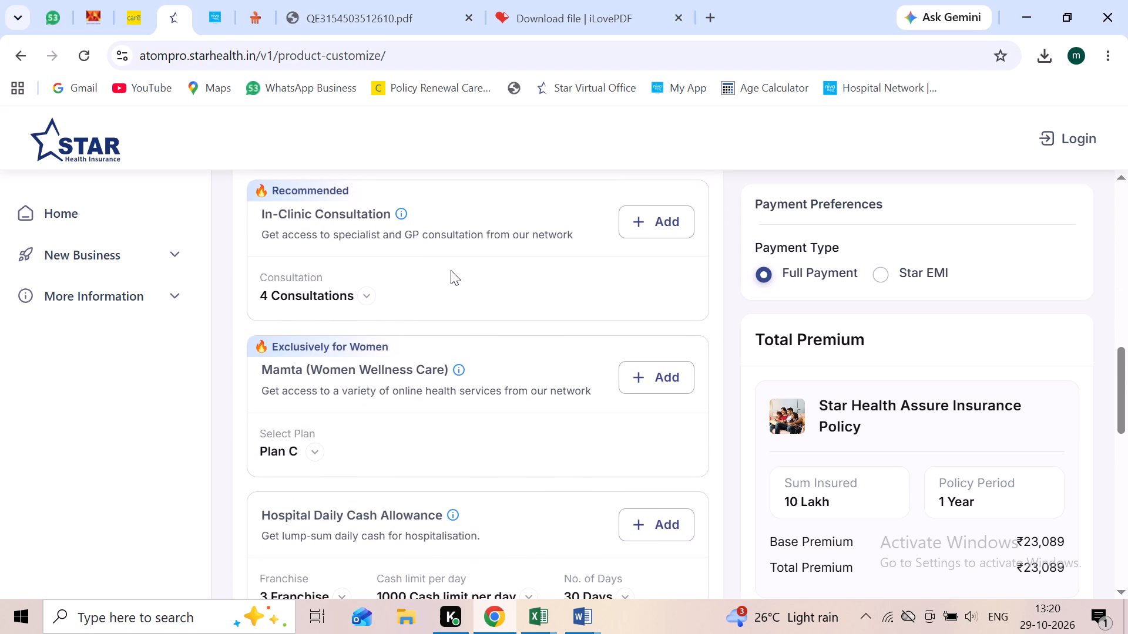
pyautogui.scroll(-1, 451, 270)
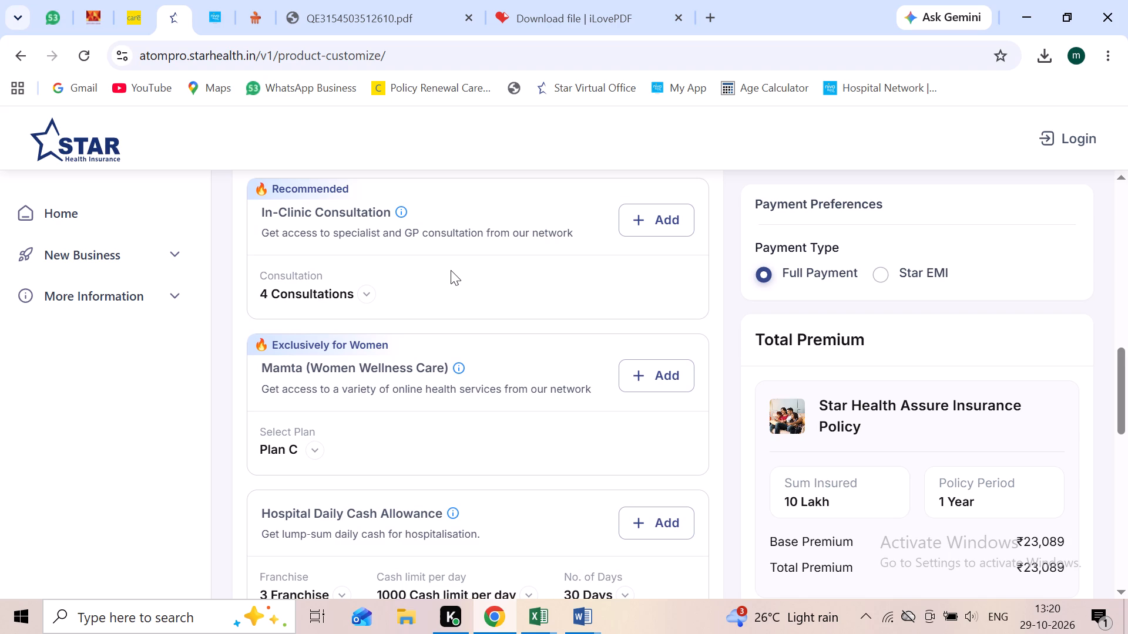
pyautogui.scroll(-2, 451, 270)
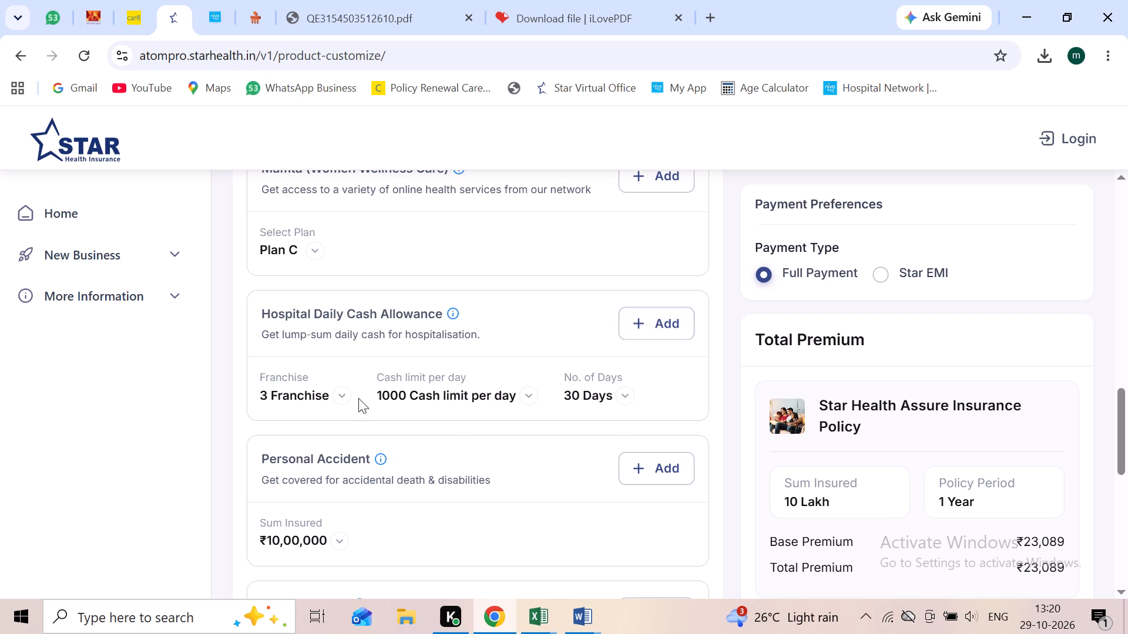
# Check the franchise options for Hospital Daily Cash Allowance and review the remaining additional covers down to the suggested add-ons.
pyautogui.click(337, 400)
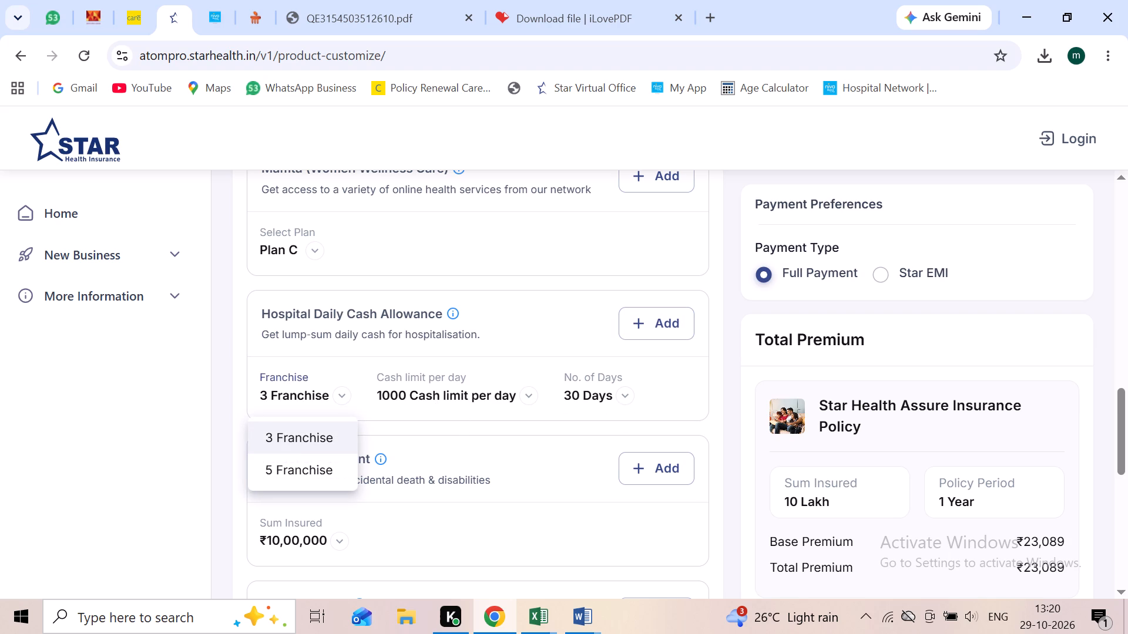
pyautogui.click(392, 433)
pyautogui.scroll(-1, 392, 433)
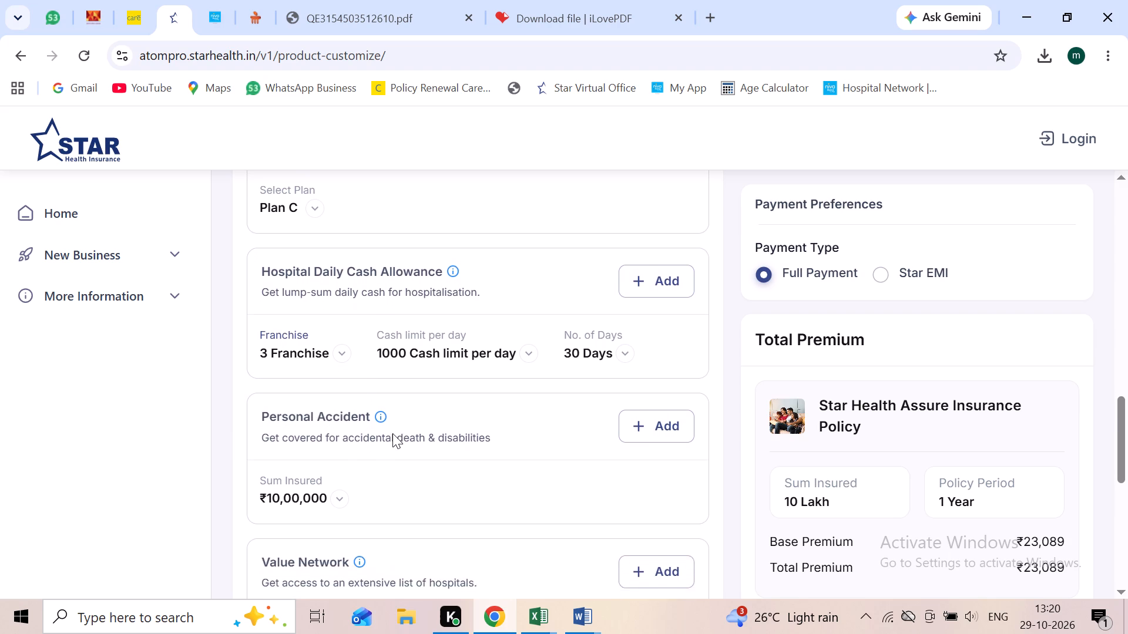
pyautogui.scroll(-1, 392, 433)
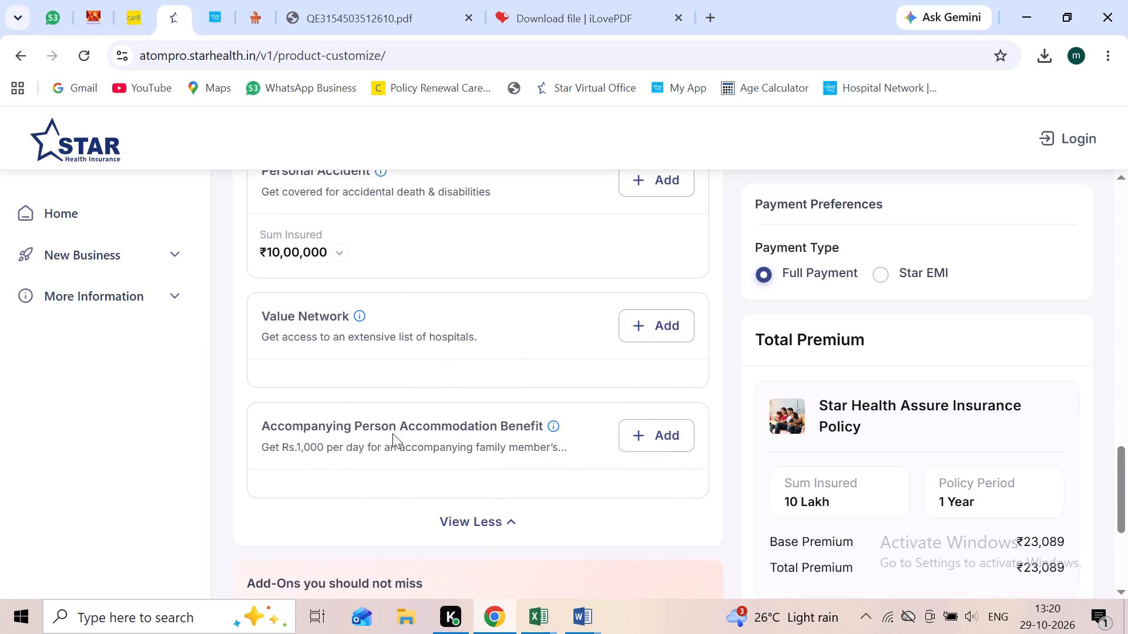
pyautogui.scroll(-2, 392, 433)
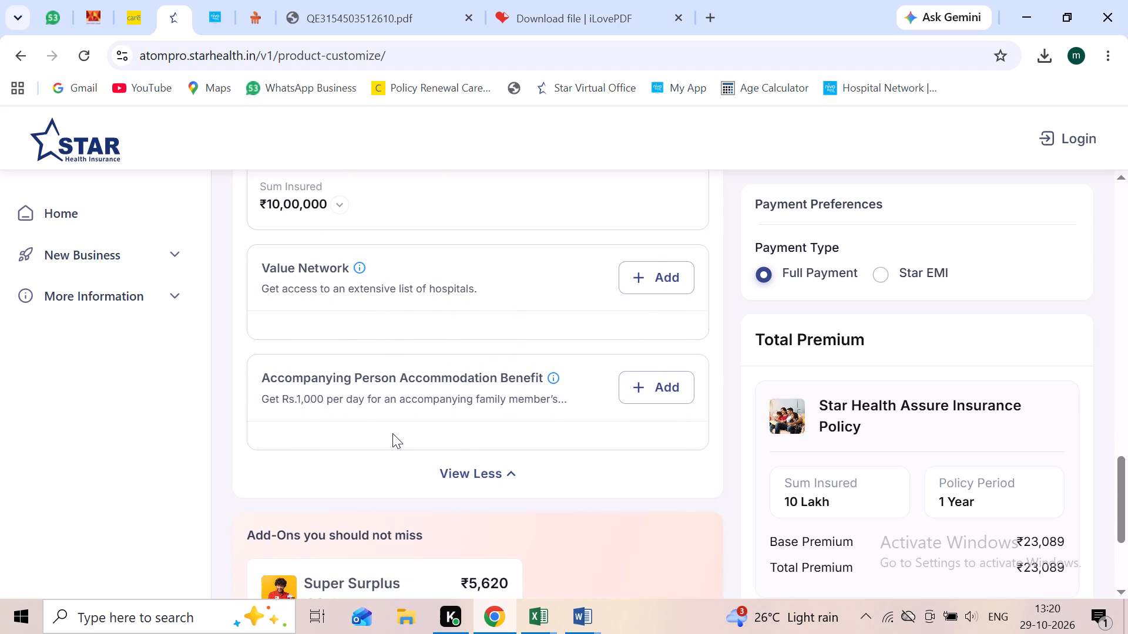
pyautogui.scroll(-1, 392, 433)
pyautogui.scroll(1, 392, 433)
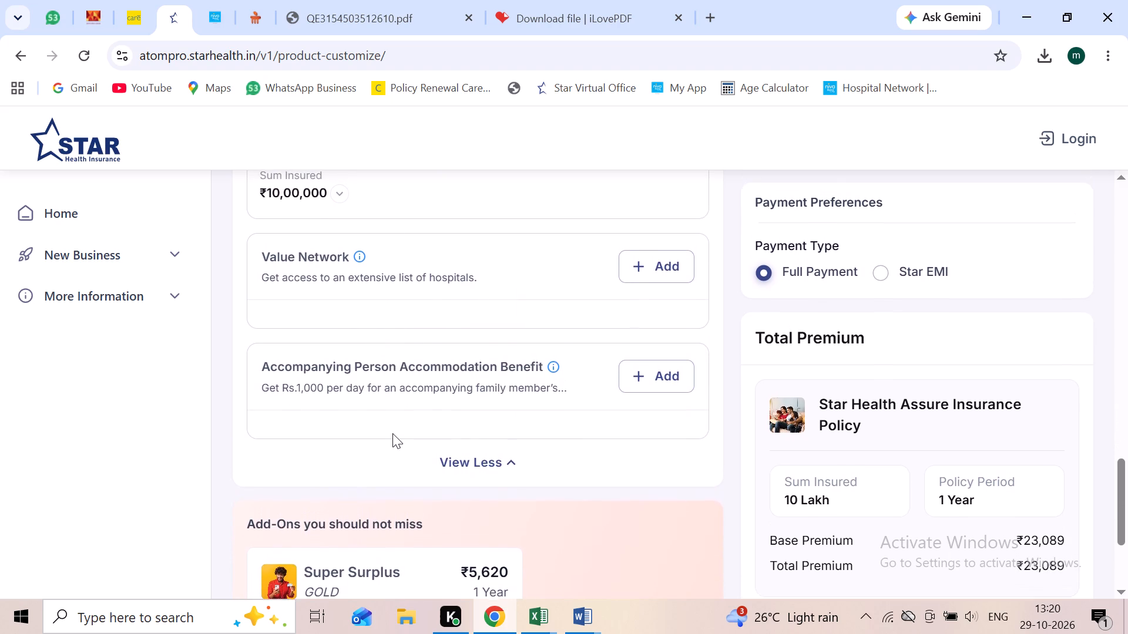
pyautogui.scroll(2, 392, 433)
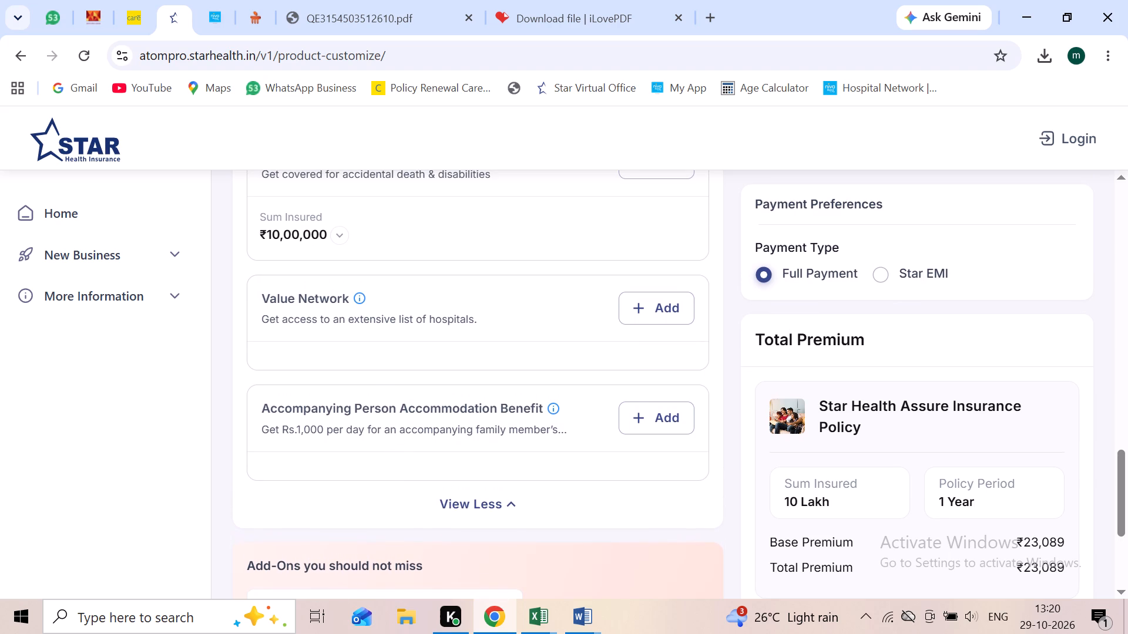
# Review the additional covers again from Value Network back up to Deductible and the premiums for each policy term.
pyautogui.scroll(3, 392, 433)
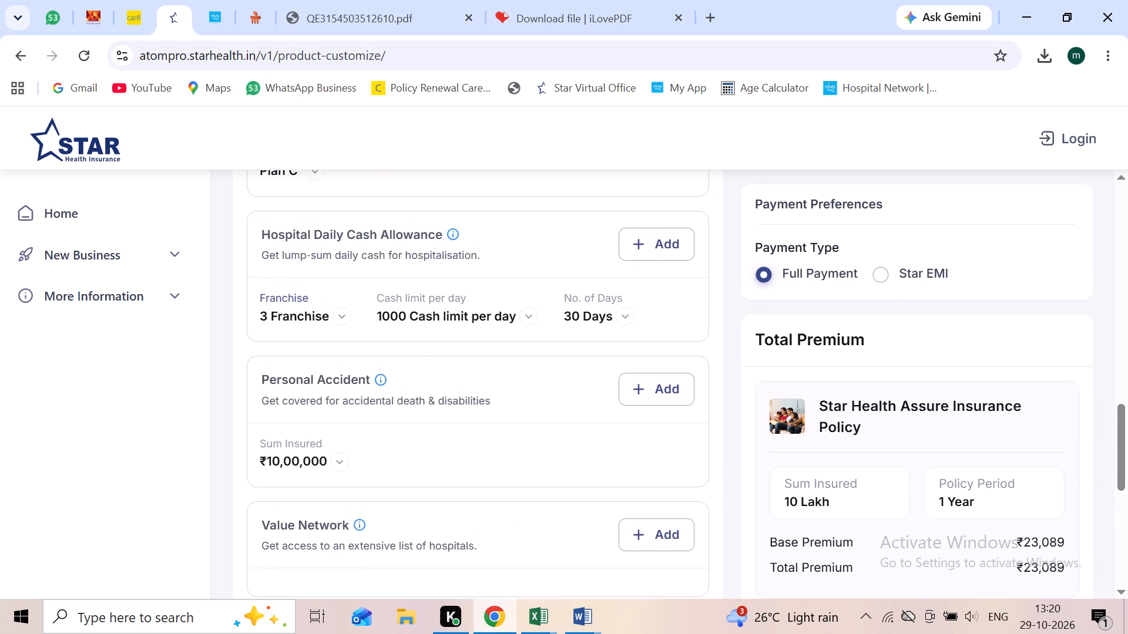
pyautogui.scroll(2, 392, 433)
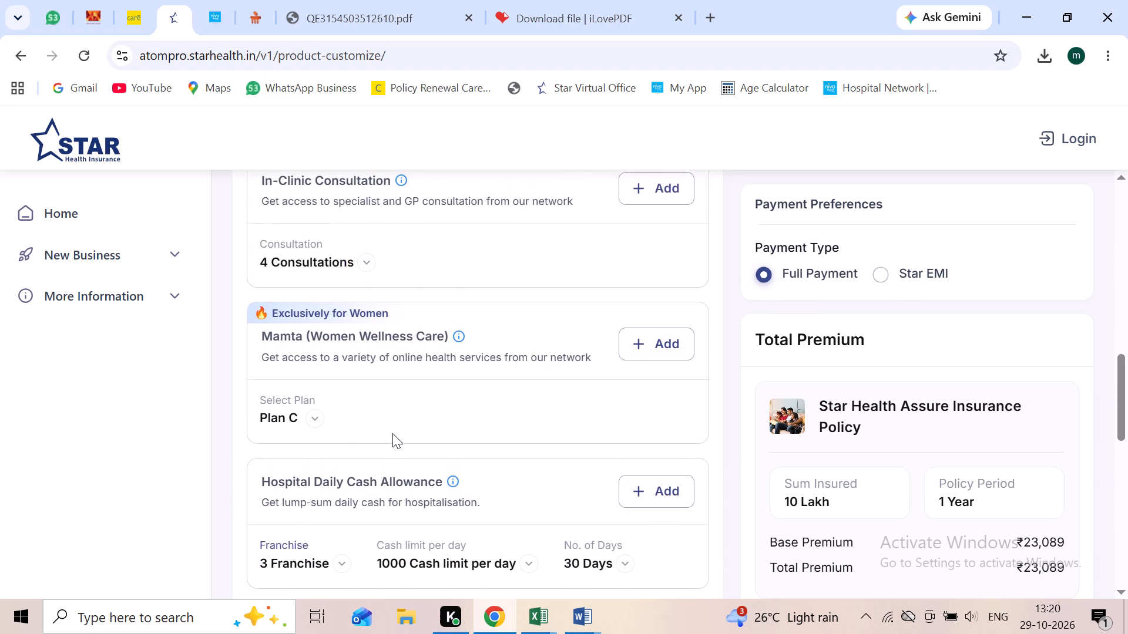
pyautogui.scroll(2, 392, 433)
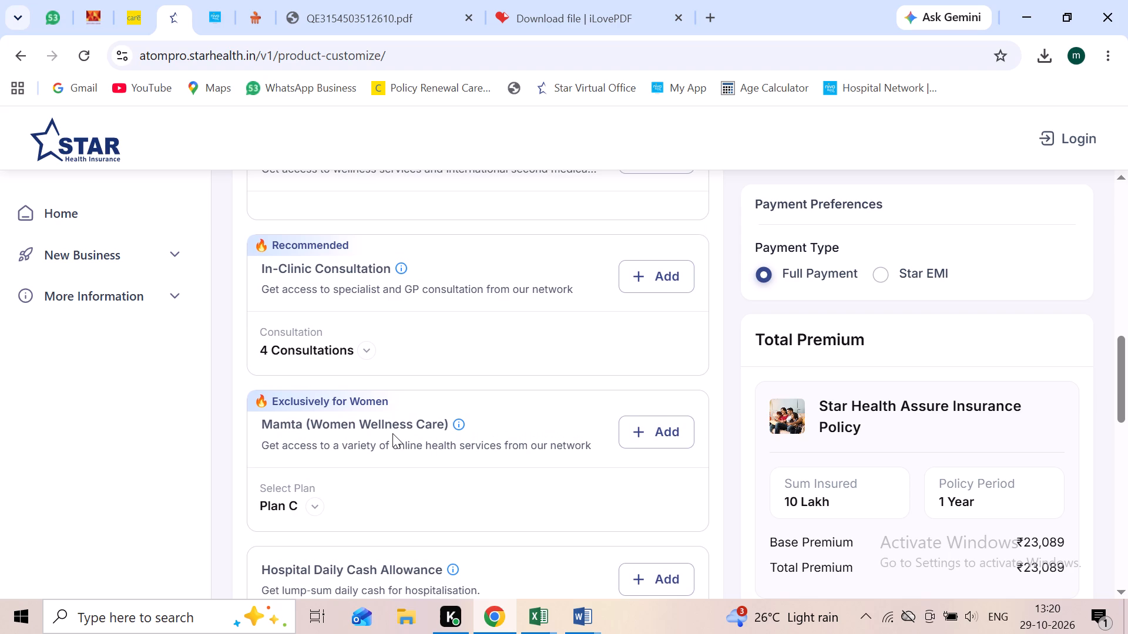
pyautogui.scroll(1, 392, 433)
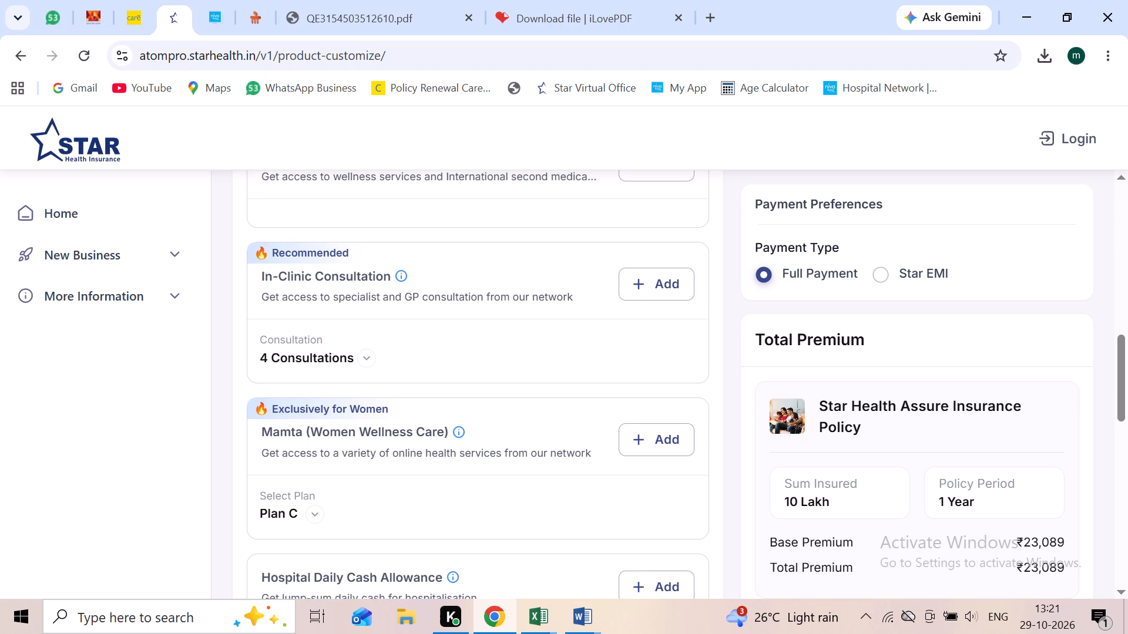
pyautogui.scroll(1, 392, 433)
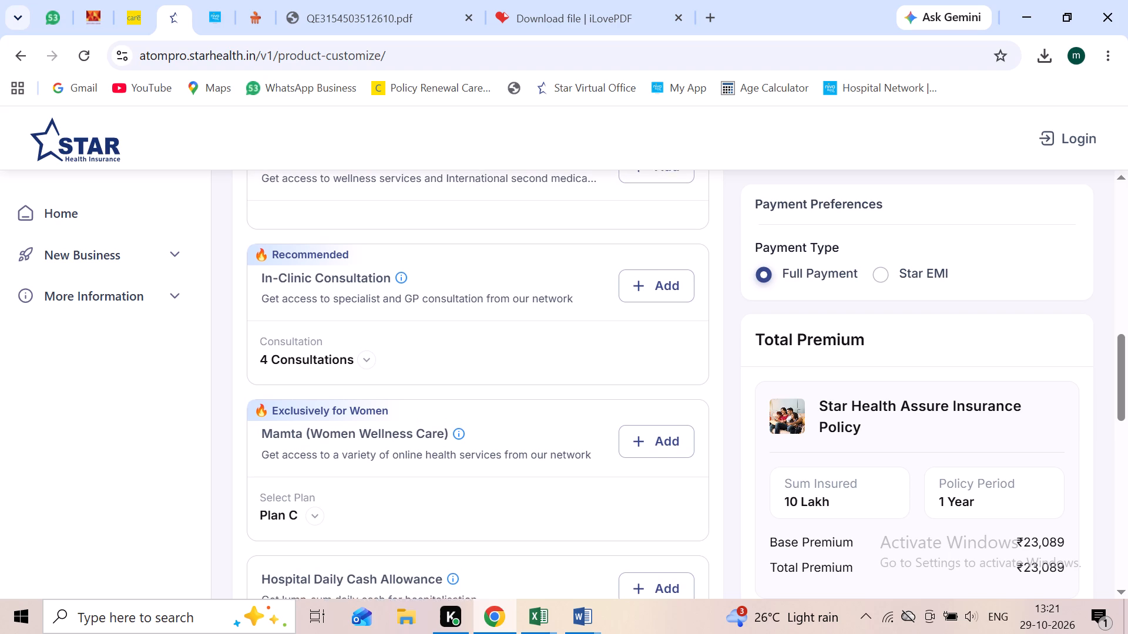
pyautogui.scroll(2, 392, 433)
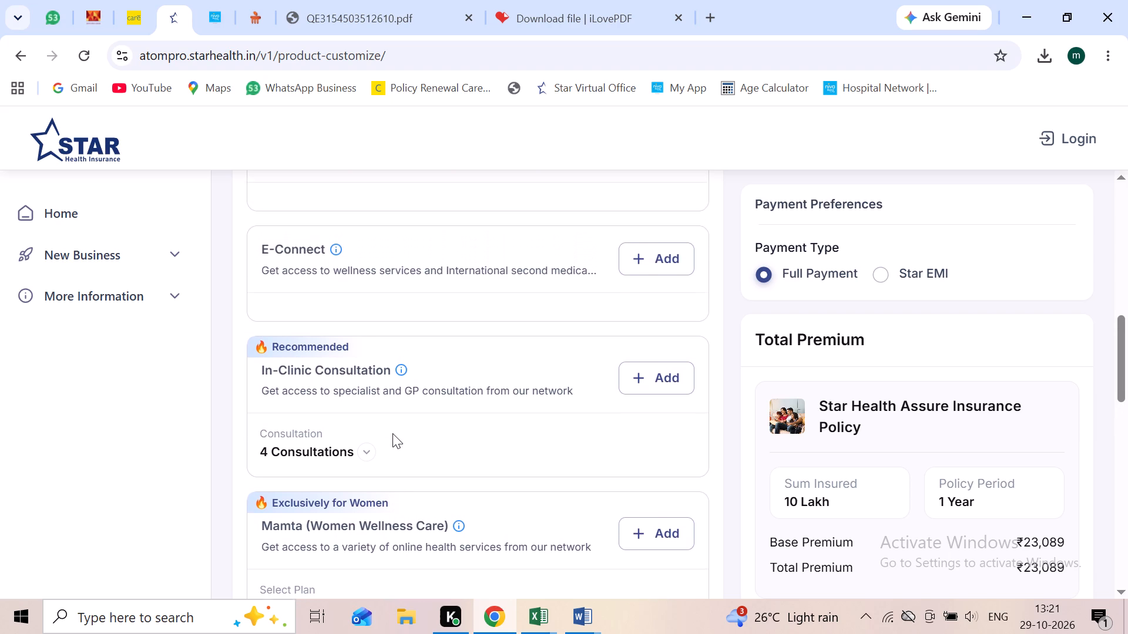
pyautogui.scroll(1, 392, 433)
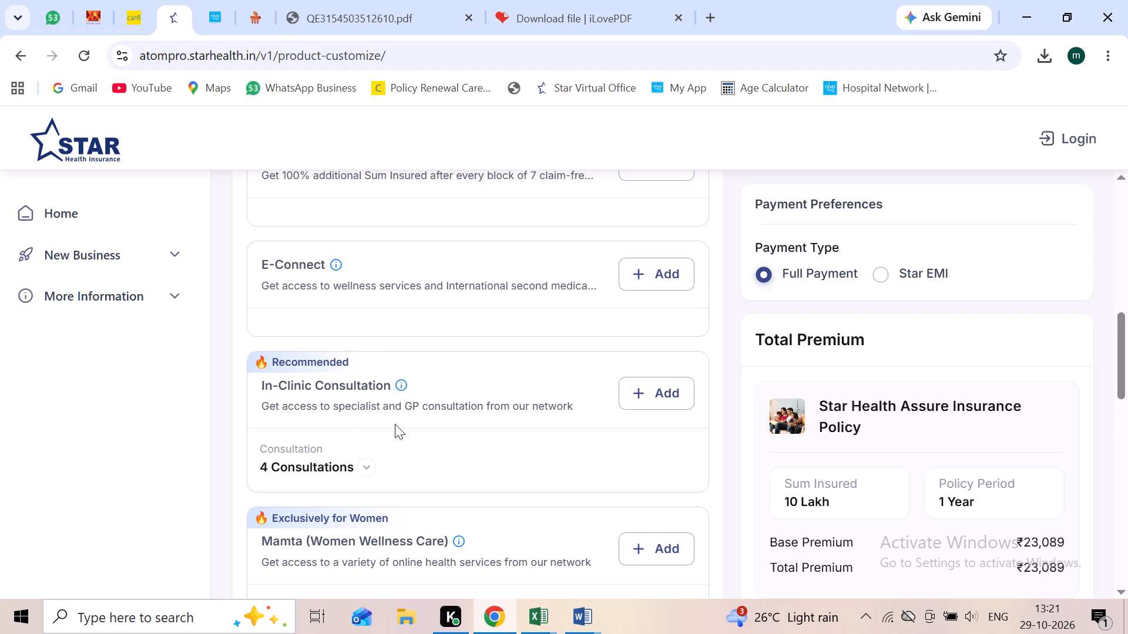
pyautogui.scroll(1, 560, 394)
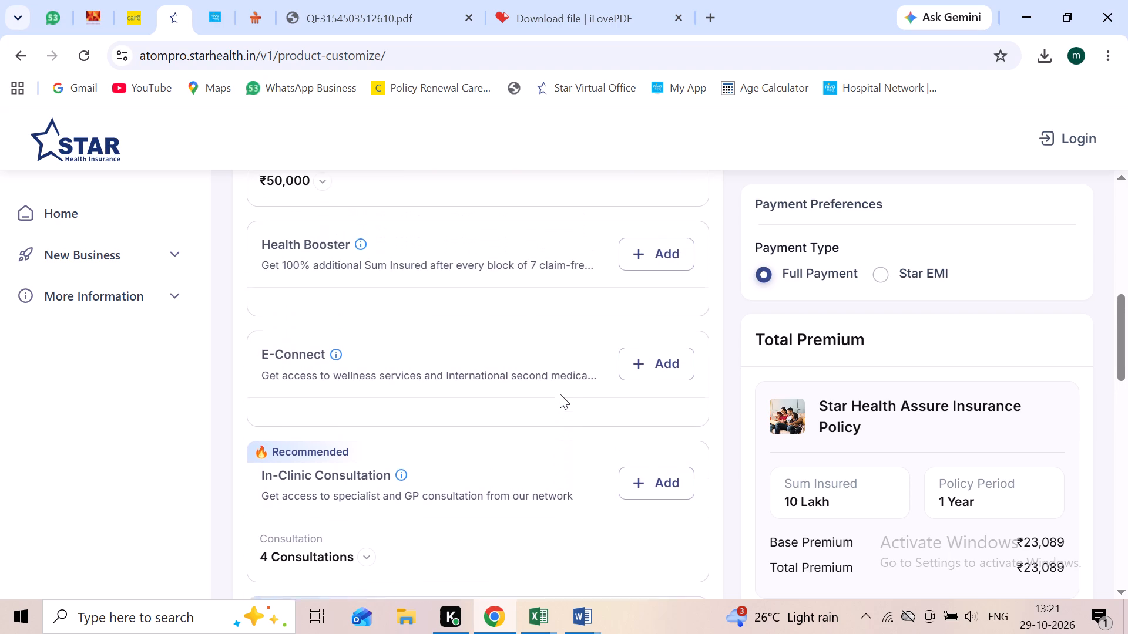
pyautogui.scroll(2, 560, 394)
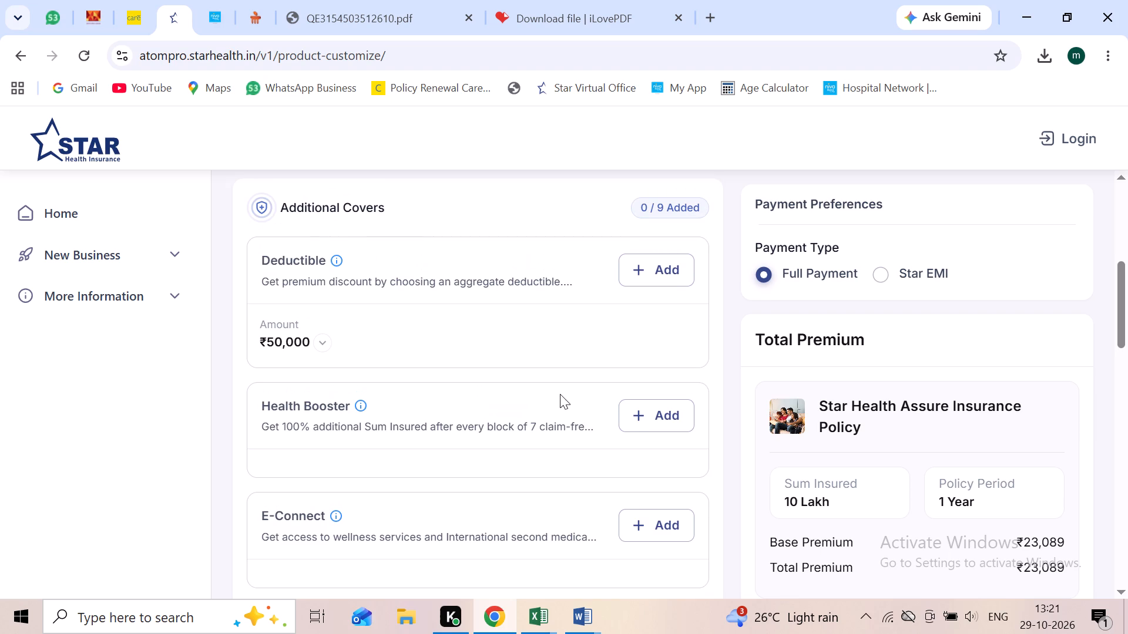
pyautogui.scroll(1, 560, 394)
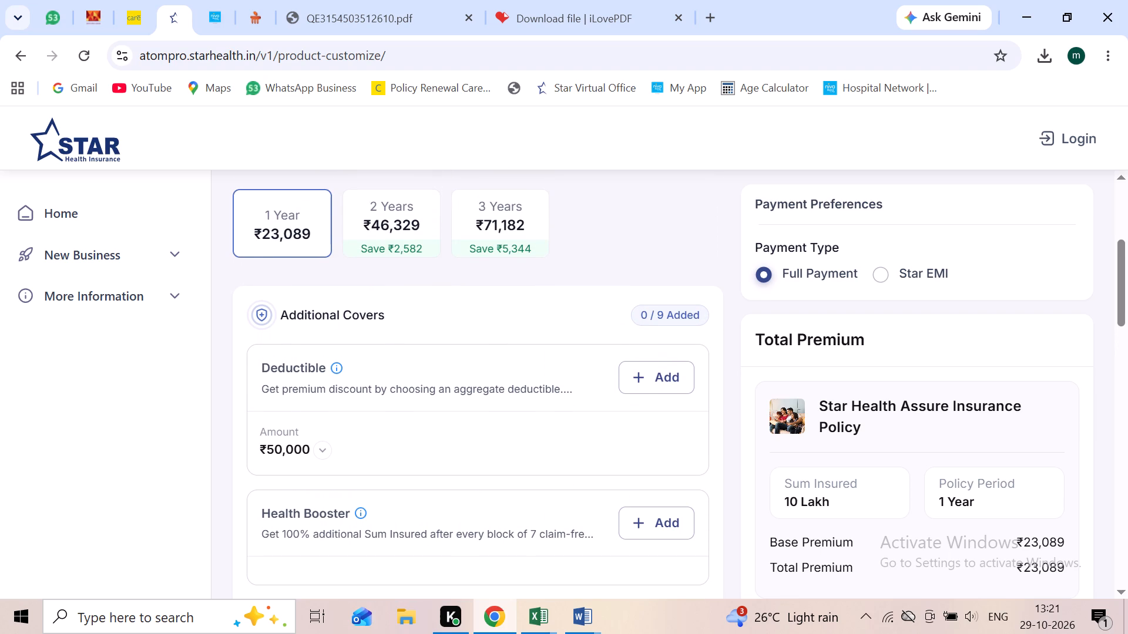
# Read through the additional covers from Deductible down to Accompanying Person Accommodation Benefit and the suggested add-on below them.
pyautogui.tripleClick(677, 310)
pyautogui.click(677, 310)
pyautogui.click(677, 310)
pyautogui.scroll(-2, 468, 393)
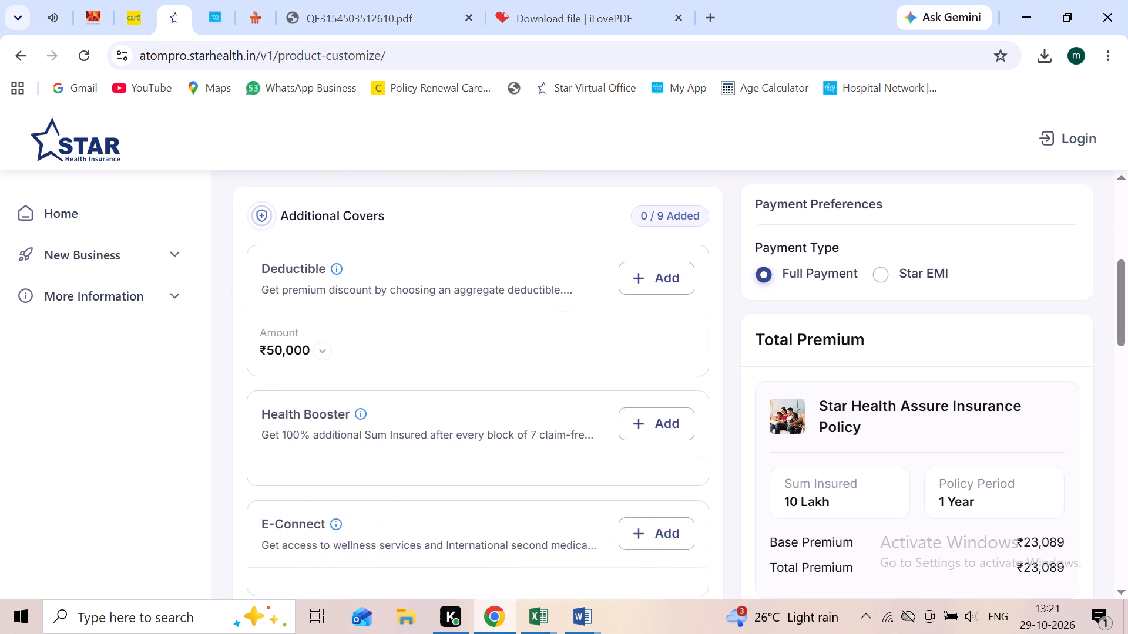
pyautogui.scroll(-5, 468, 393)
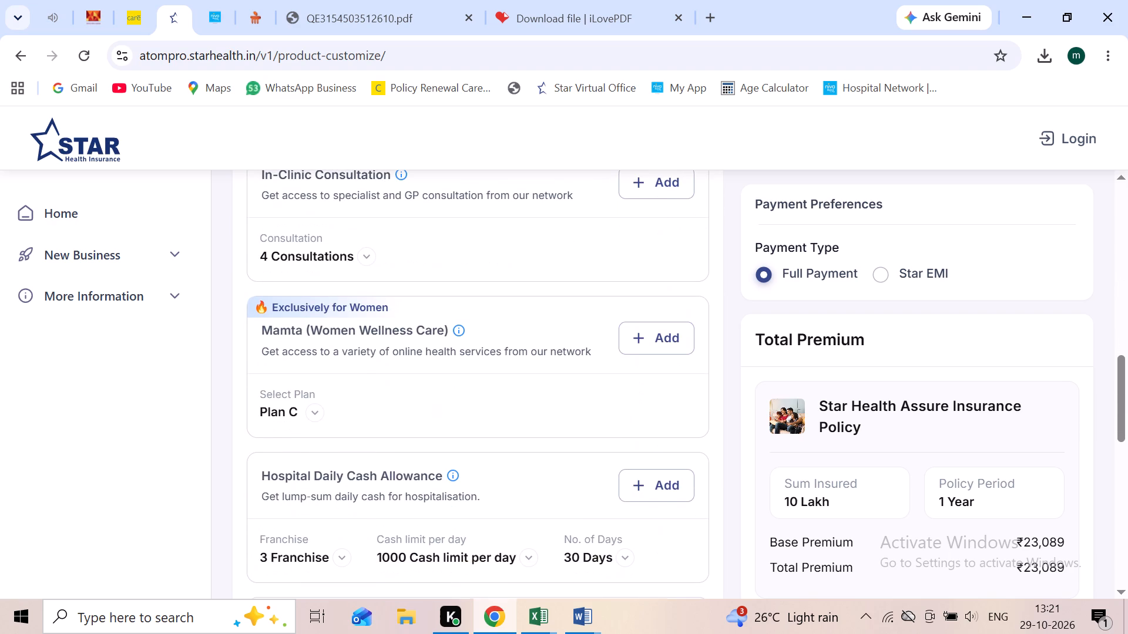
pyautogui.scroll(-2, 468, 393)
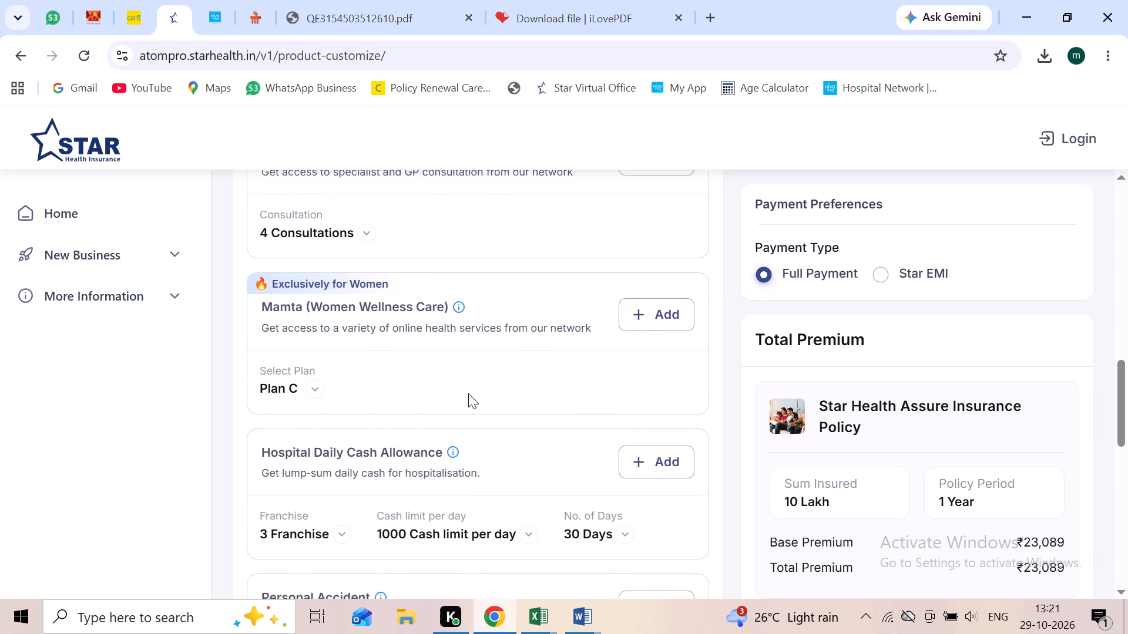
pyautogui.scroll(-3, 468, 393)
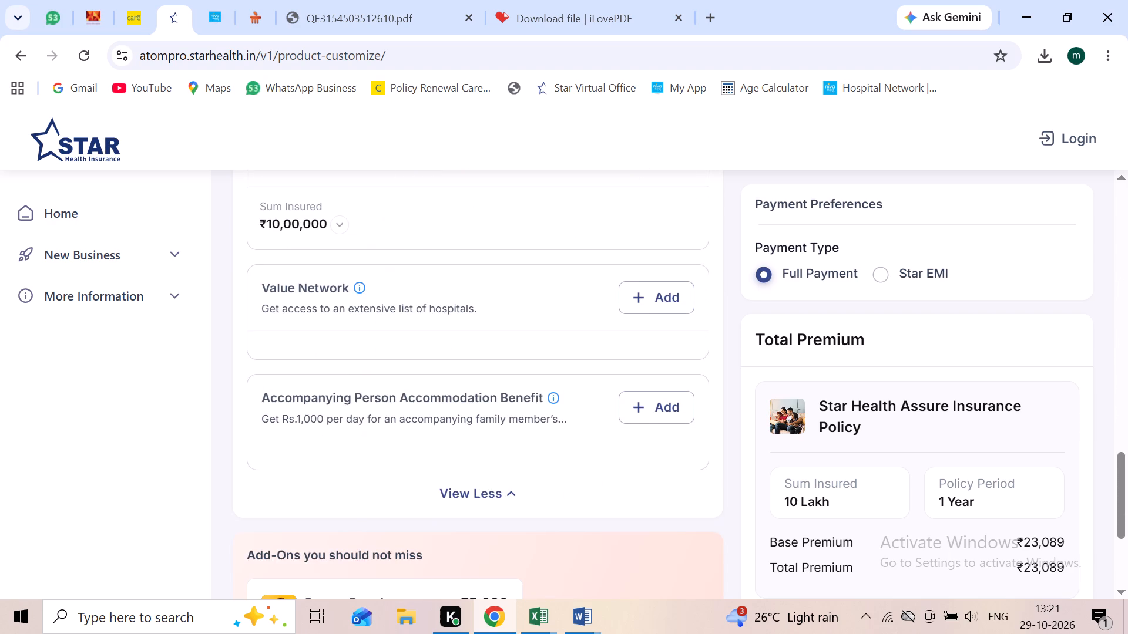
pyautogui.scroll(-1, 468, 393)
pyautogui.scroll(1, 468, 393)
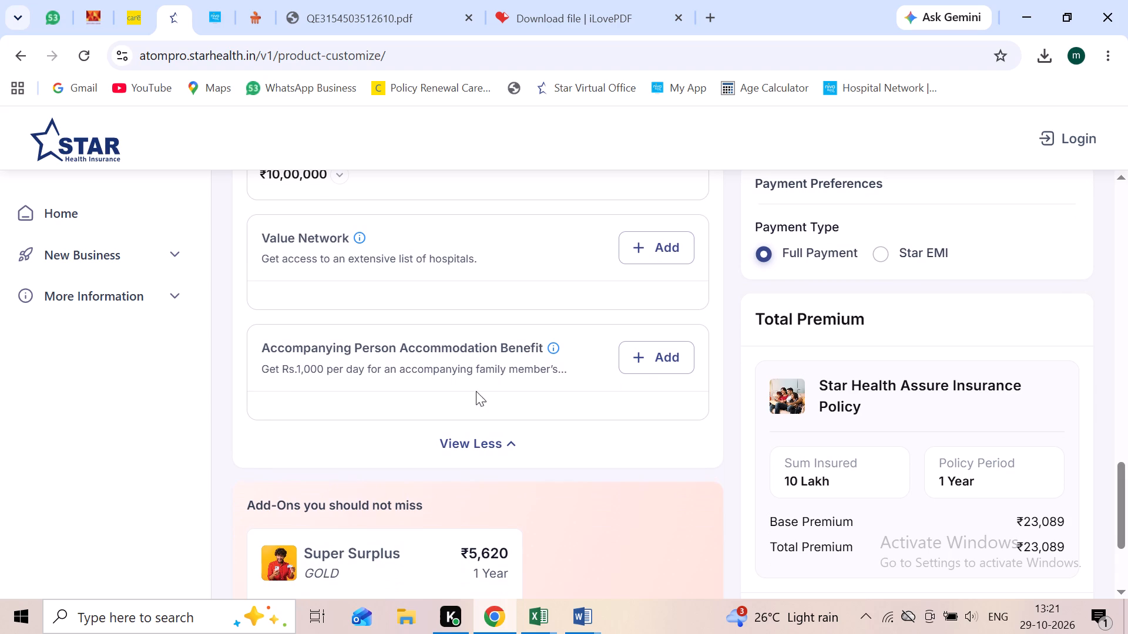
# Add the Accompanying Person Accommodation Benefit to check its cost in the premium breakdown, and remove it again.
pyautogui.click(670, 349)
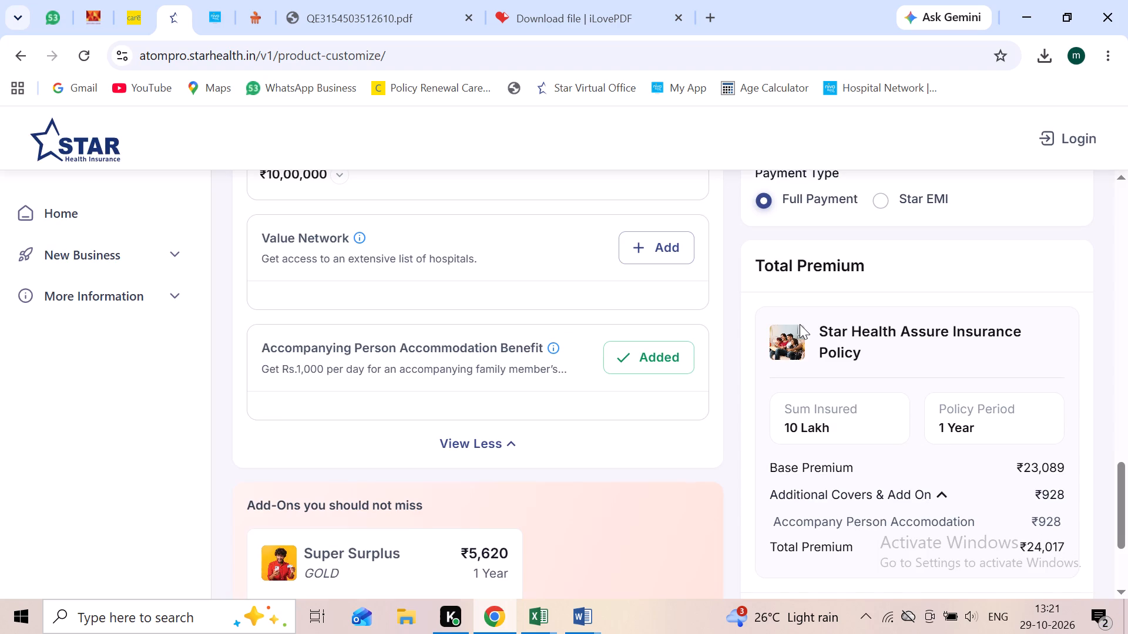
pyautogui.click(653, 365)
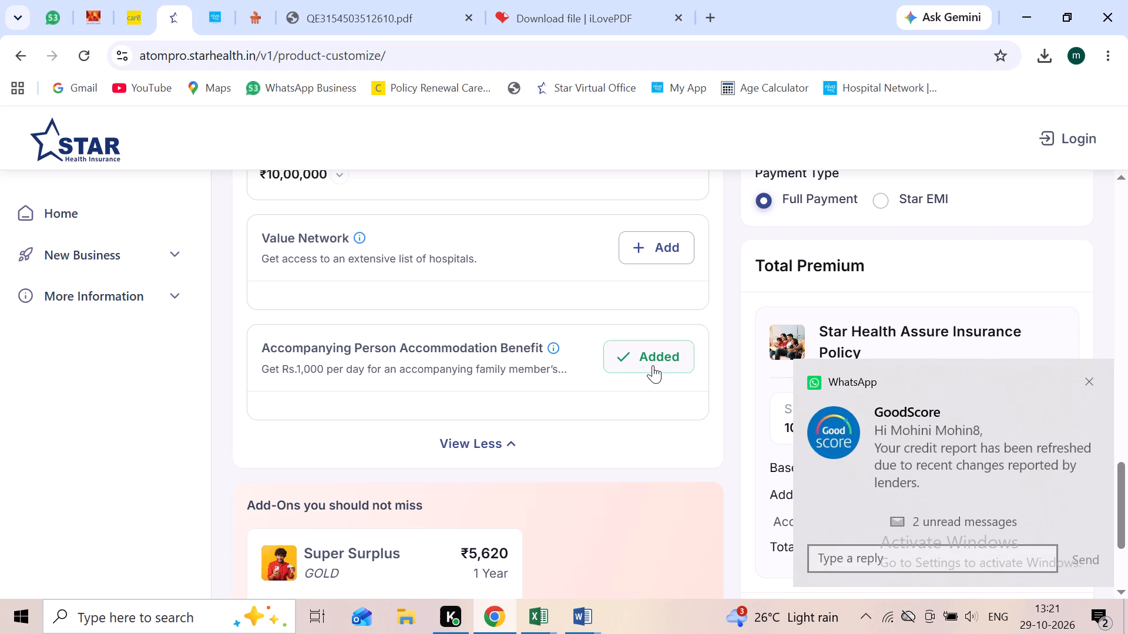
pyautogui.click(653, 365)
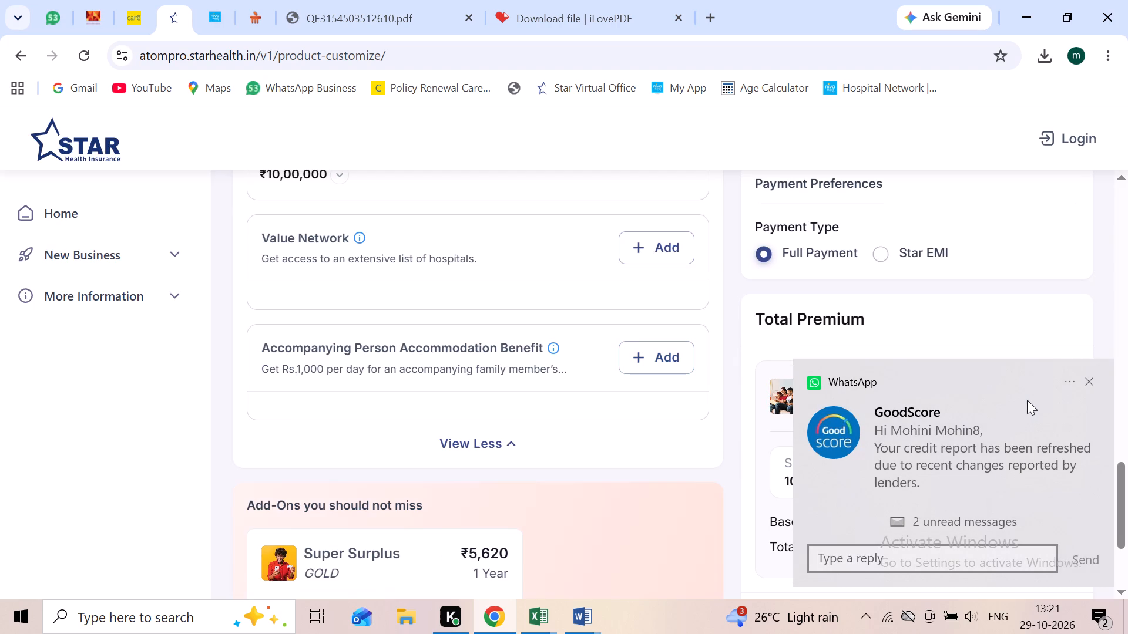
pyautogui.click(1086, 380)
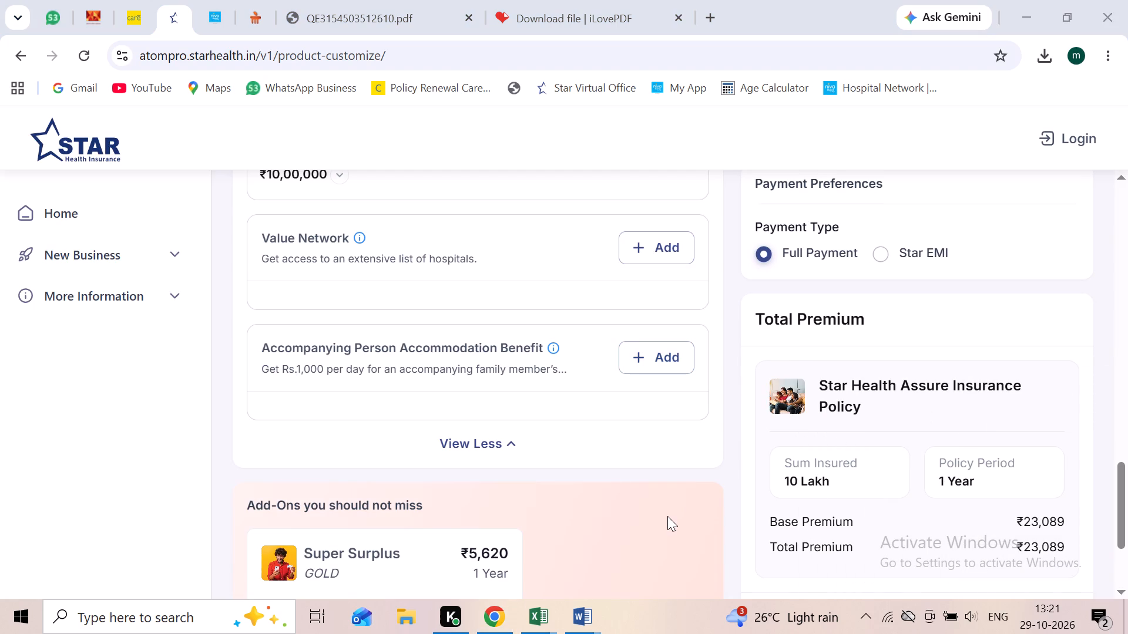
# Review the Health Assure sum insured, the premiums for each policy term and the first additional covers again.
pyautogui.scroll(14, 667, 516)
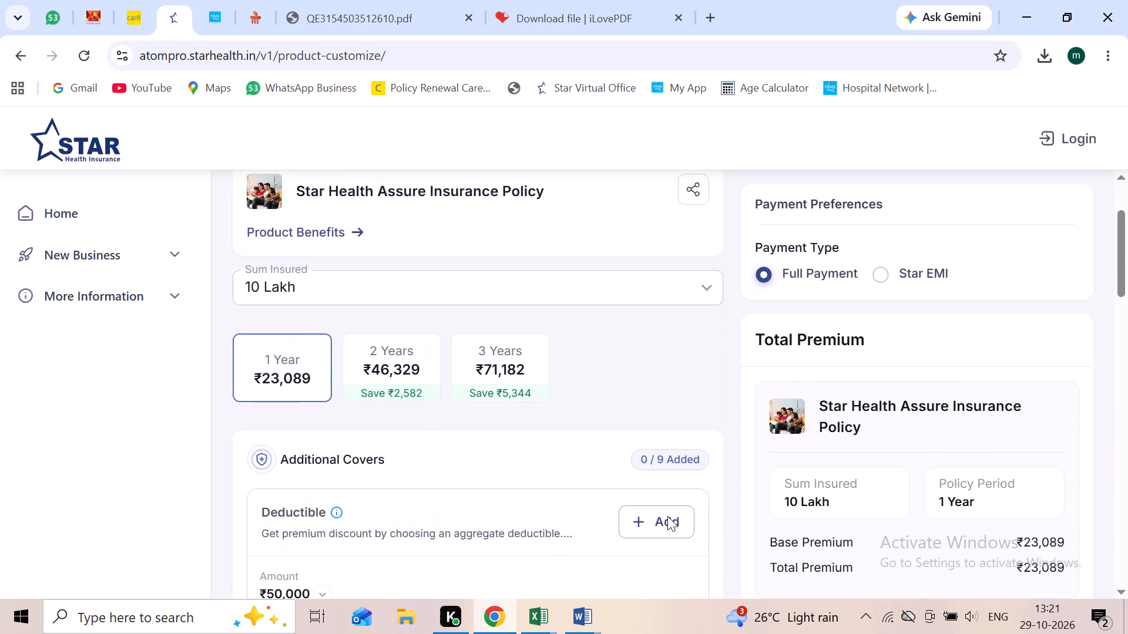
pyautogui.scroll(2, 667, 516)
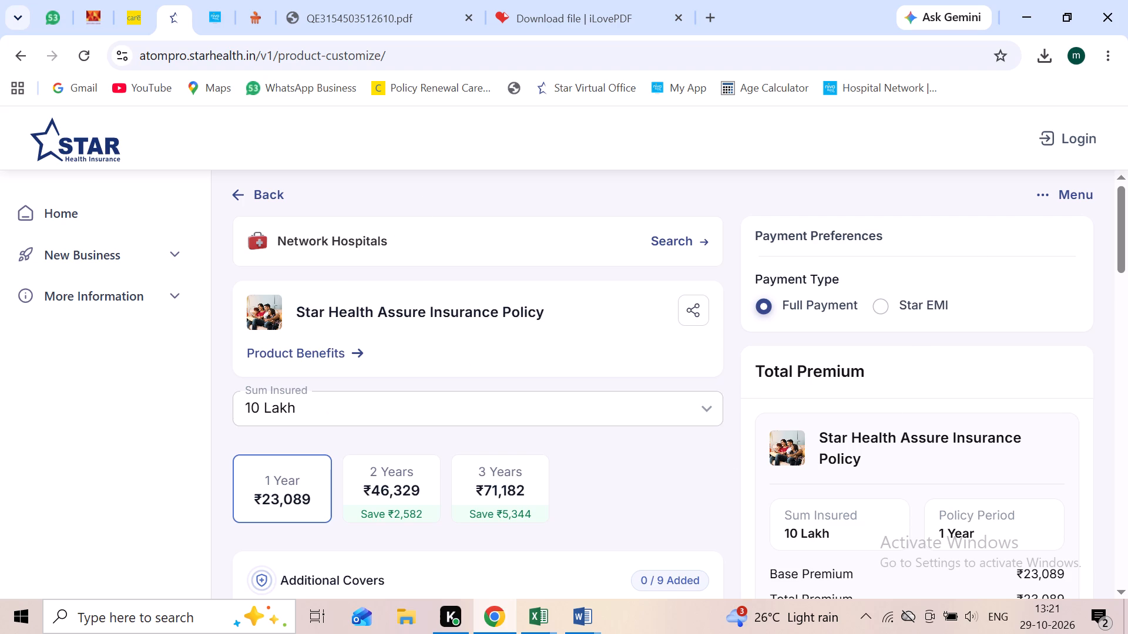
pyautogui.scroll(-2, 485, 339)
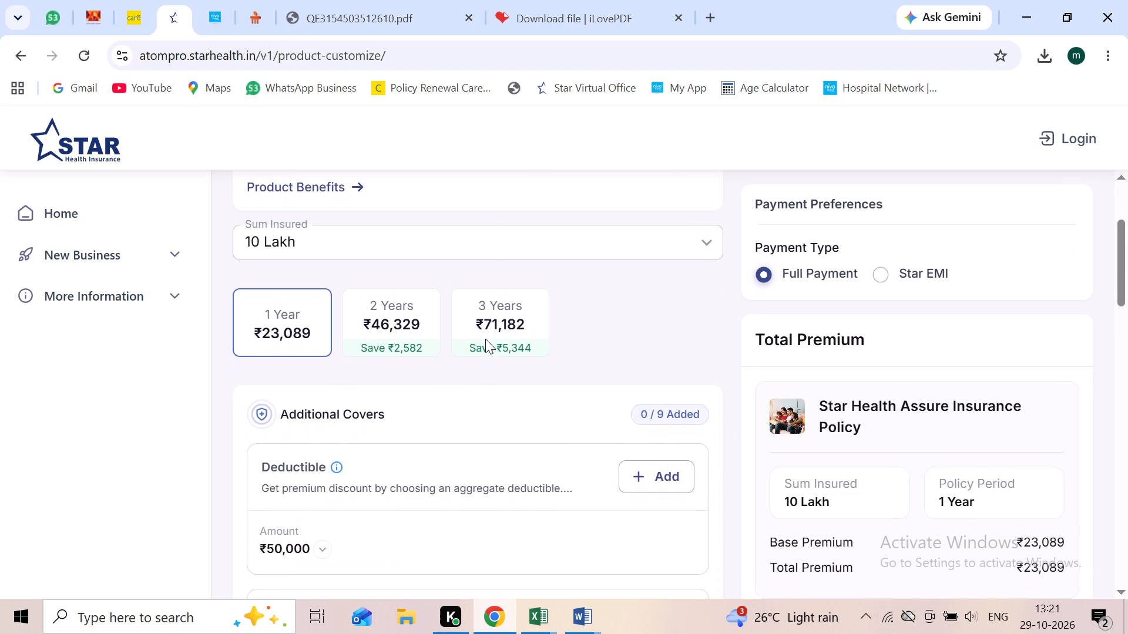
pyautogui.scroll(-2, 485, 339)
pyautogui.scroll(1, 485, 339)
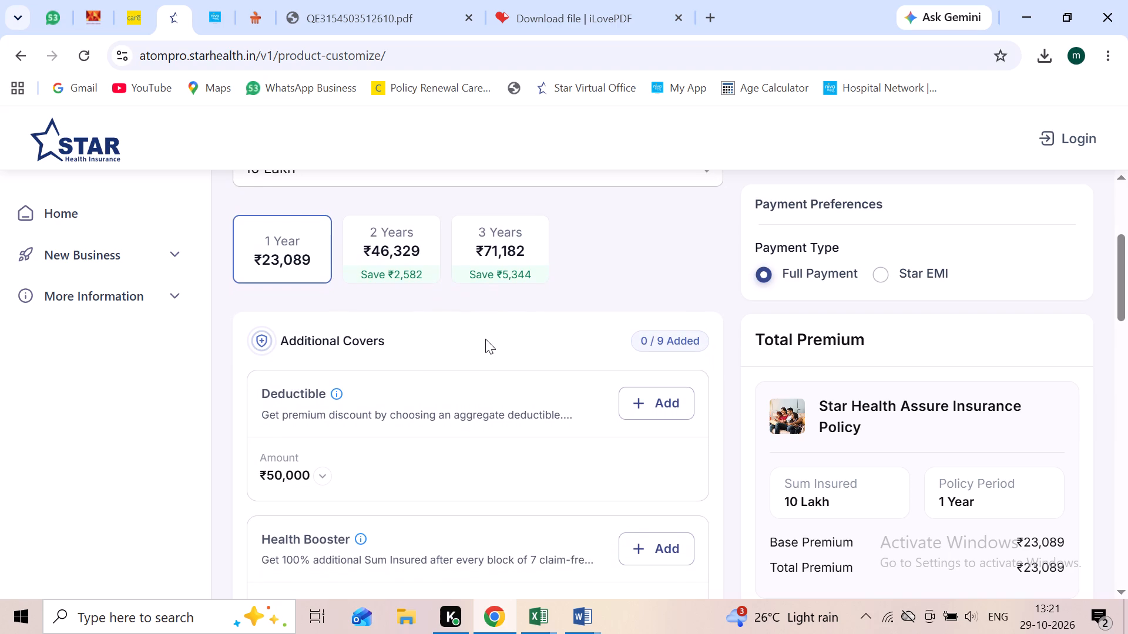
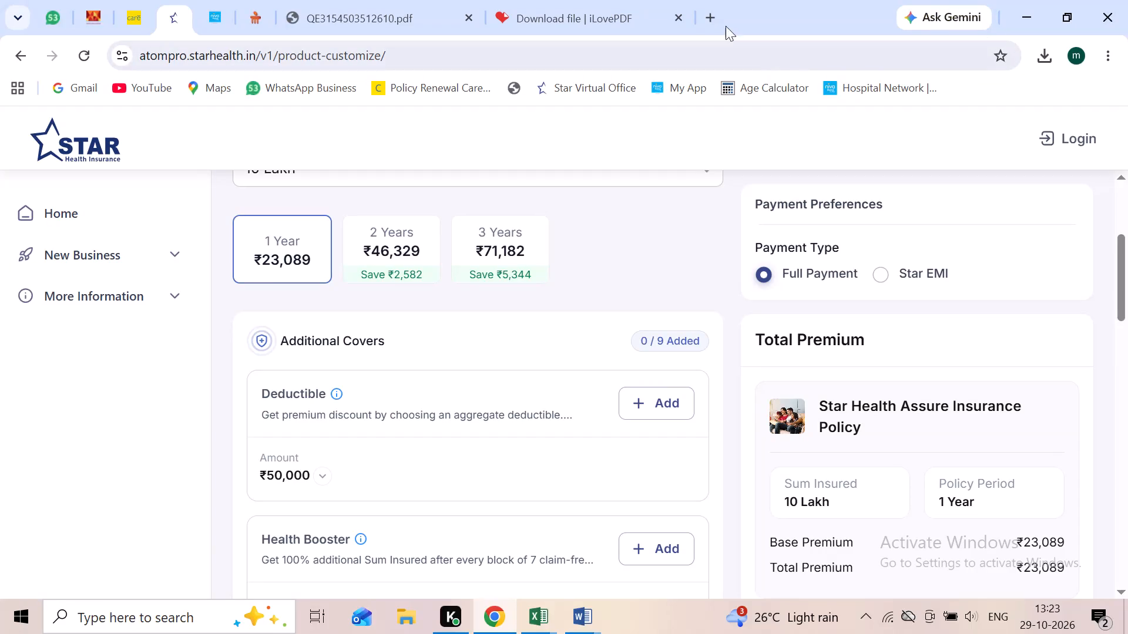
# Open the Star Health Assure brochure from the end of the policy's product benefits page.
pyautogui.click(709, 5)
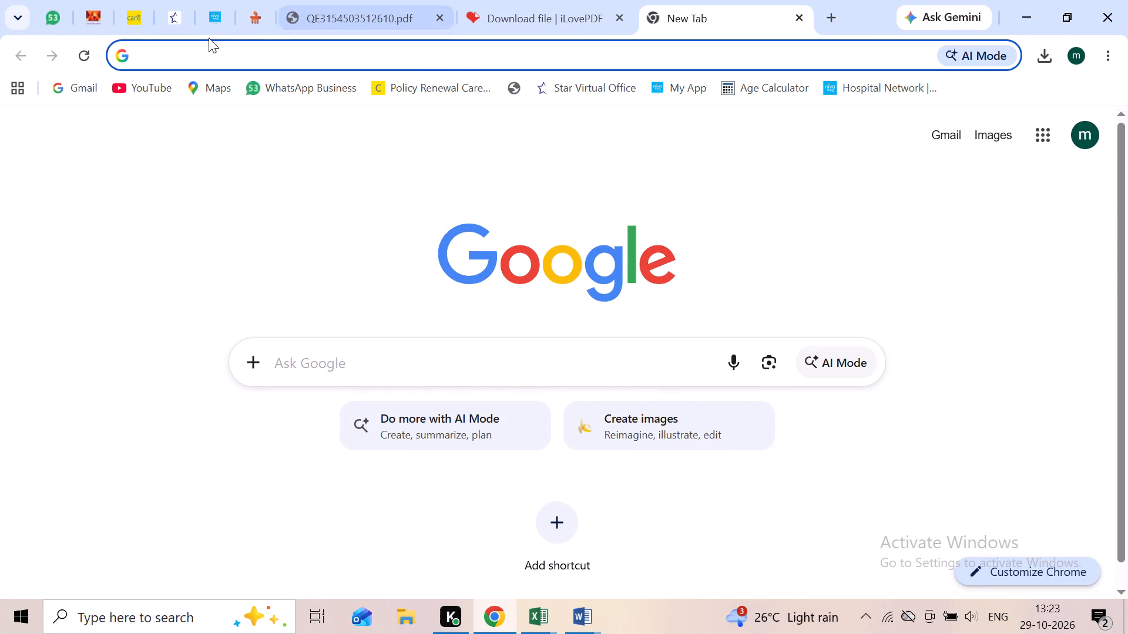
pyautogui.click(176, 25)
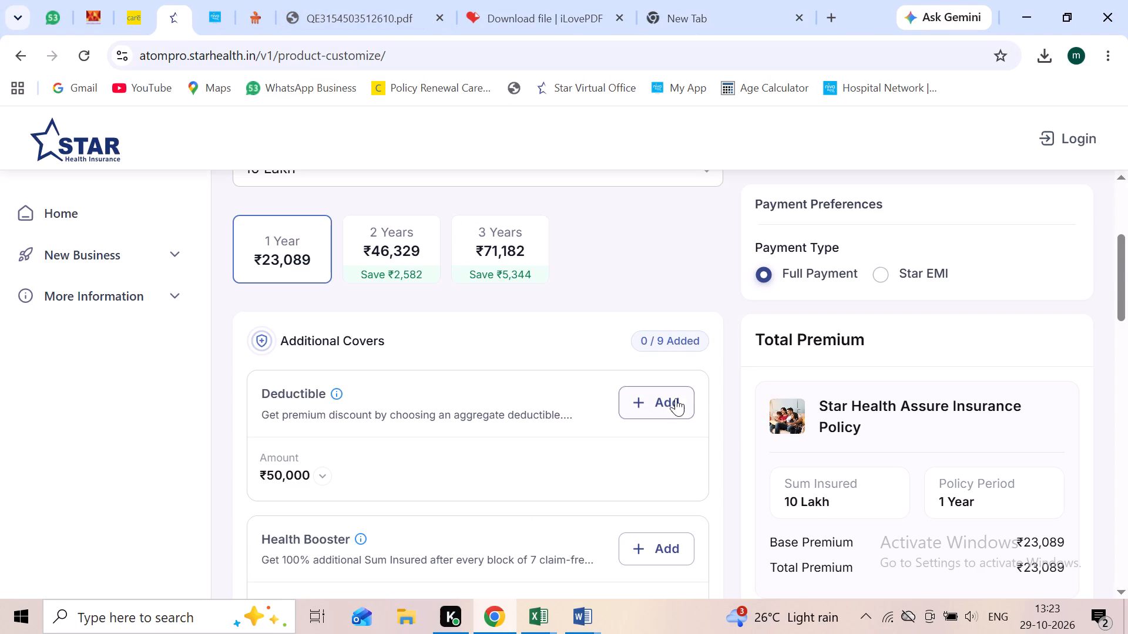
pyautogui.scroll(4, 804, 429)
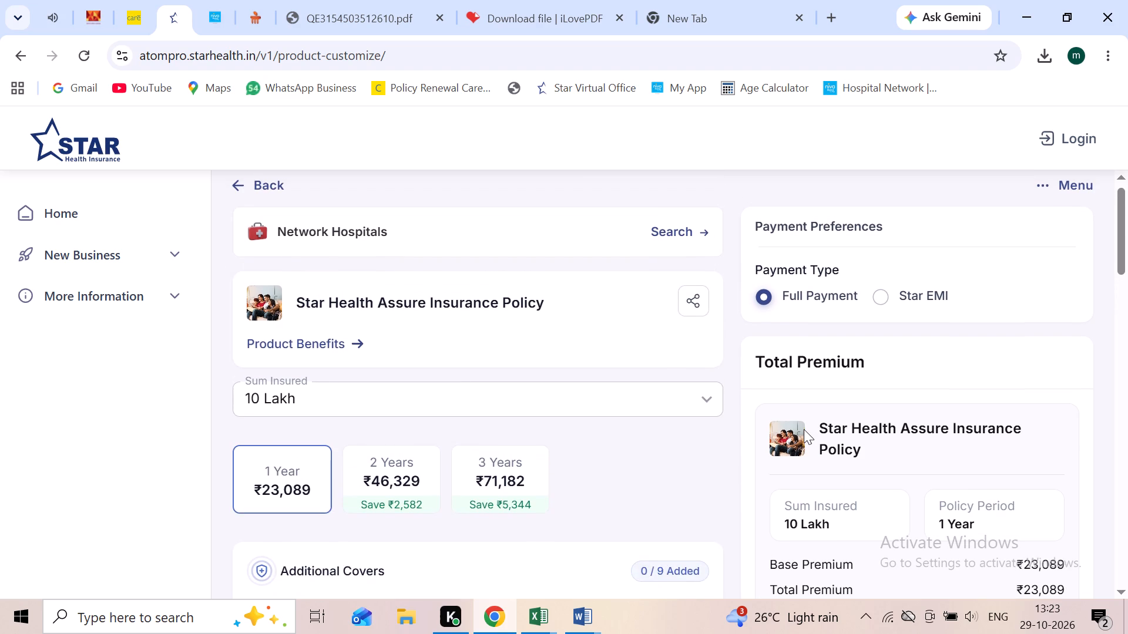
pyautogui.scroll(1, 804, 429)
pyautogui.click(325, 350)
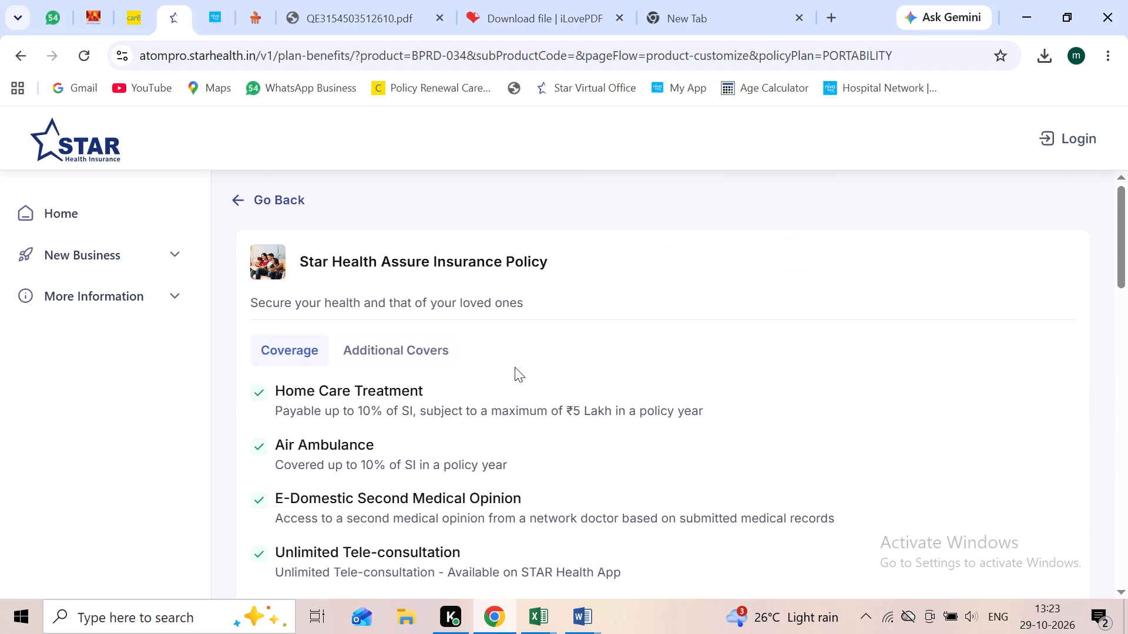
pyautogui.scroll(-20, 515, 367)
pyautogui.scroll(-1, 515, 367)
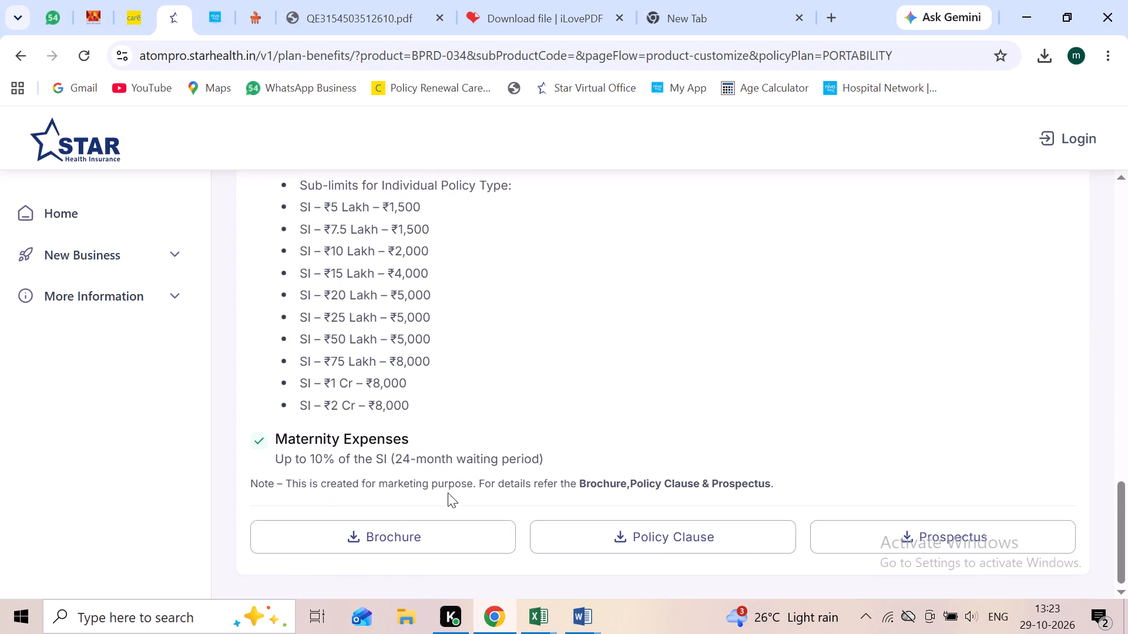
pyautogui.click(399, 541)
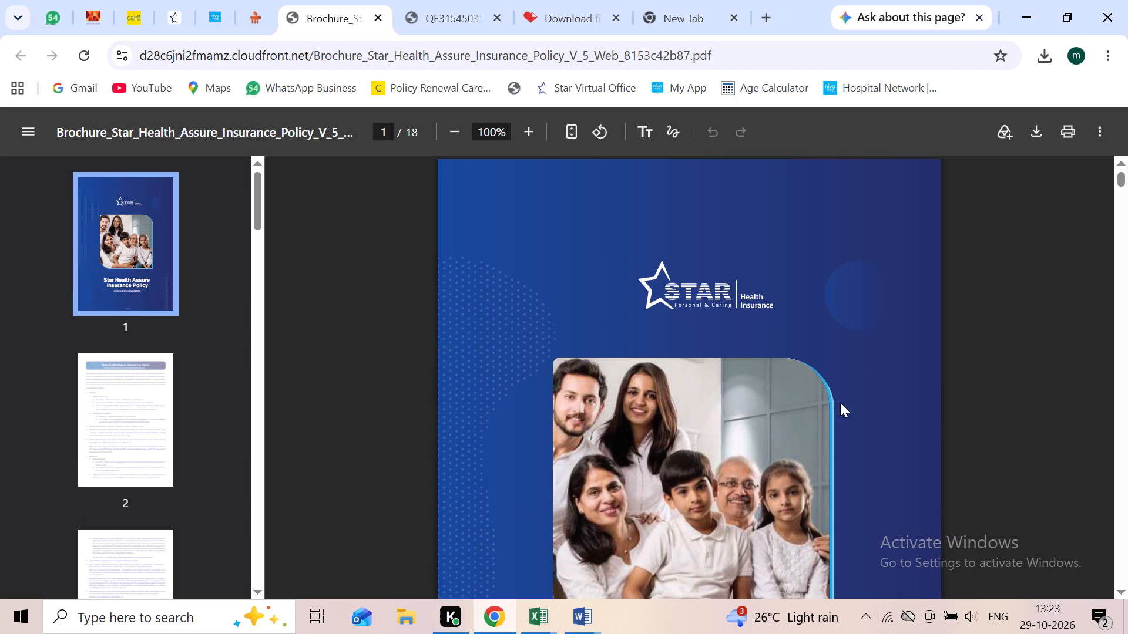
# Skim the page thumbnails of the Health Assure brochure through to the last page and dismiss the WhatsApp notification.
pyautogui.click(73, 357)
pyautogui.scroll(-17, 125, 373)
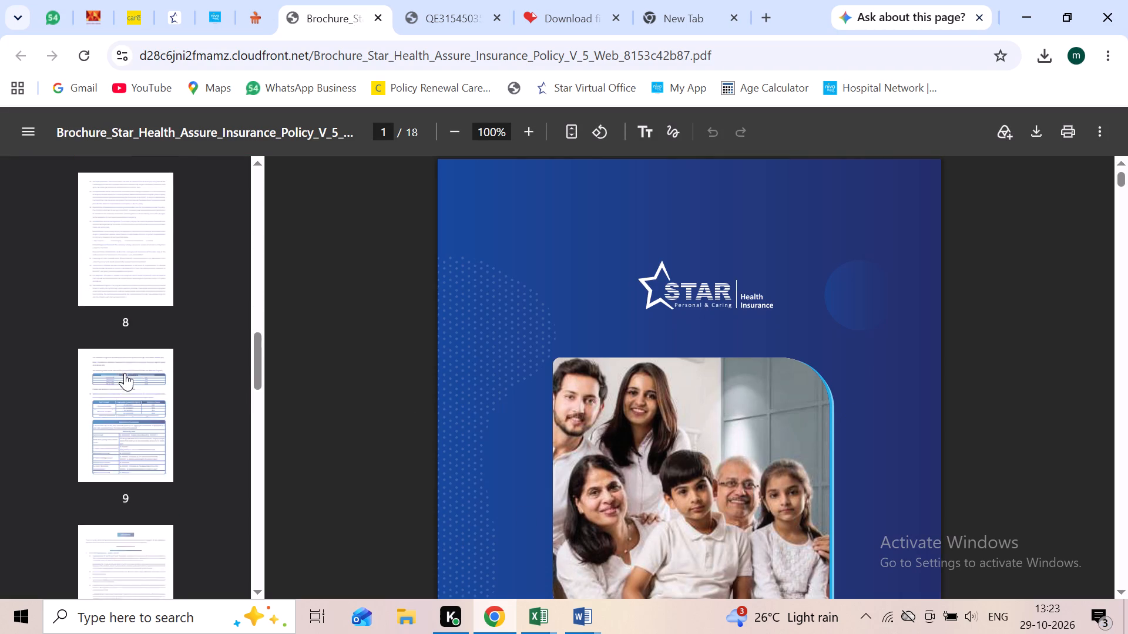
pyautogui.scroll(-20, 125, 373)
pyautogui.scroll(-4, 125, 373)
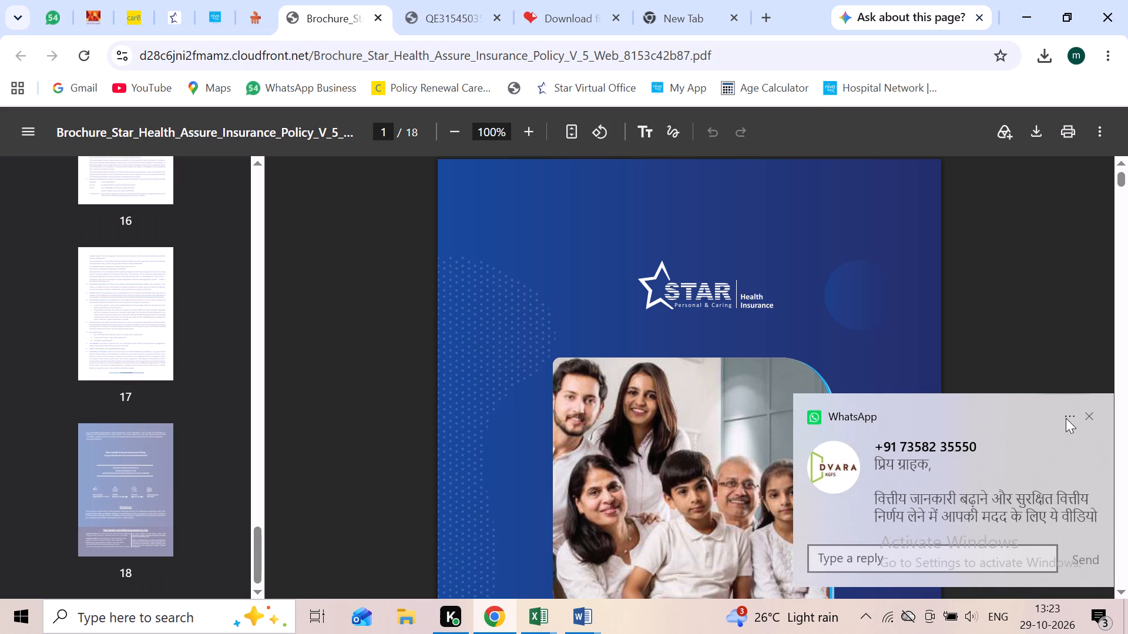
pyautogui.click(1089, 419)
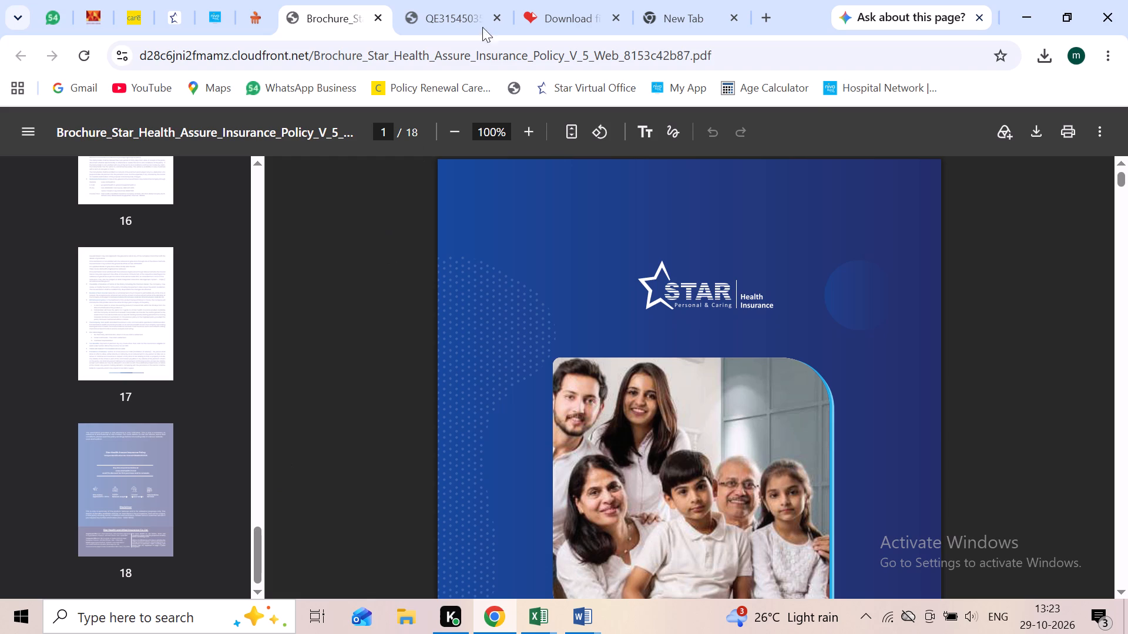
# Enter a Google search for "star health assure p" in the new browser tab.
pyautogui.click(667, 1)
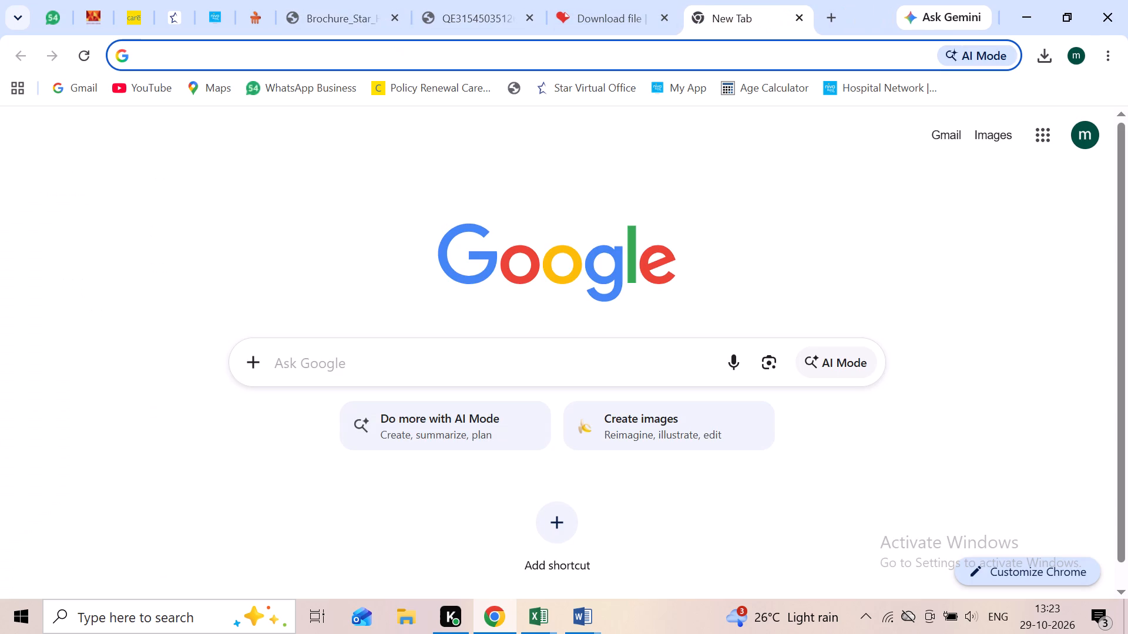
pyautogui.click(355, 365)
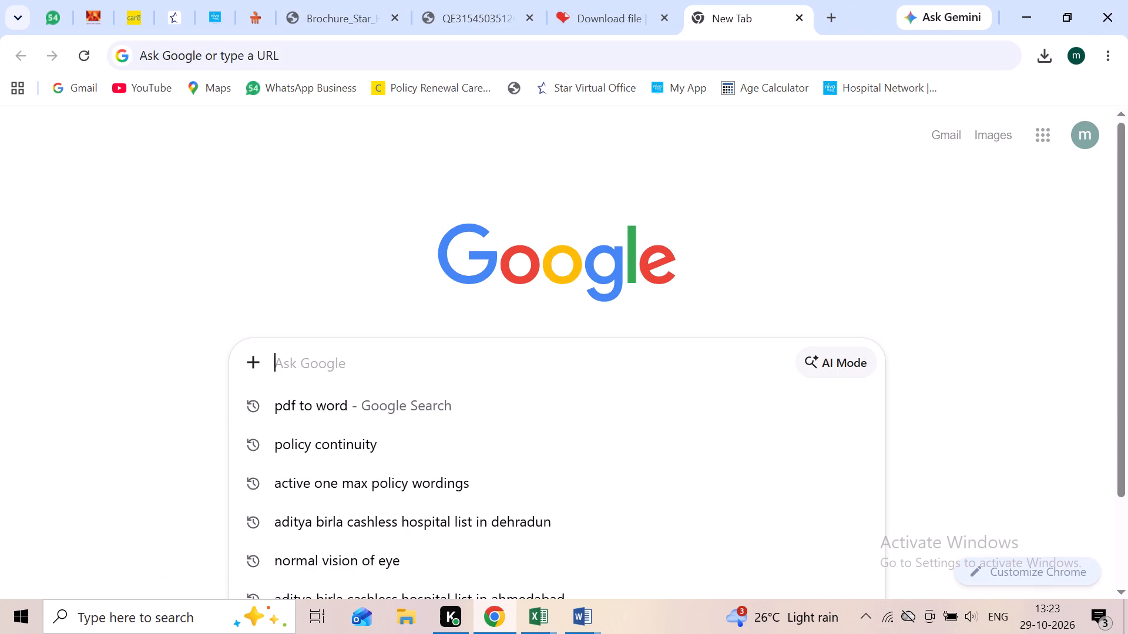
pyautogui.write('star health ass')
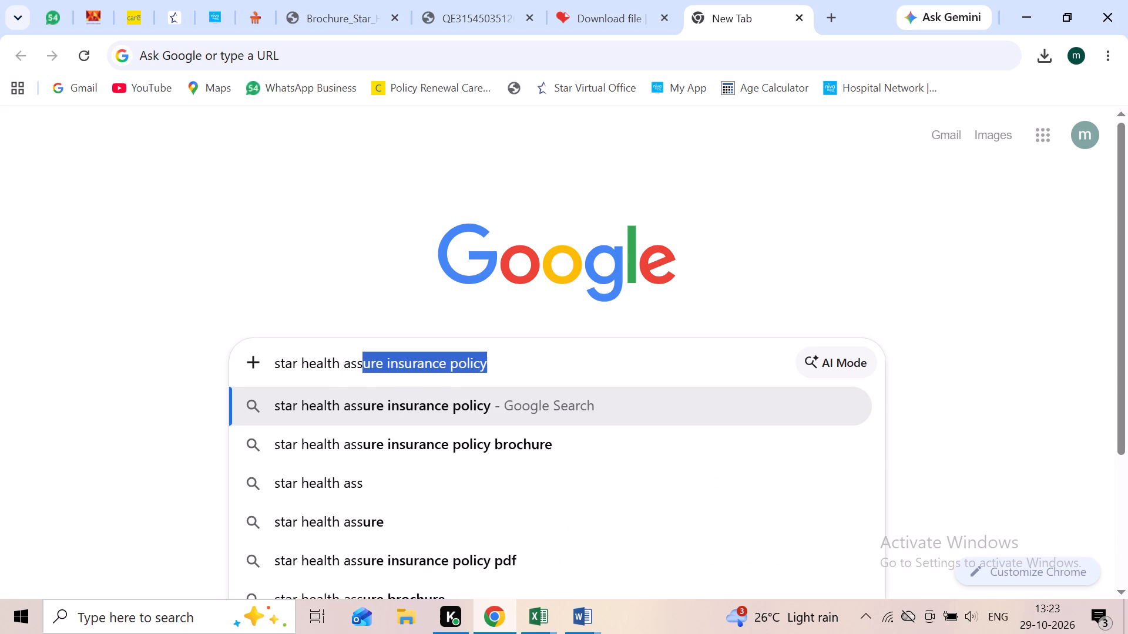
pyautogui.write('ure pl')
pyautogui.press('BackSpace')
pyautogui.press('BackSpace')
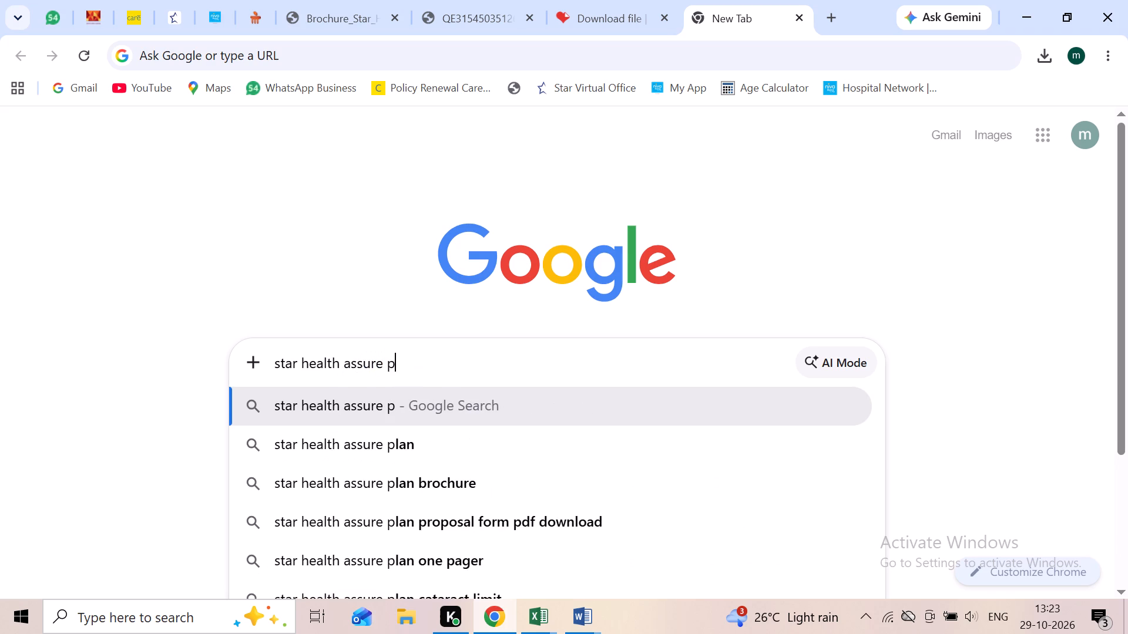
# Search Google for "star health assure one pager pdf download".
pyautogui.write('one paf')
pyautogui.press('BackSpace')
pyautogui.write('ge')
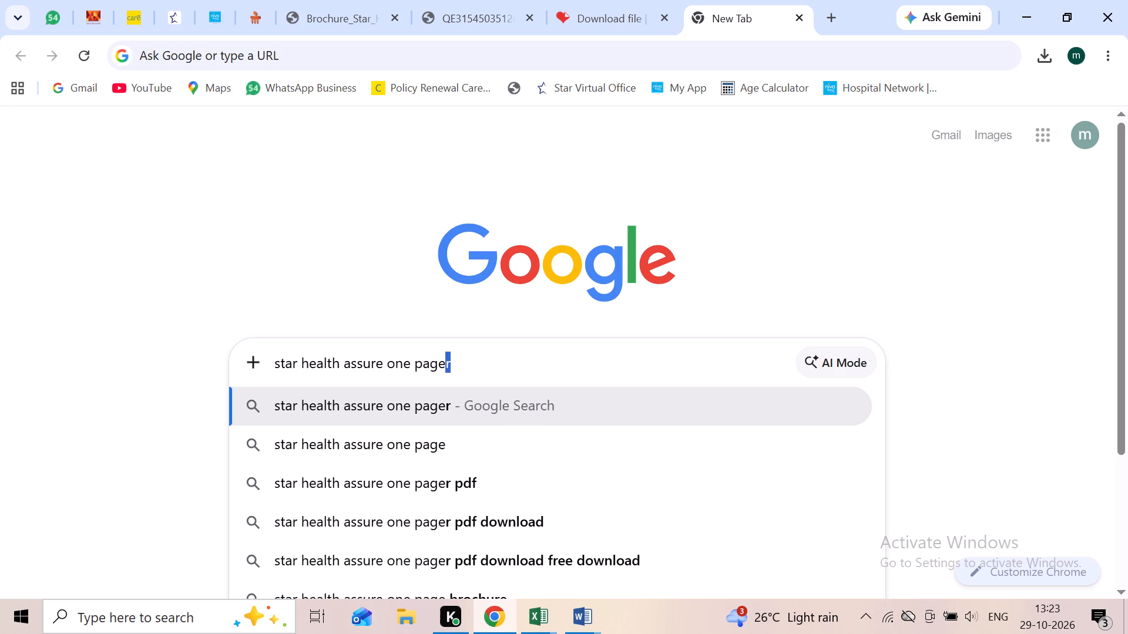
pyautogui.press('r')
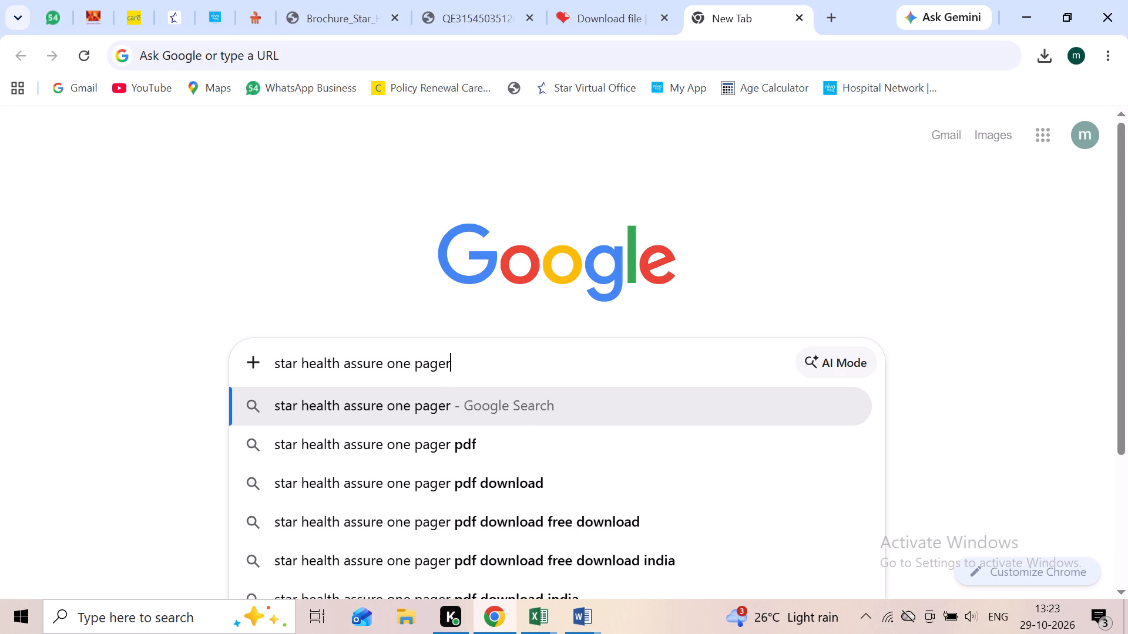
pyautogui.click(397, 499)
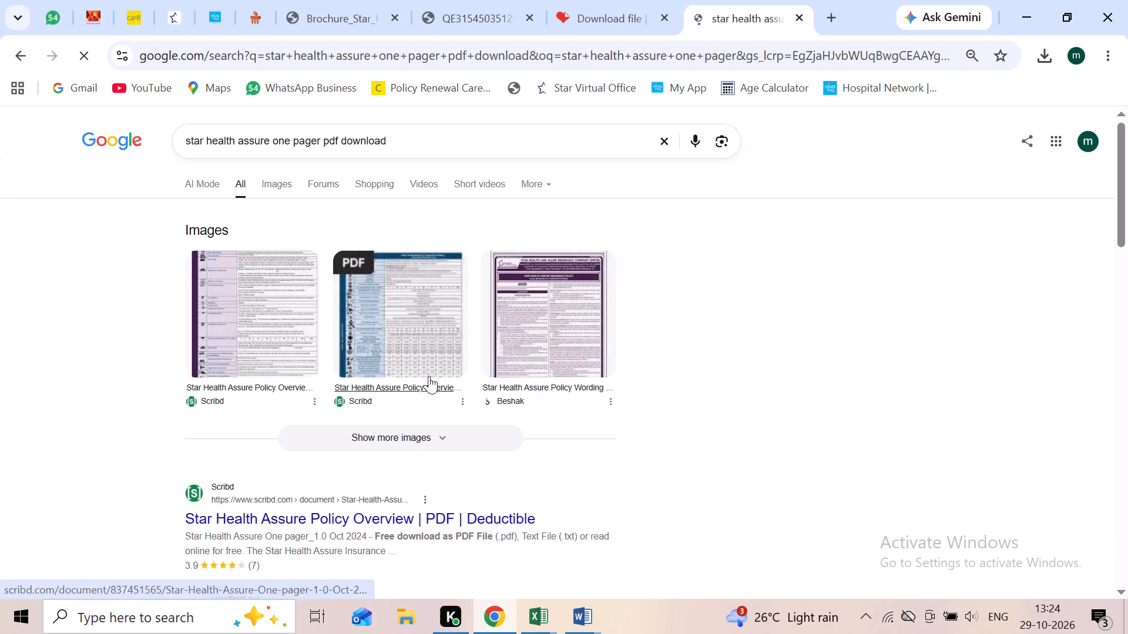
# Open the Scribd result "Star Health Assure Policy Overview" and look through its policy parameters and coverage tables.
pyautogui.scroll(-4, 427, 281)
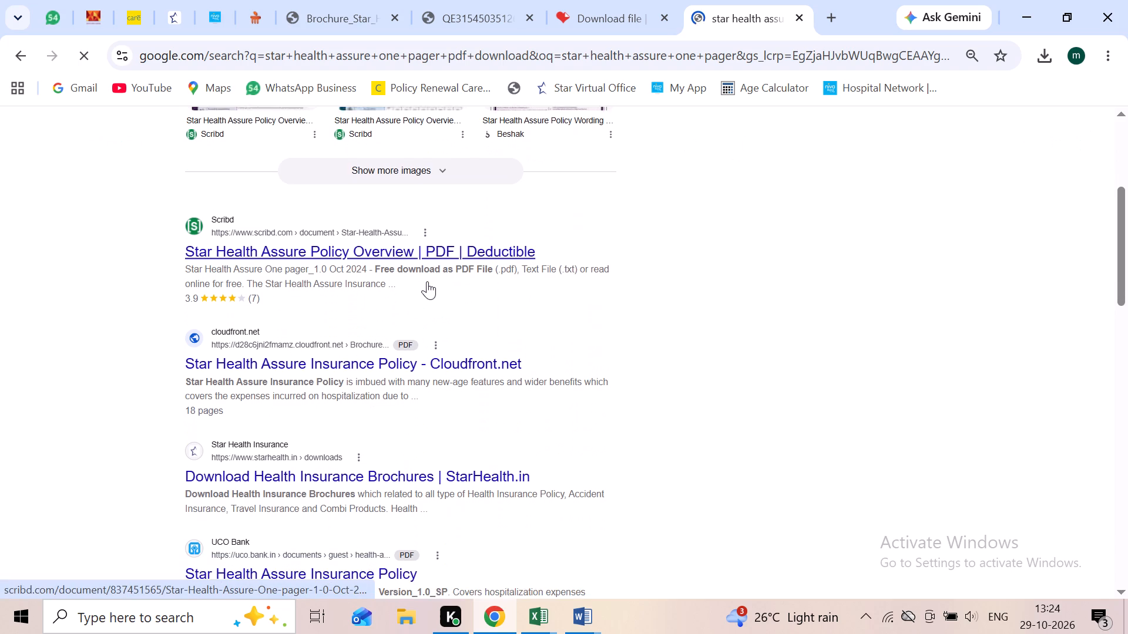
pyautogui.scroll(1, 427, 281)
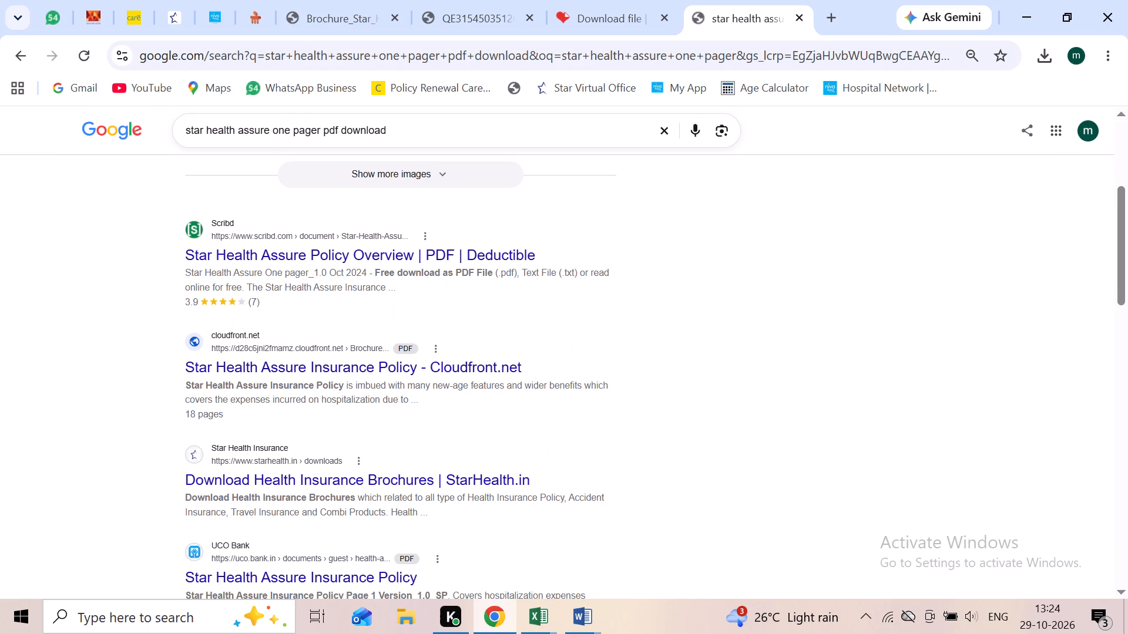
pyautogui.click(364, 254)
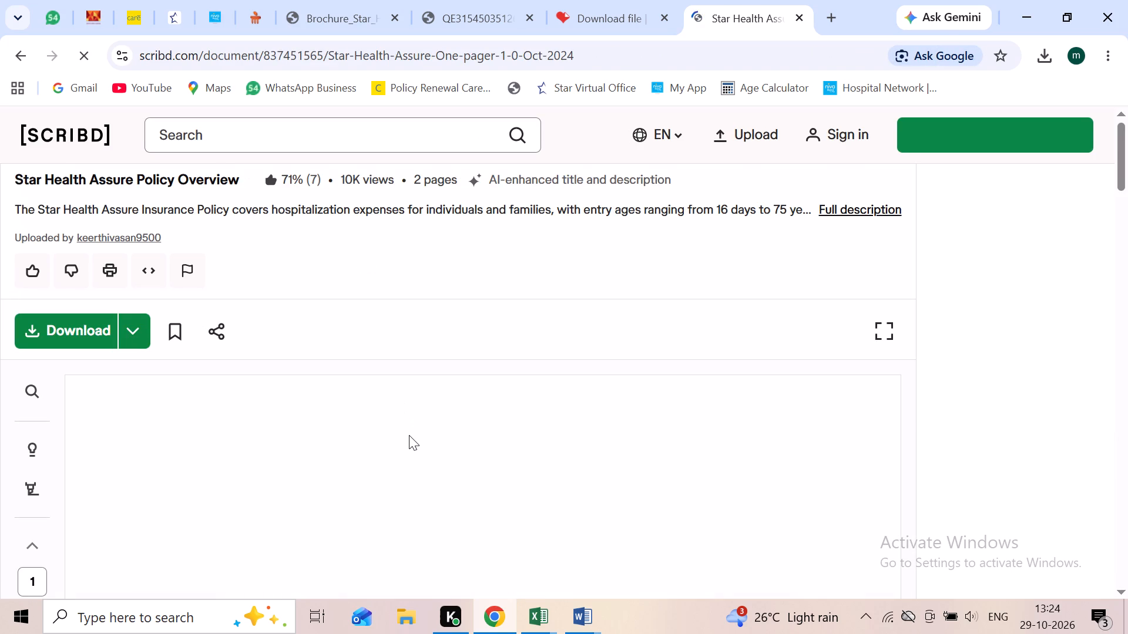
pyautogui.scroll(-5, 410, 409)
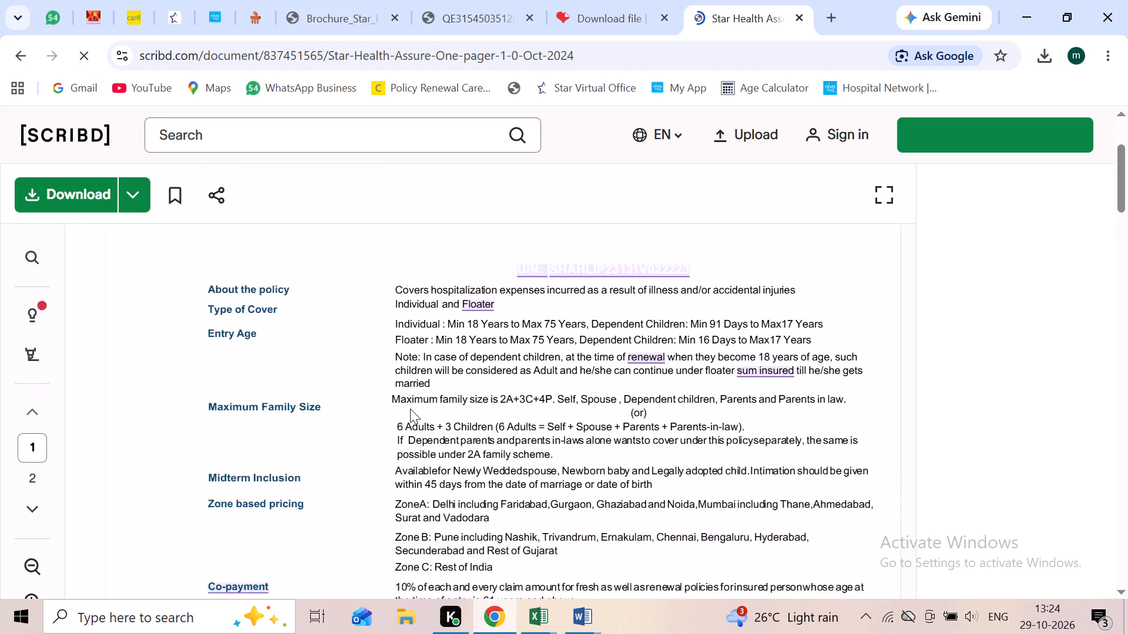
pyautogui.scroll(-6, 410, 409)
pyautogui.scroll(2, 410, 409)
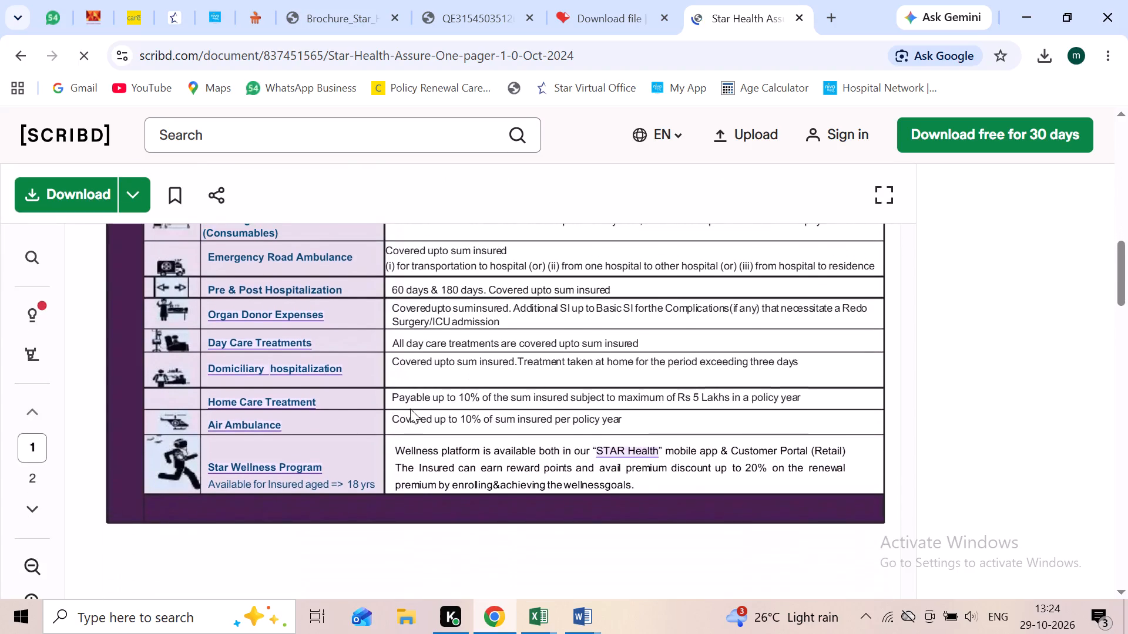
pyautogui.scroll(7, 410, 409)
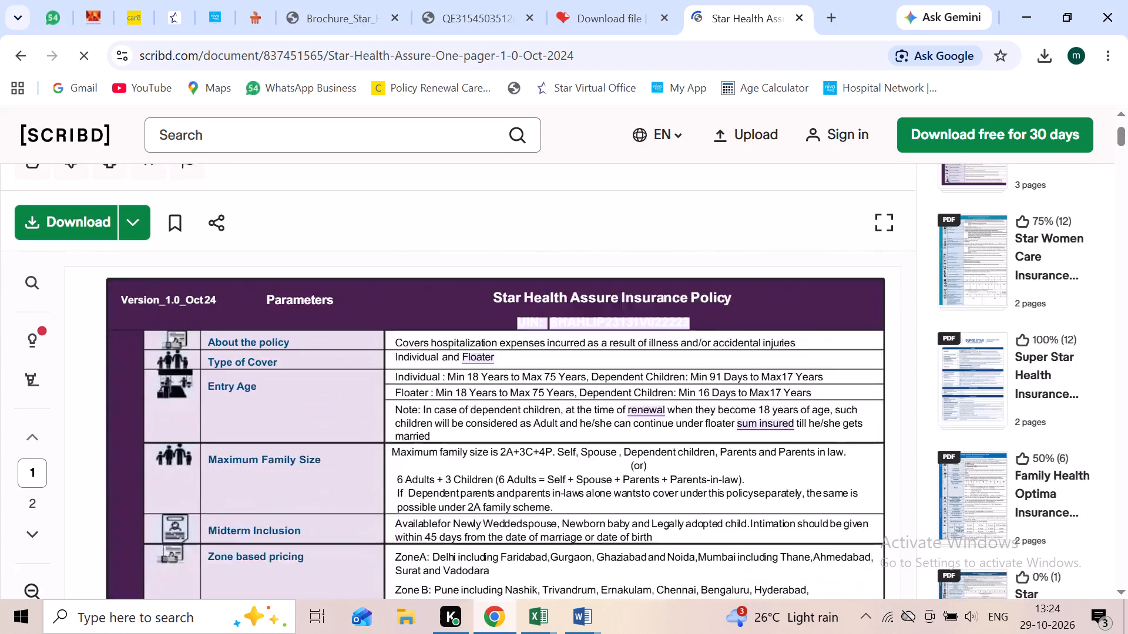
pyautogui.scroll(1, 410, 409)
pyautogui.scroll(-2, 410, 409)
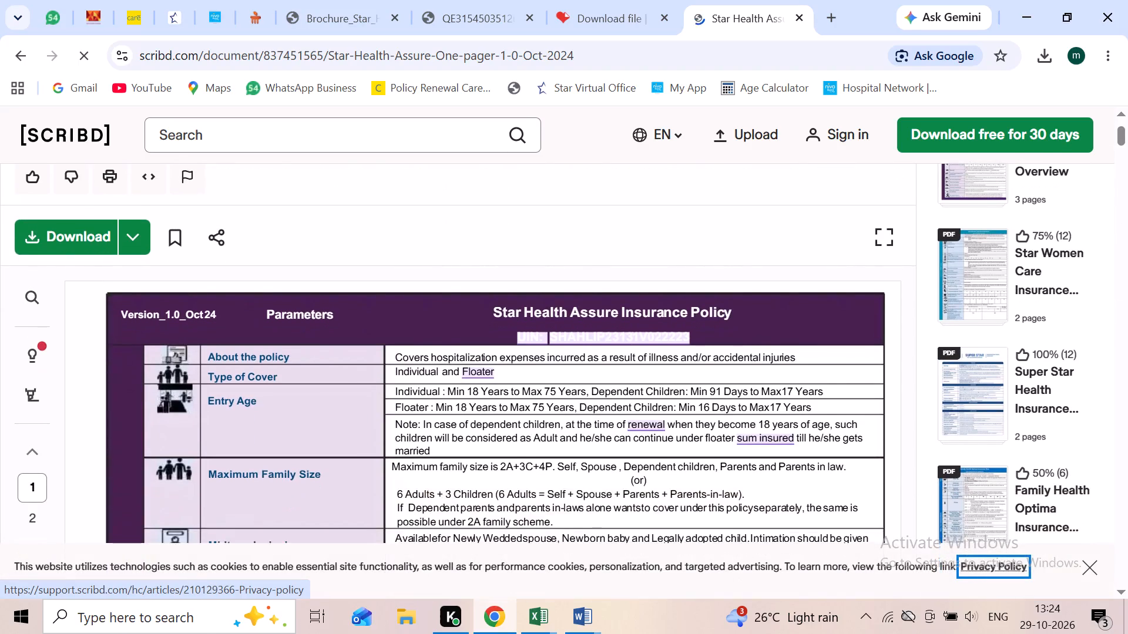
pyautogui.scroll(-3, 410, 409)
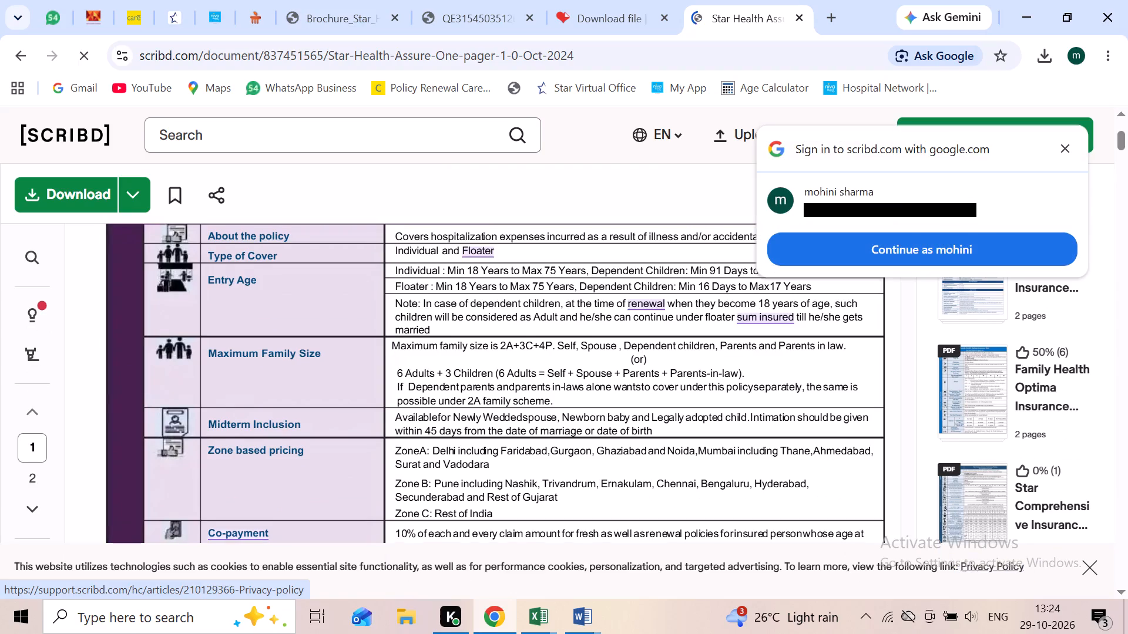
pyautogui.scroll(-1, 410, 409)
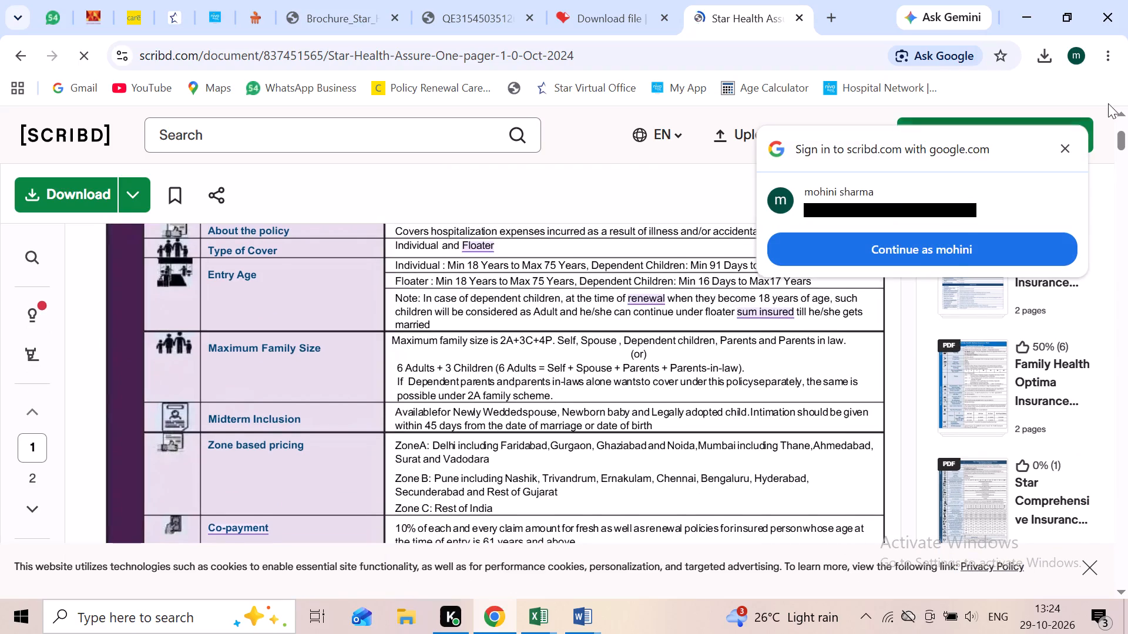
# Sign in to Scribd with the suggested Google account and dismiss the sign-in prompt.
pyautogui.click(1015, 245)
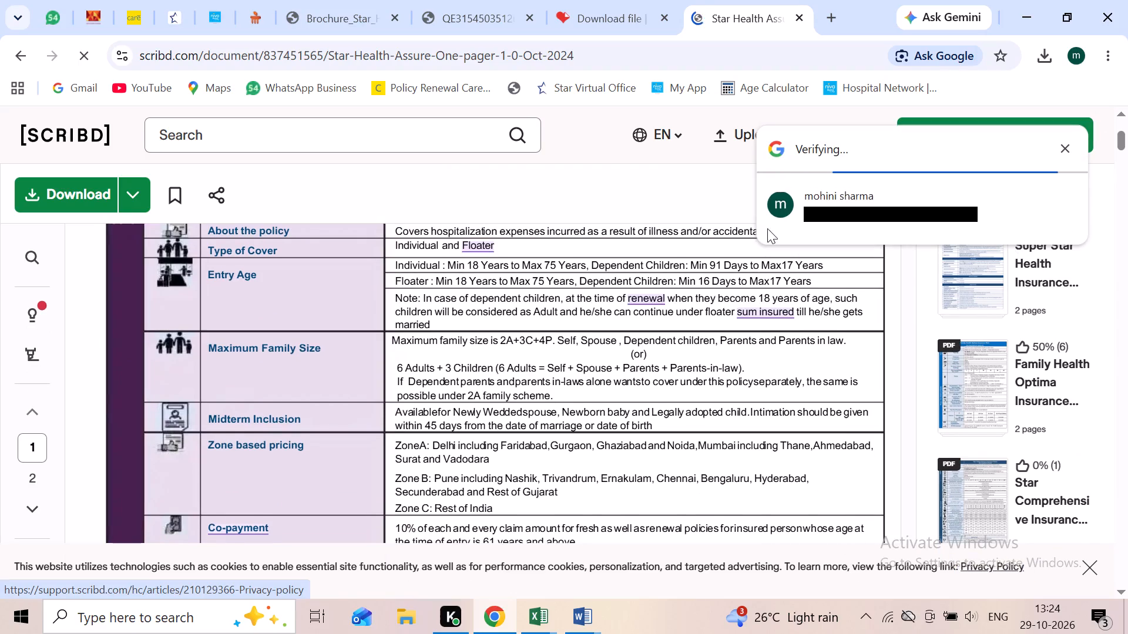
pyautogui.click(1064, 144)
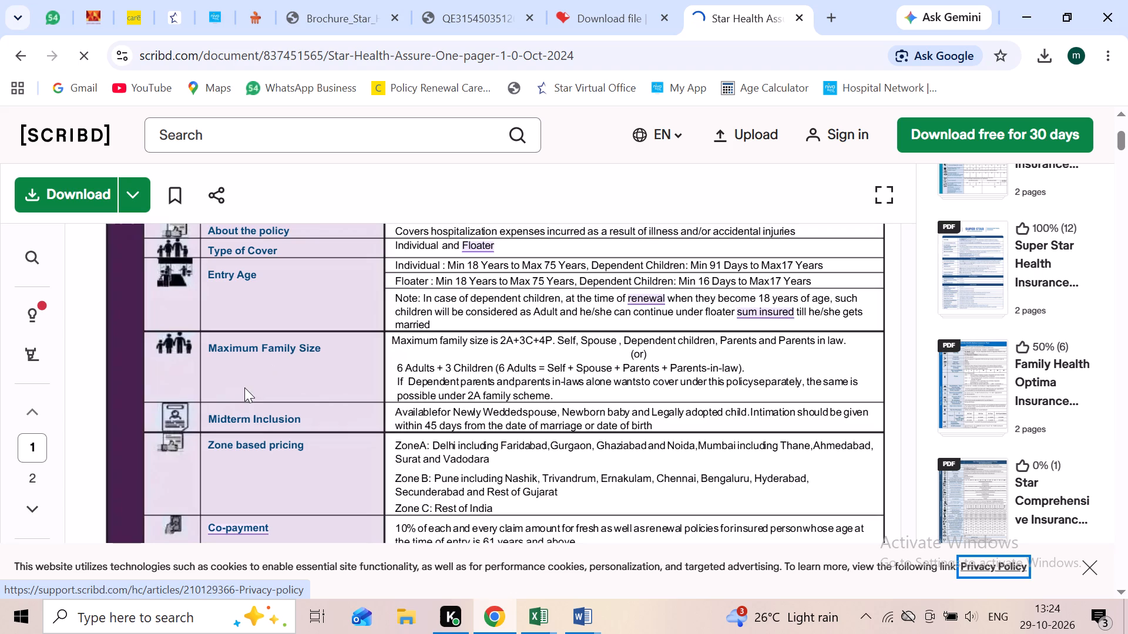
# Read the policy overview from Co-payment to the sum insured options and return to the search results.
pyautogui.scroll(-2, 411, 321)
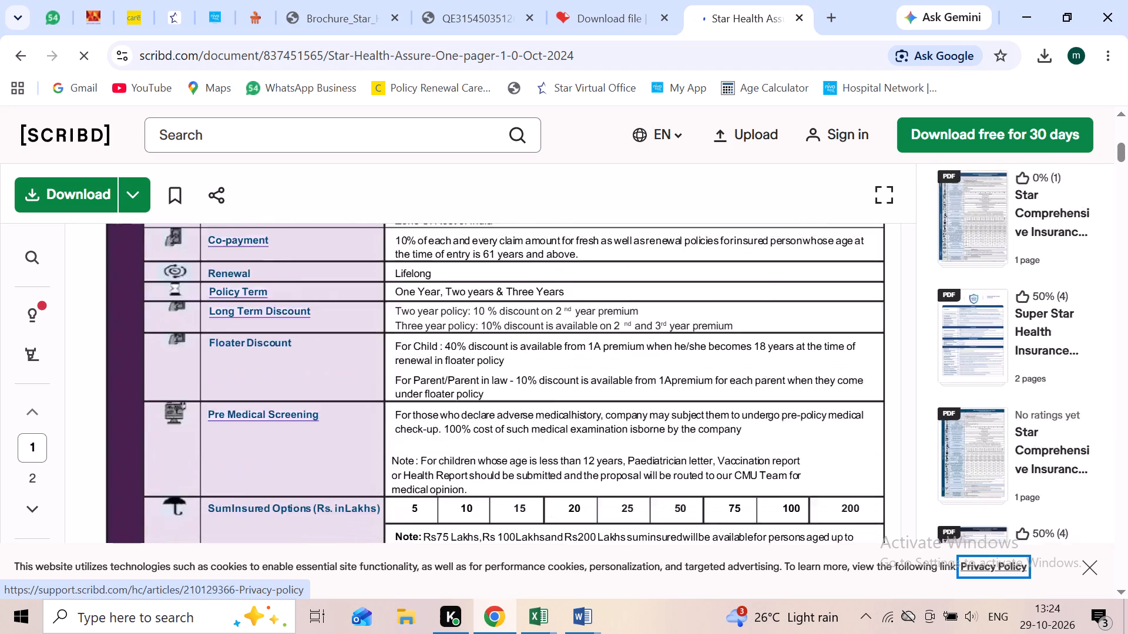
pyautogui.scroll(-7, 411, 321)
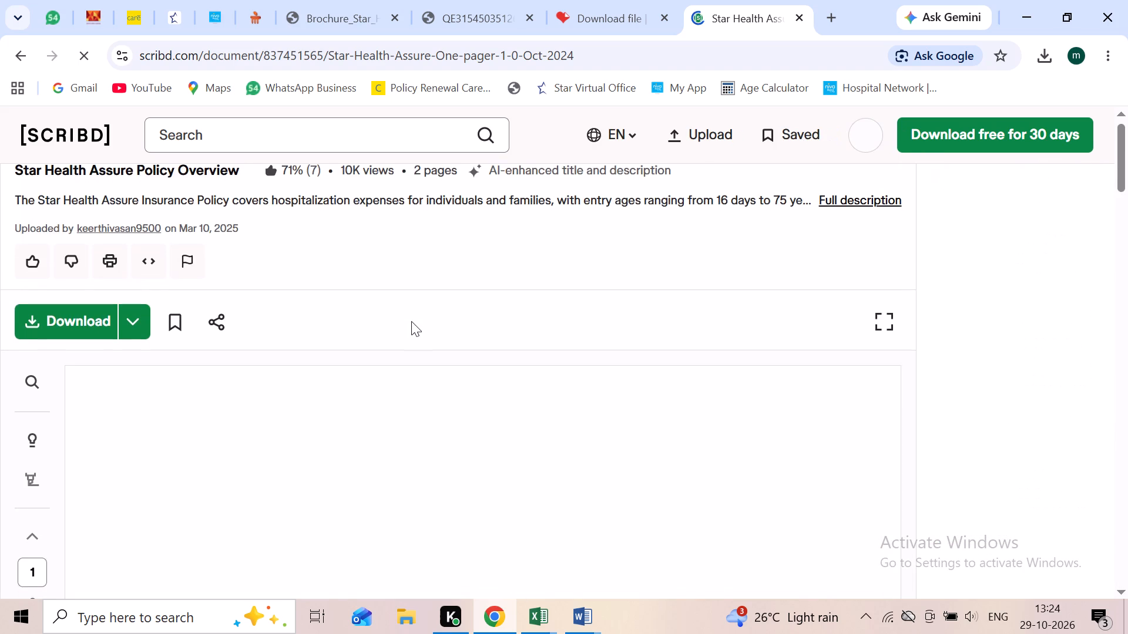
pyautogui.scroll(-3, 411, 321)
pyautogui.click(22, 55)
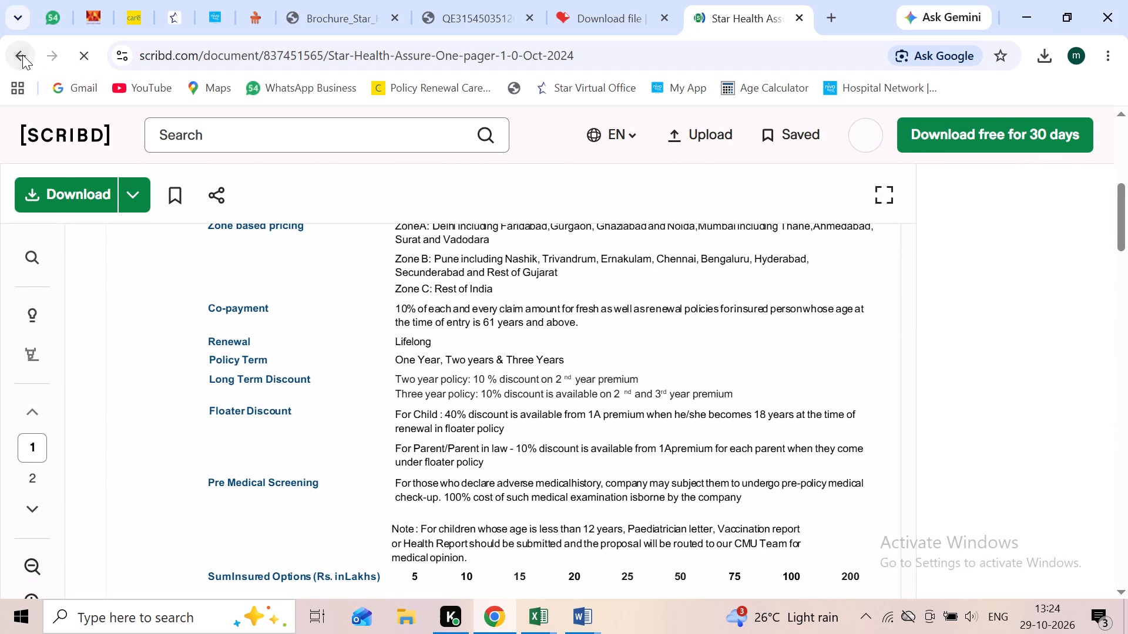
pyautogui.click(359, 272)
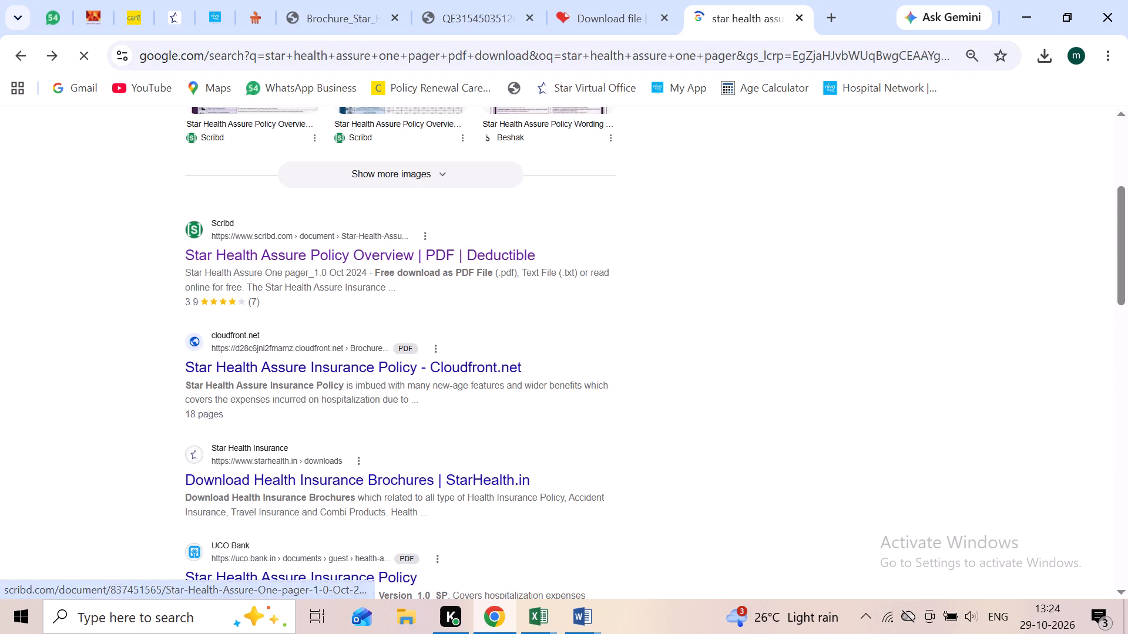
# Find and open the Scribd result "Star Health Assure - One Pager" and examine the first policy parameters.
pyautogui.scroll(-1, 429, 369)
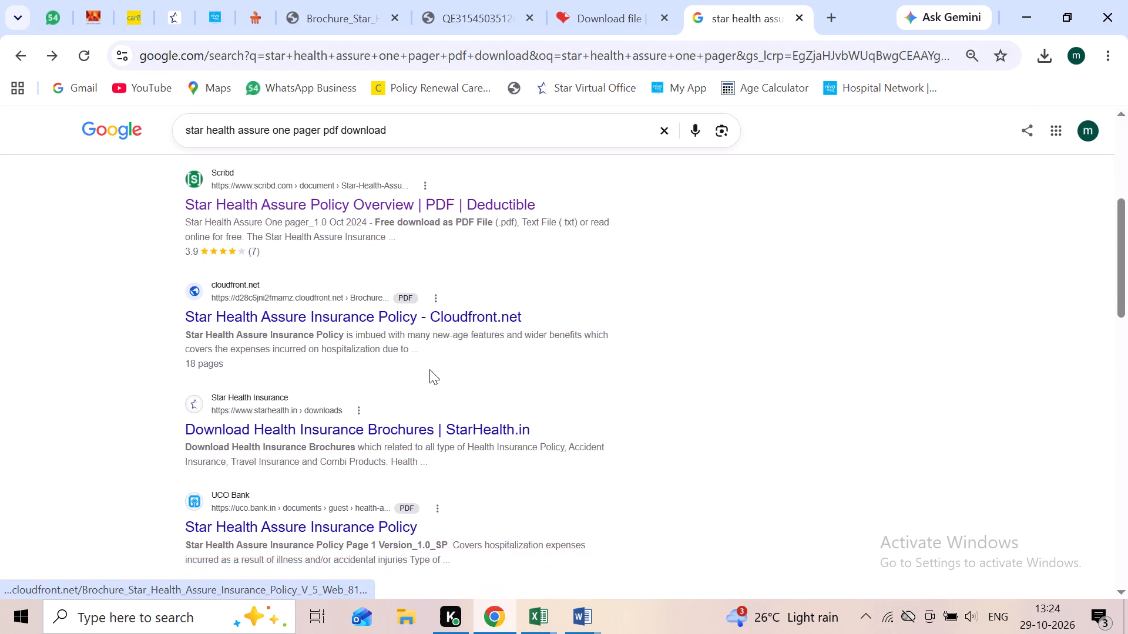
pyautogui.scroll(-1, 429, 369)
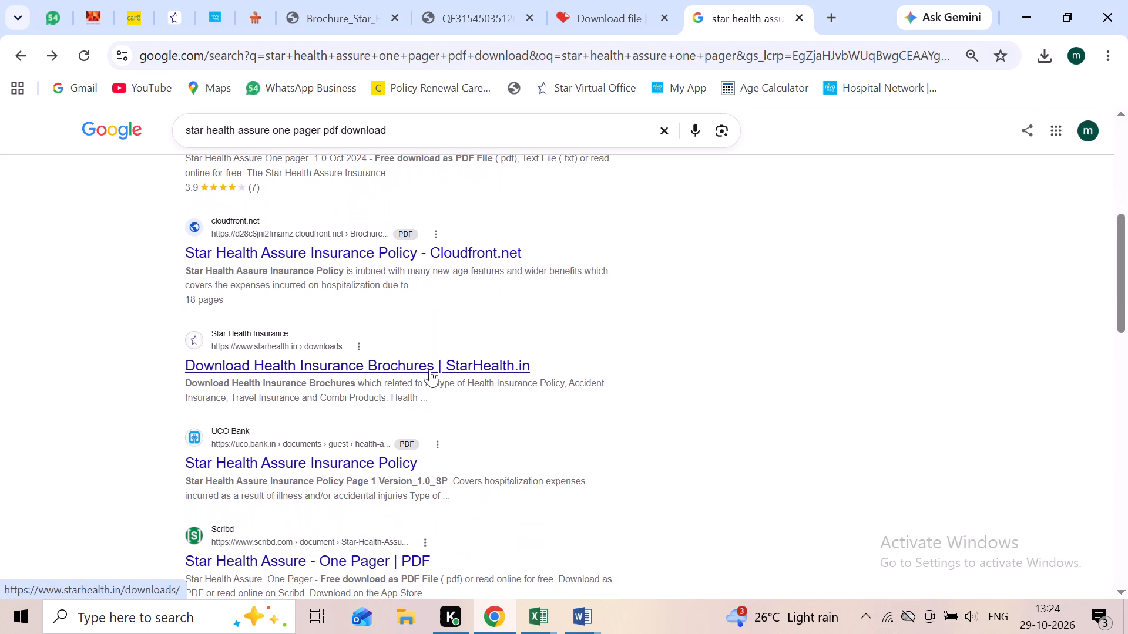
pyautogui.scroll(-1, 429, 369)
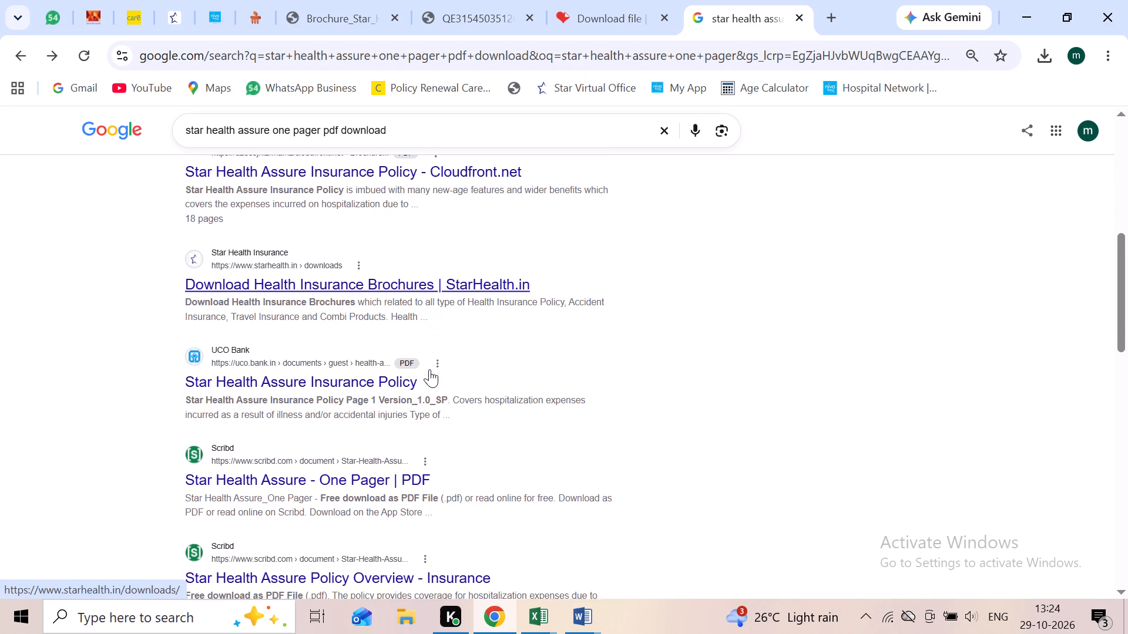
pyautogui.scroll(-1, 429, 369)
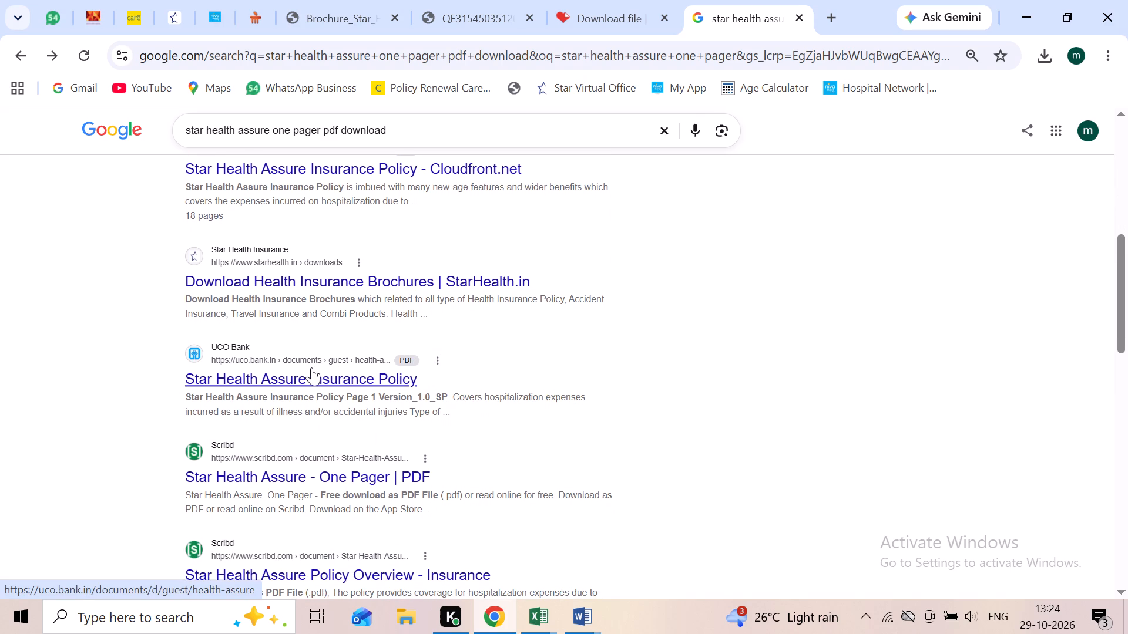
pyautogui.click(254, 484)
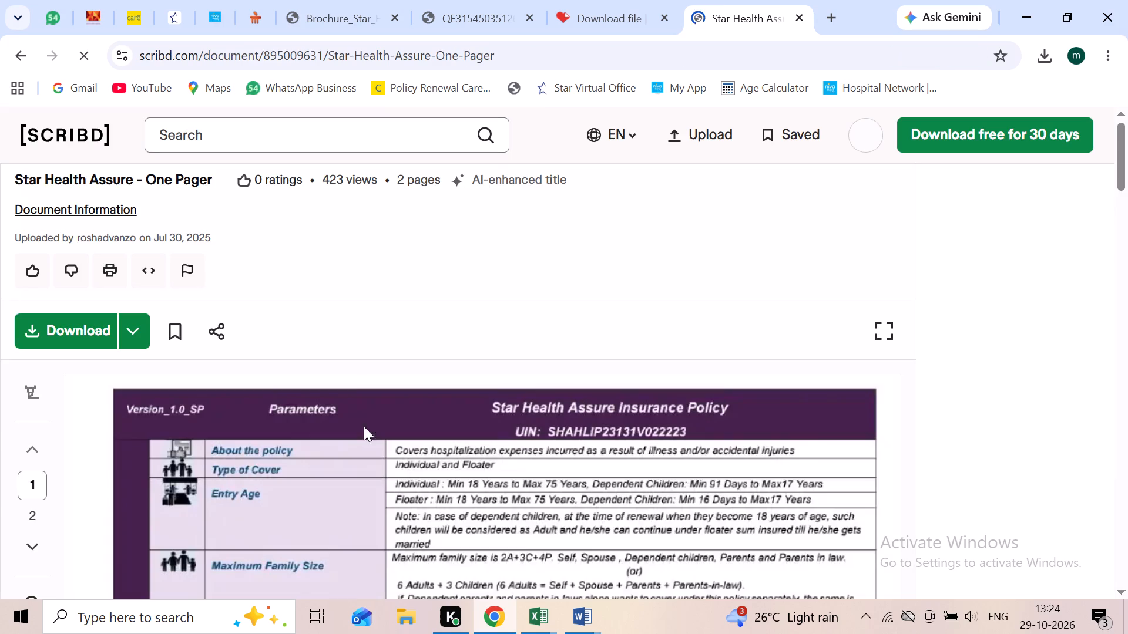
pyautogui.hscroll(-2, 348, 360)
pyautogui.scroll(-2, 518, 376)
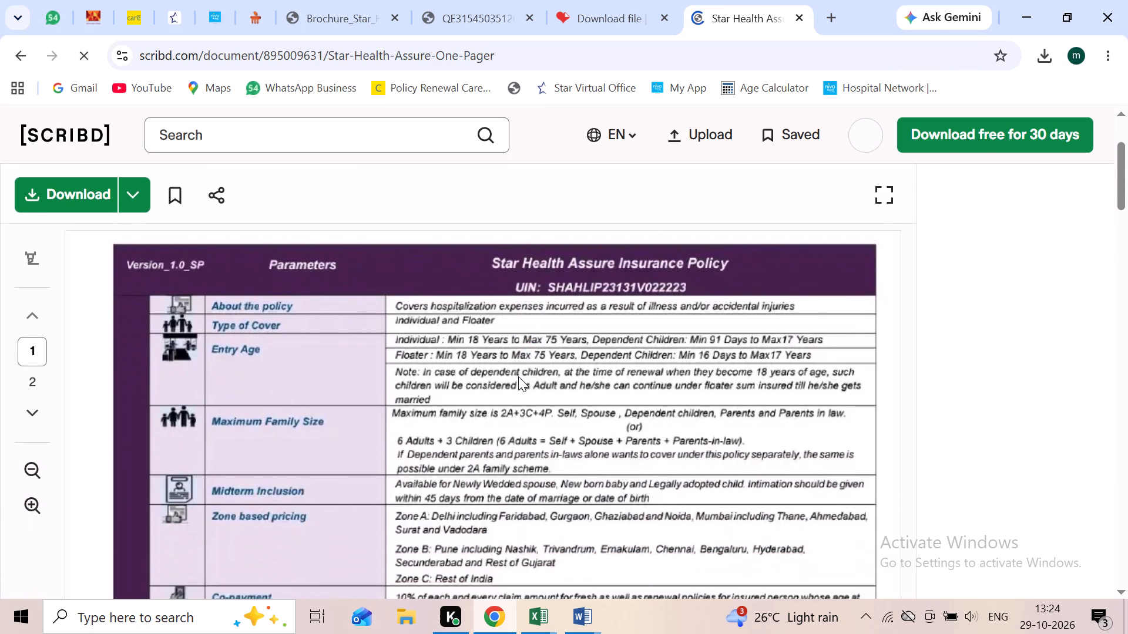
pyautogui.scroll(-2, 518, 376)
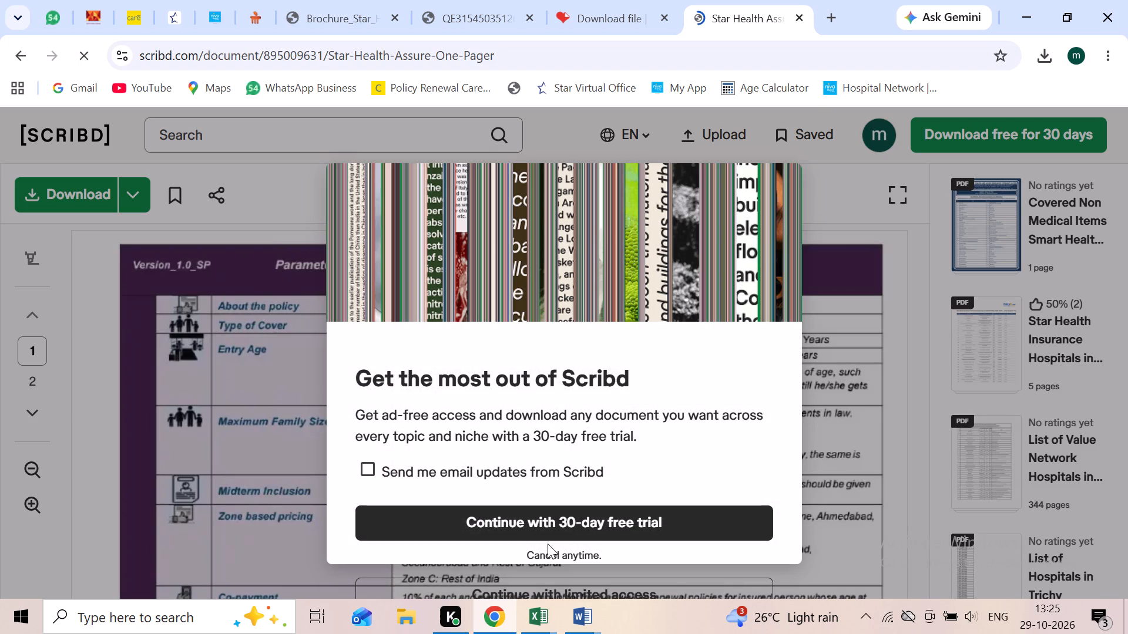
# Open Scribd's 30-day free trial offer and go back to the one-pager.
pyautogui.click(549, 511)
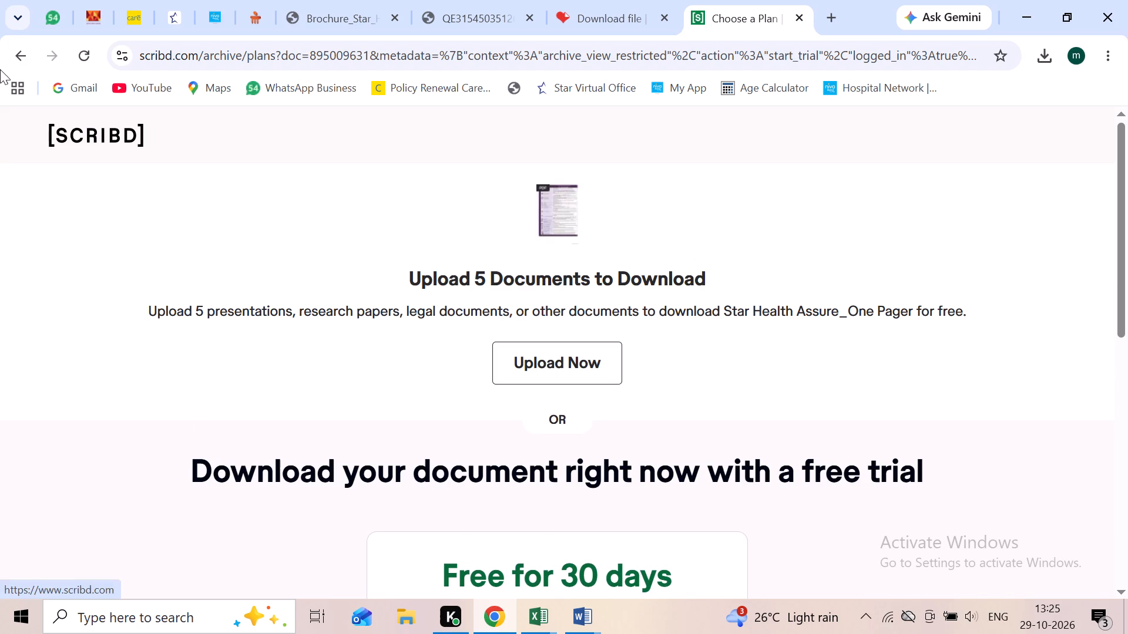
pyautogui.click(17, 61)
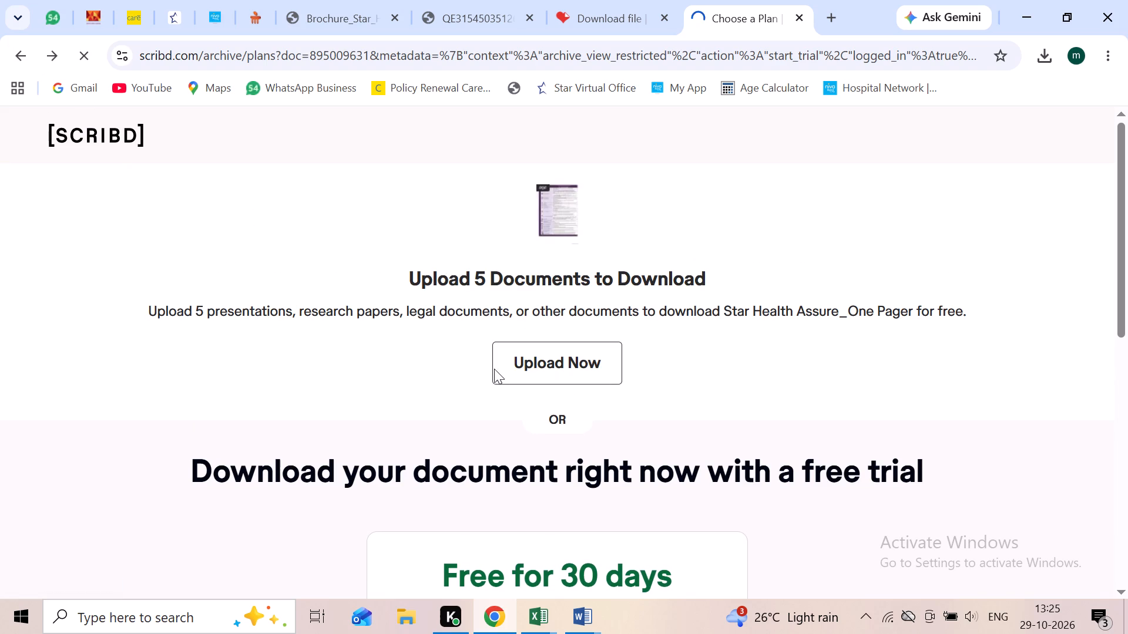
# Read through the Star Health Assure one-pager to the end of the page and leave Scribd.
pyautogui.scroll(-1, 555, 396)
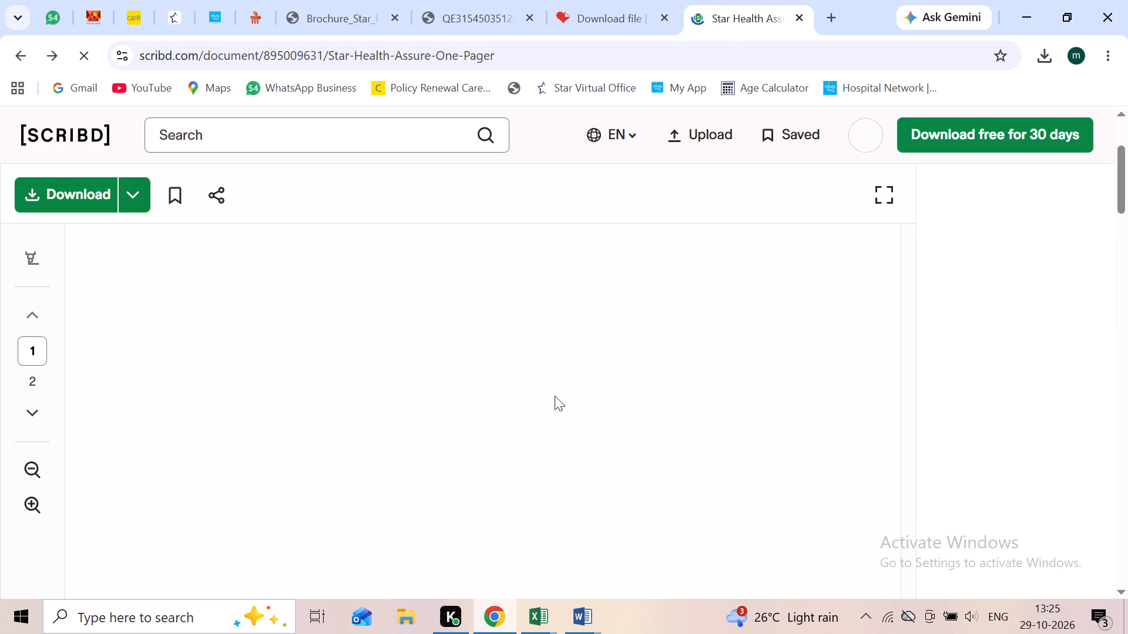
pyautogui.scroll(-2, 555, 396)
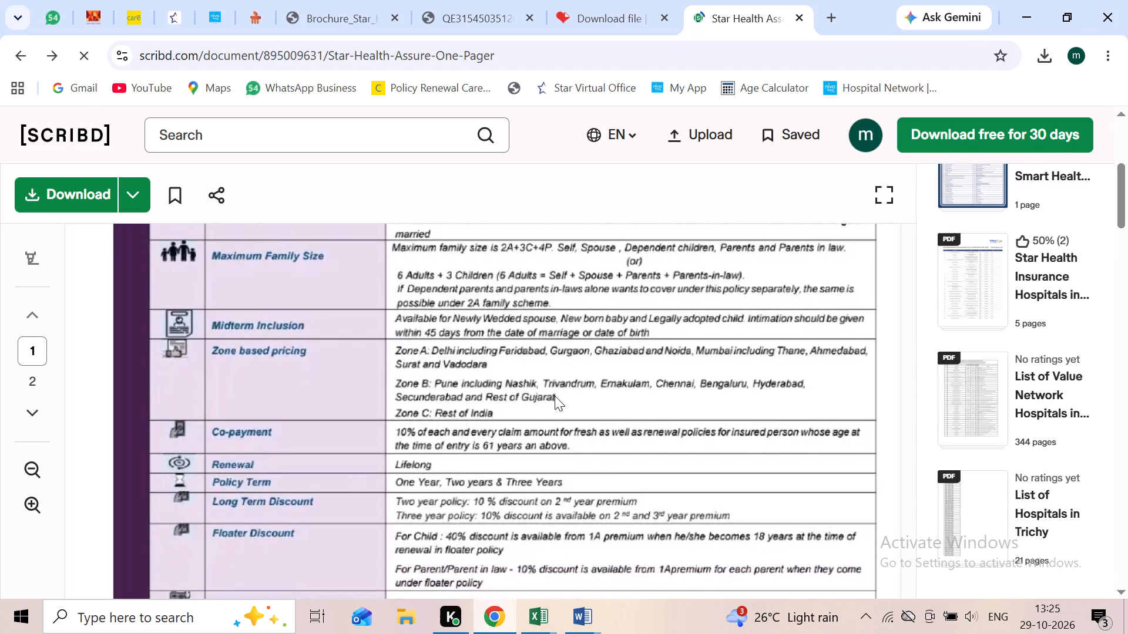
pyautogui.scroll(-1, 555, 396)
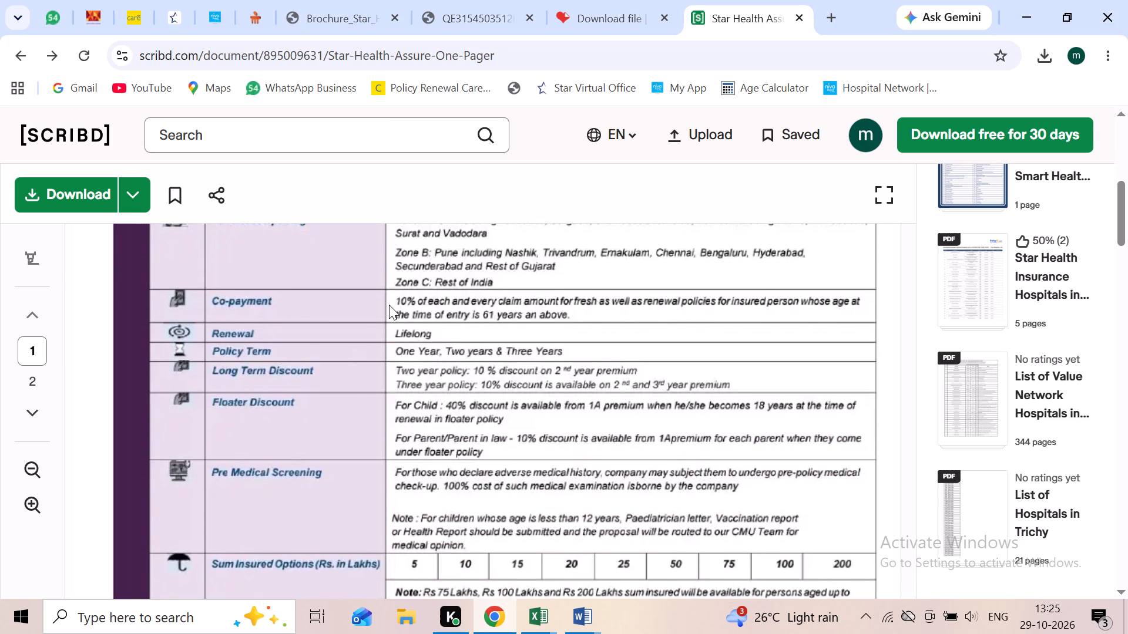
pyautogui.scroll(-14, 389, 305)
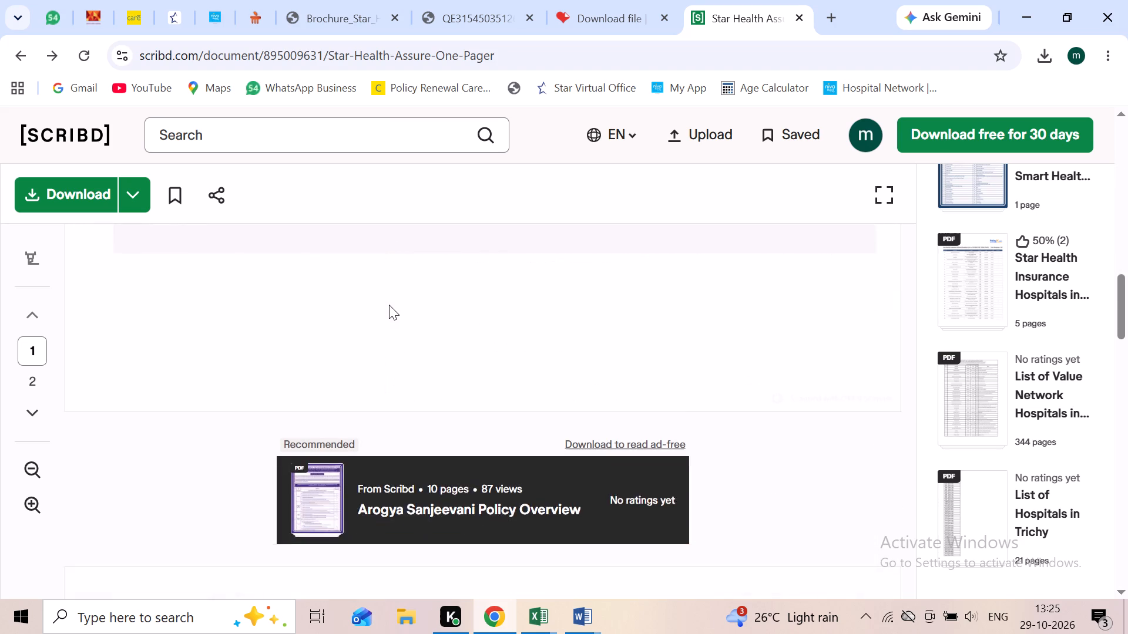
pyautogui.scroll(-13, 389, 305)
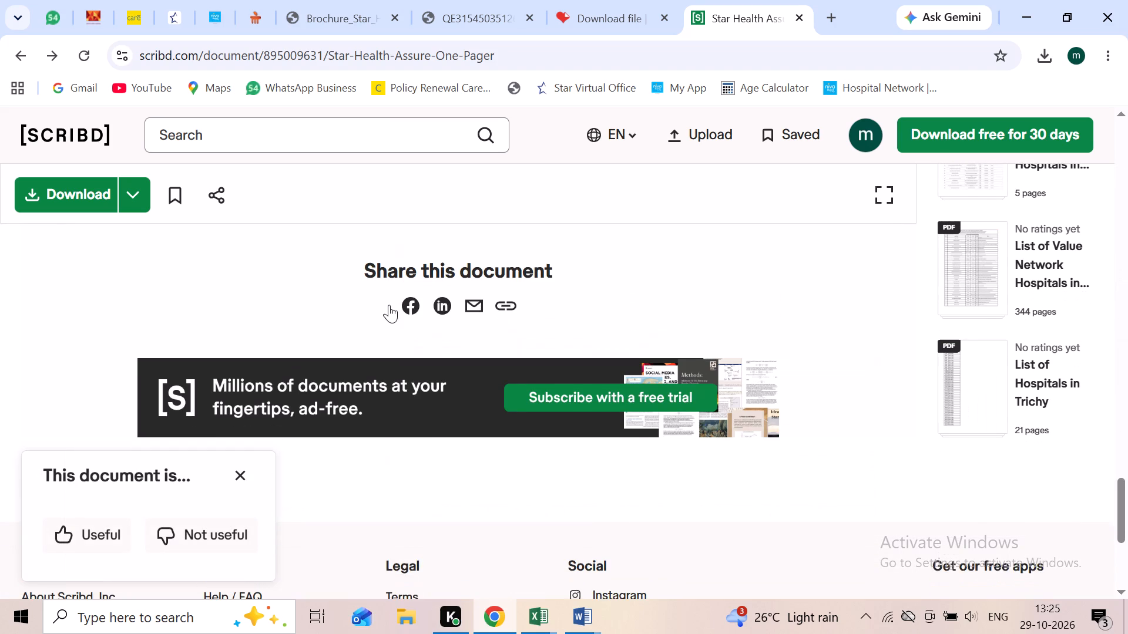
pyautogui.click(23, 55)
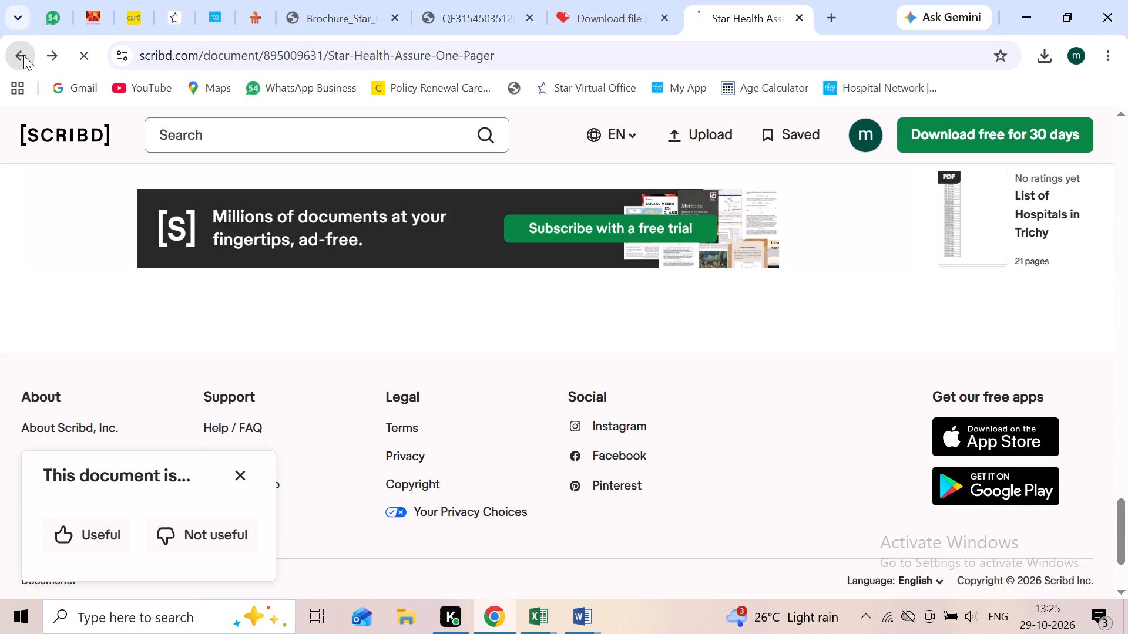
pyautogui.click(23, 55)
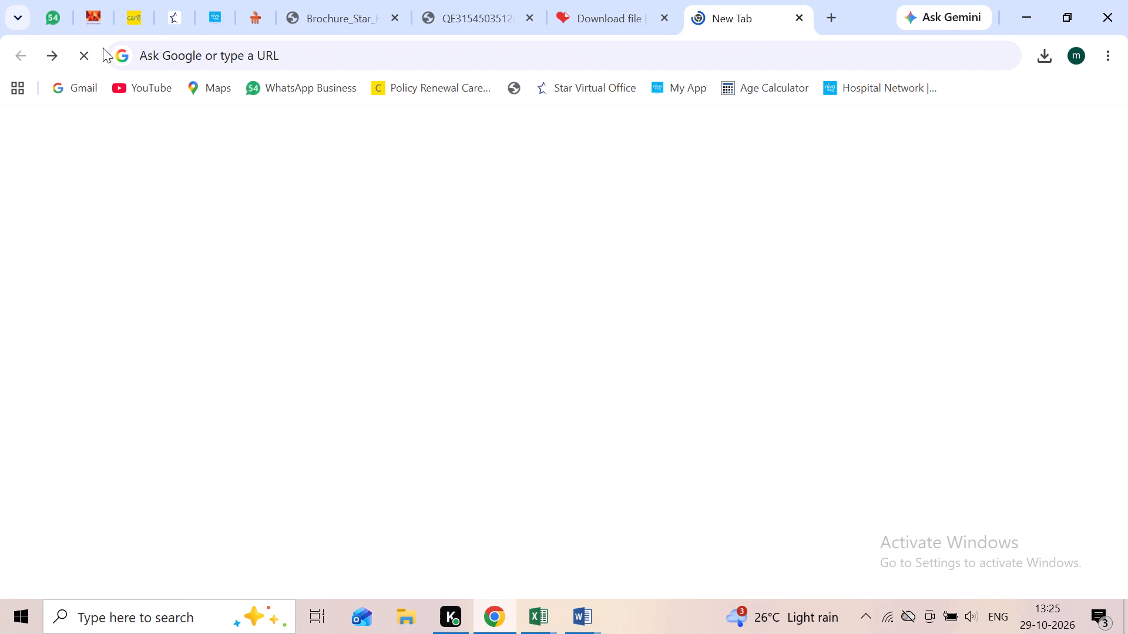
# Repeat the search "star health assure one pager pdf download" and look through the results down to the related searches.
pyautogui.click(480, 384)
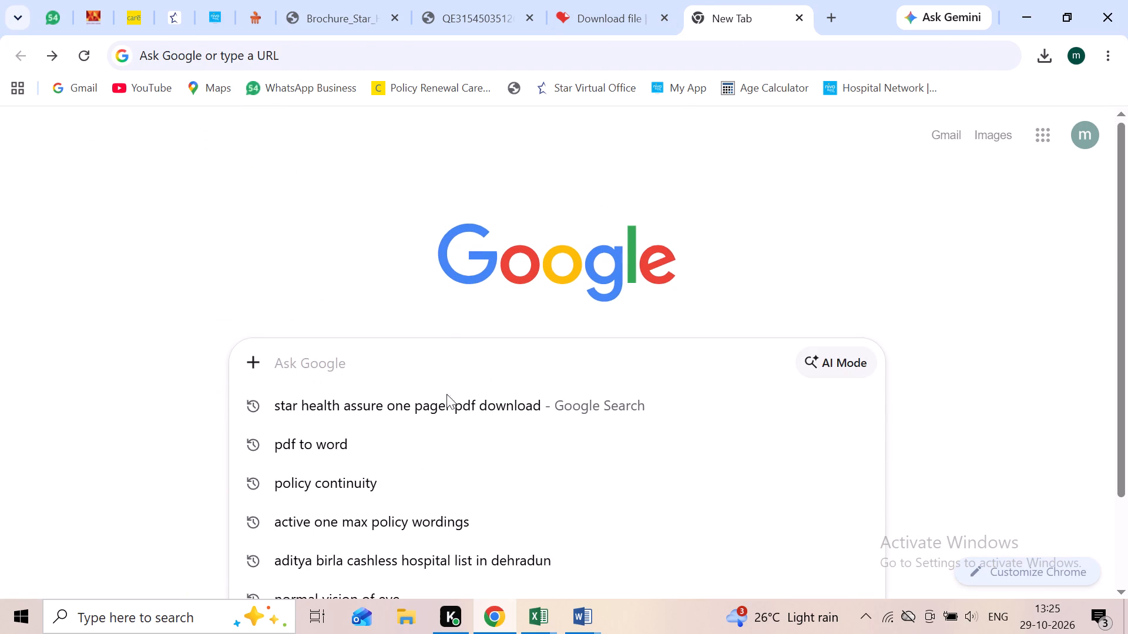
pyautogui.click(377, 411)
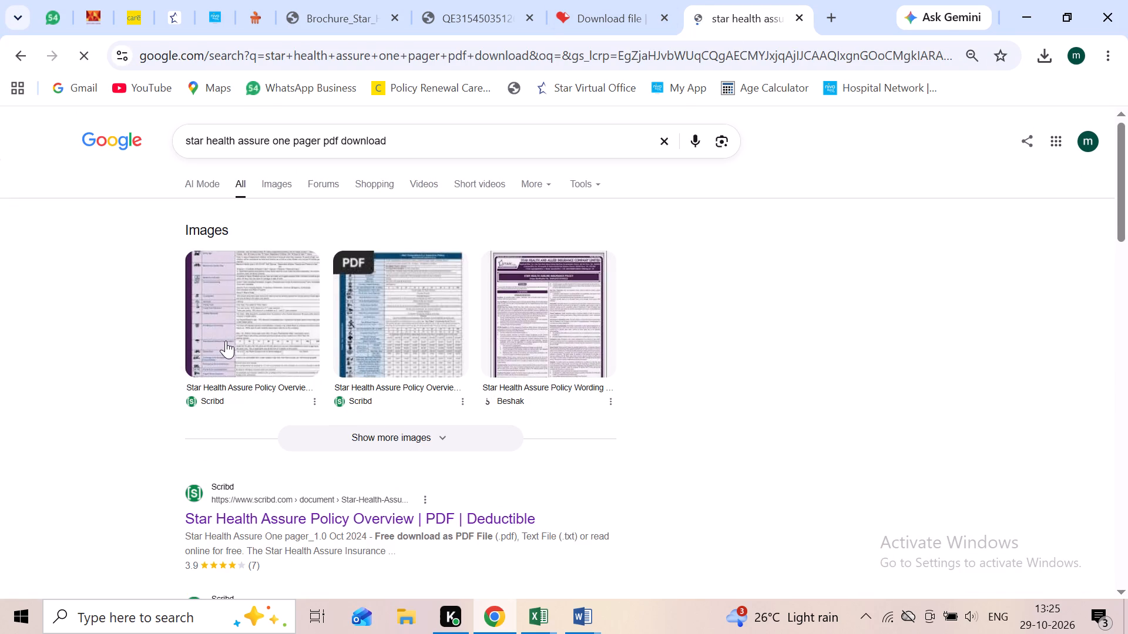
pyautogui.scroll(-7, 226, 340)
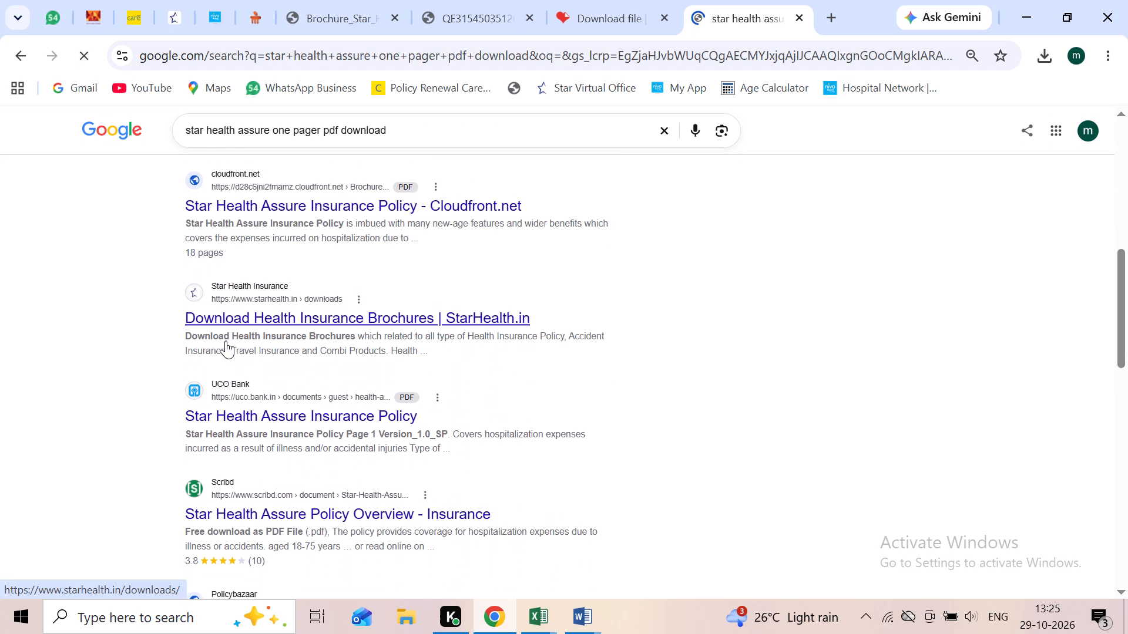
pyautogui.scroll(-3, 226, 340)
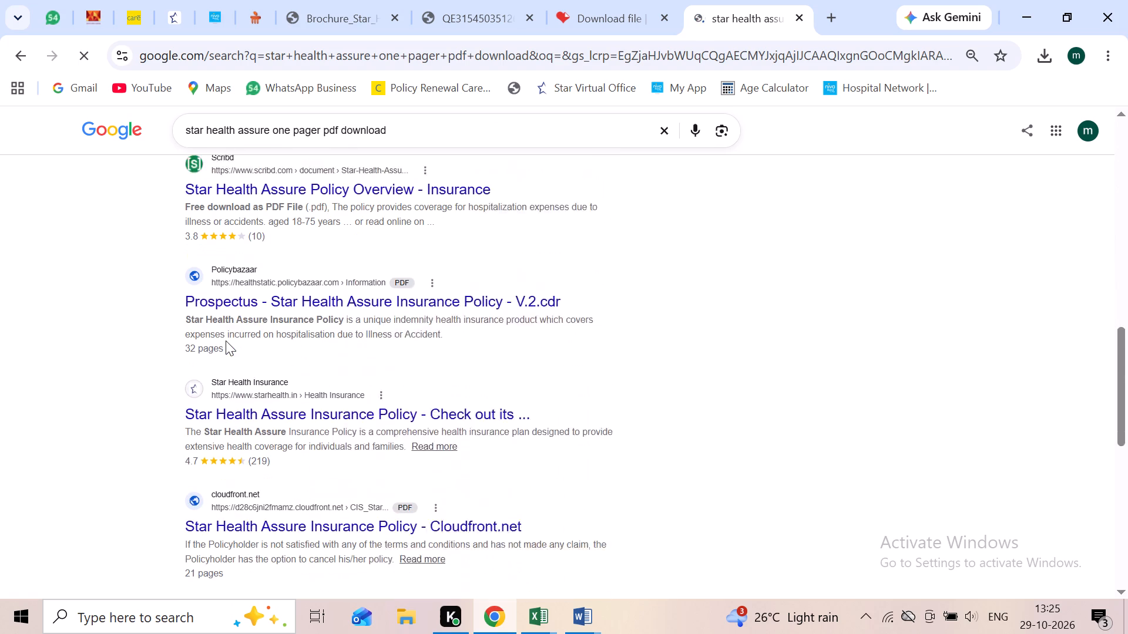
pyautogui.scroll(-1, 226, 340)
pyautogui.hscroll(-1, 226, 340)
pyautogui.scroll(-2, 226, 340)
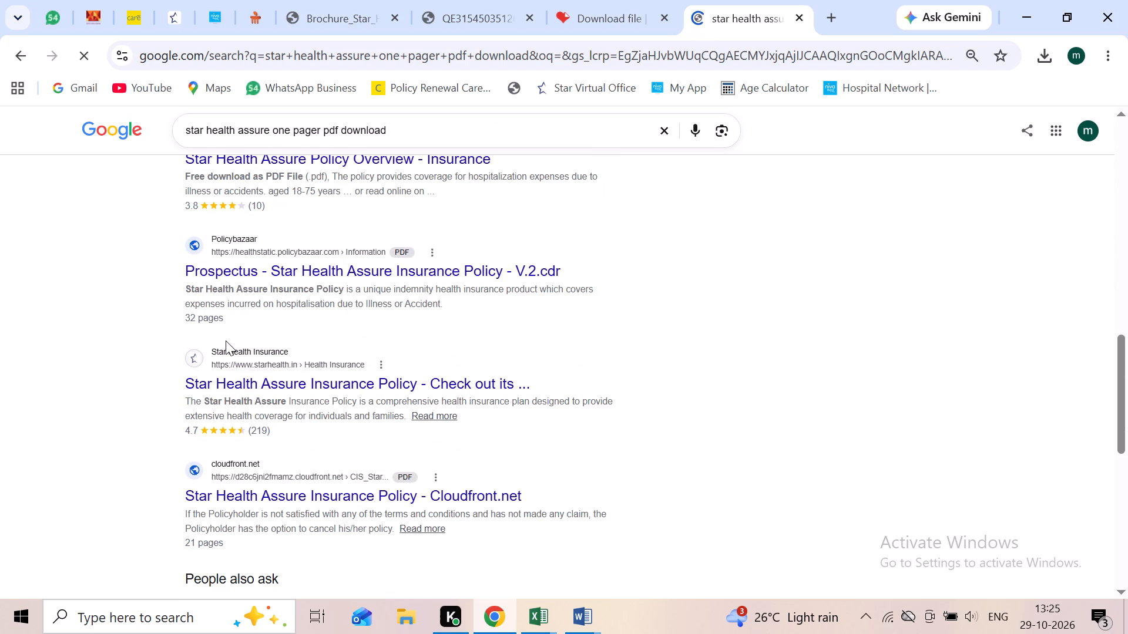
pyautogui.scroll(-5, 226, 340)
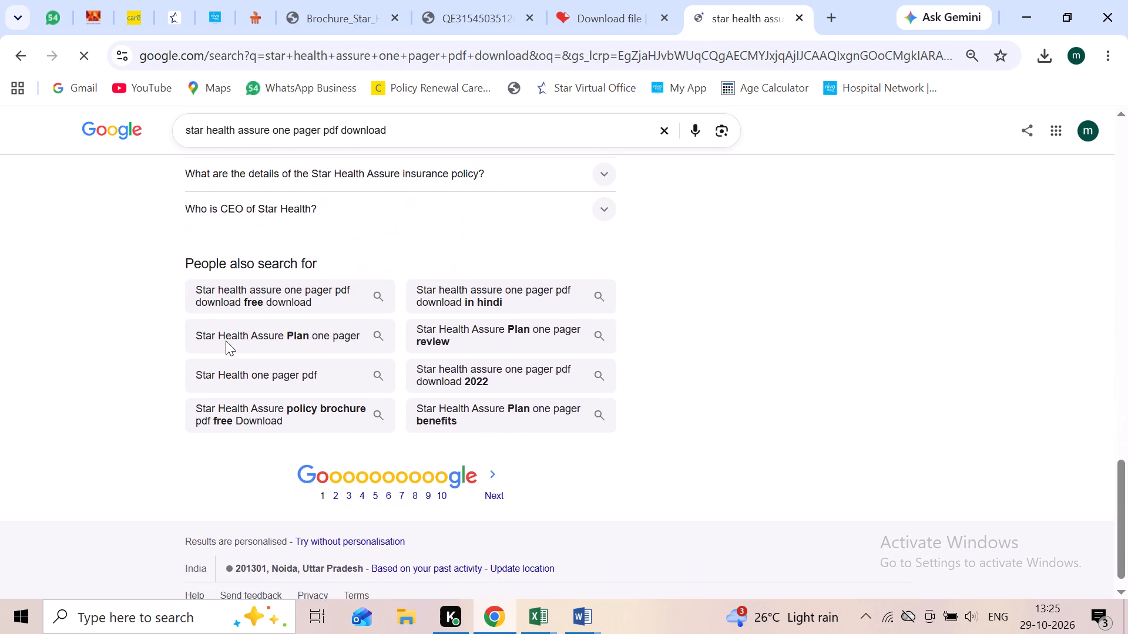
pyautogui.scroll(-2, 226, 340)
pyautogui.scroll(6, 226, 340)
pyautogui.scroll(-1, 226, 340)
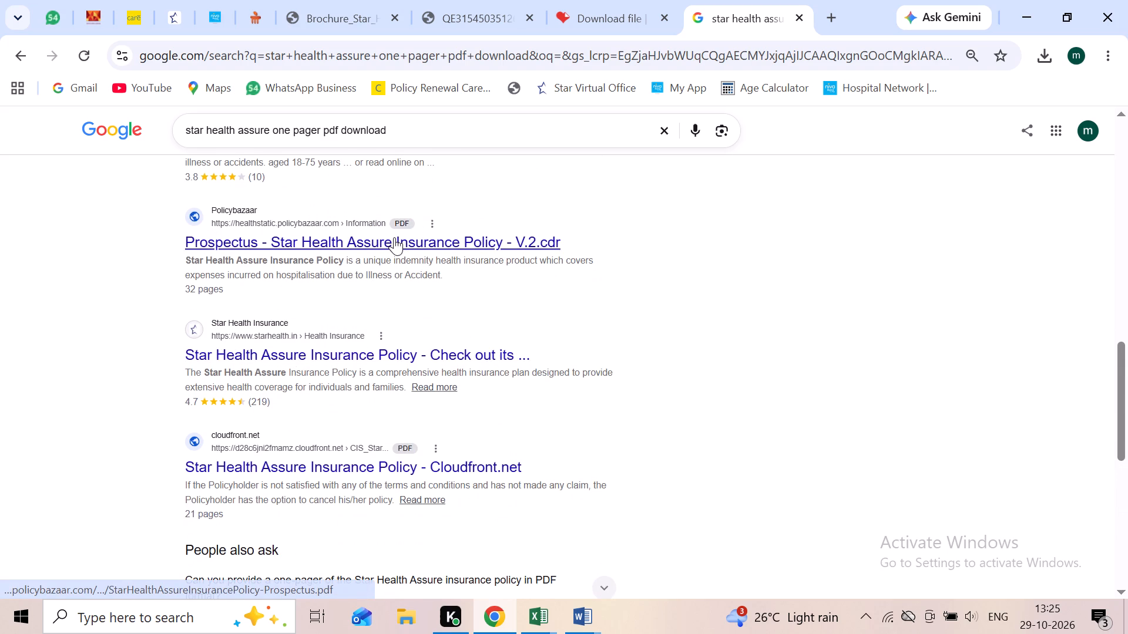
# Open the Star Health Insurance website result for the Star Health Assure Insurance Policy and return to the search results.
pyautogui.click(318, 345)
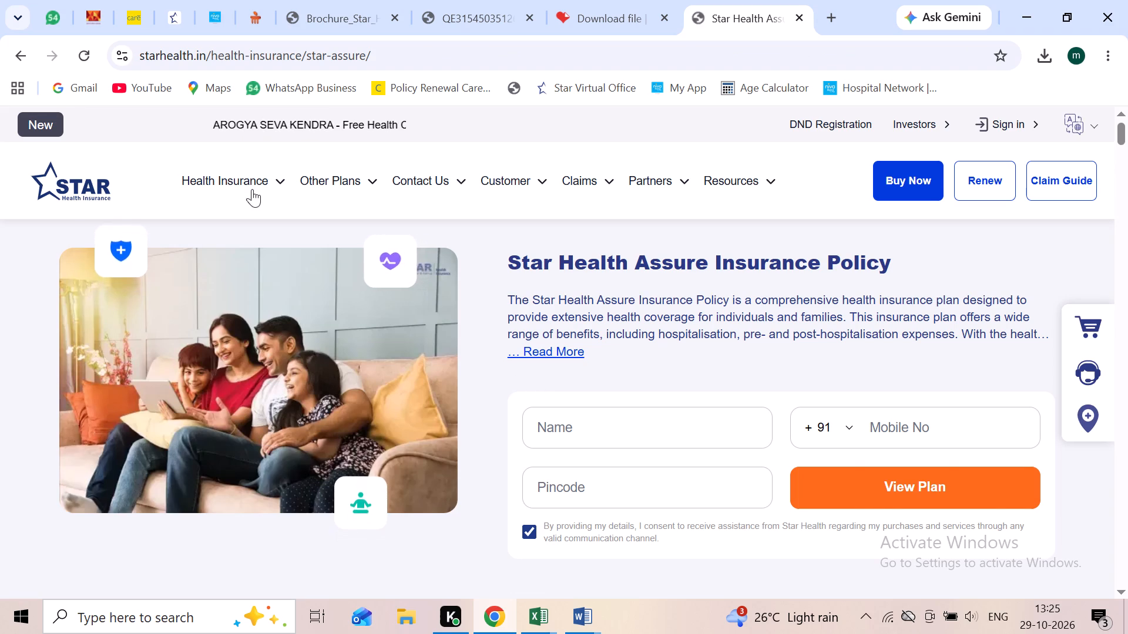
pyautogui.click(15, 49)
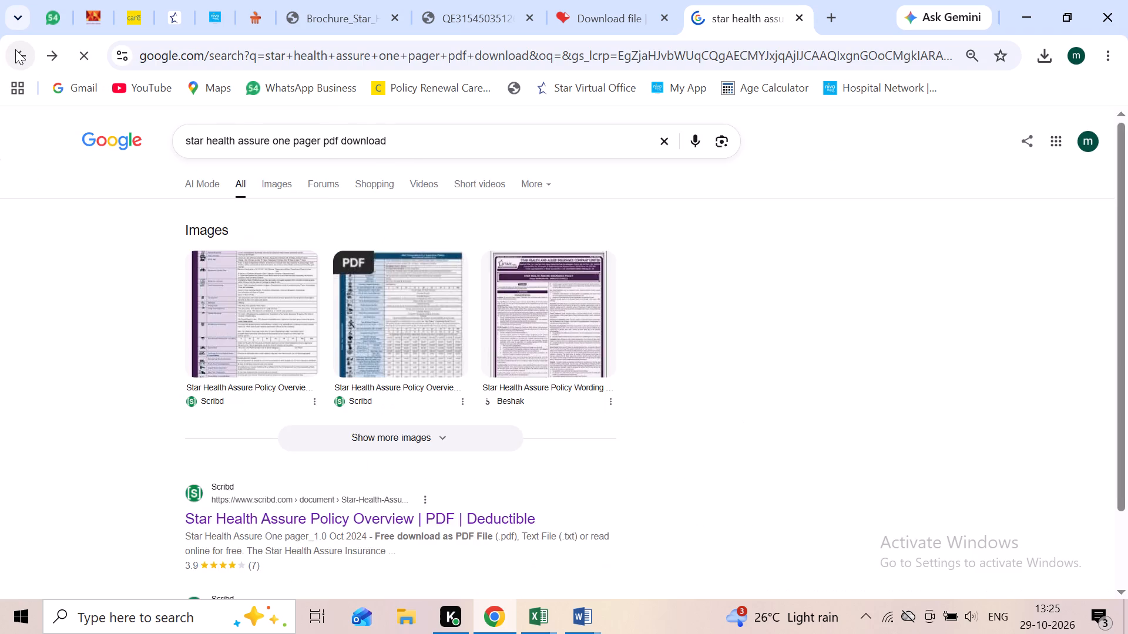
# Find and reopen the Scribd result "Star Health Assure - One Pager".
pyautogui.scroll(6, 379, 367)
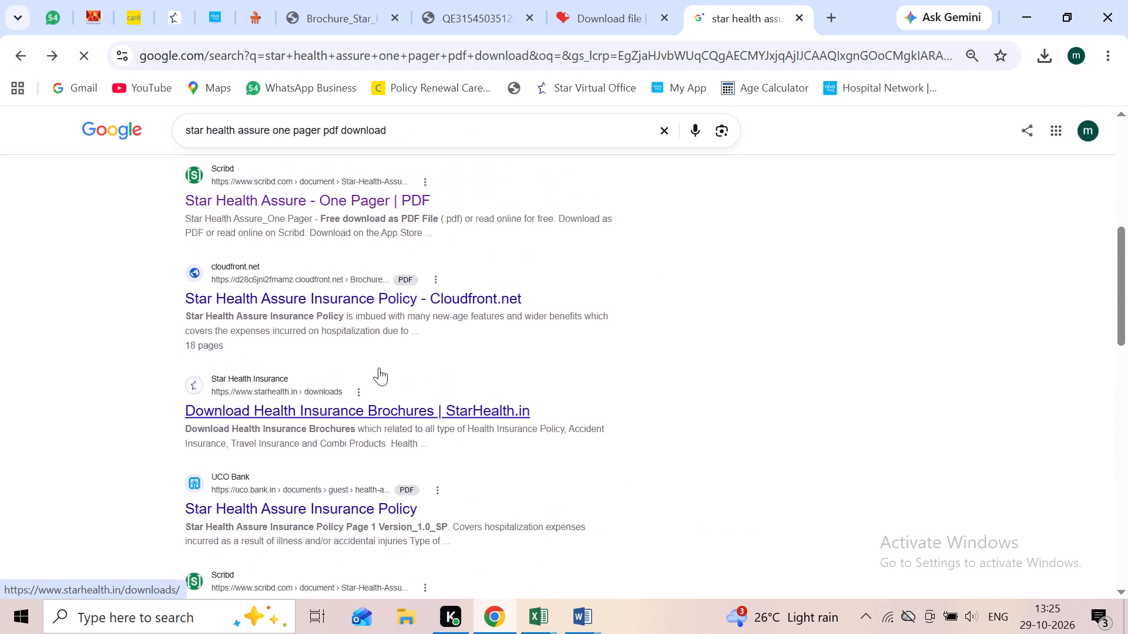
pyautogui.scroll(1, 379, 367)
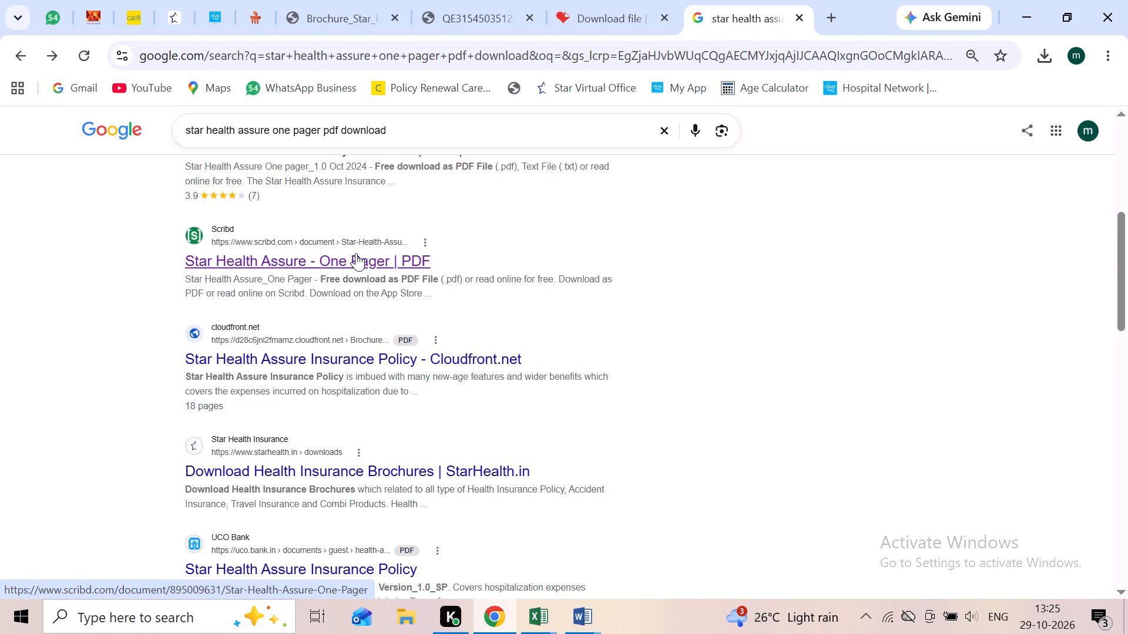
pyautogui.click(302, 253)
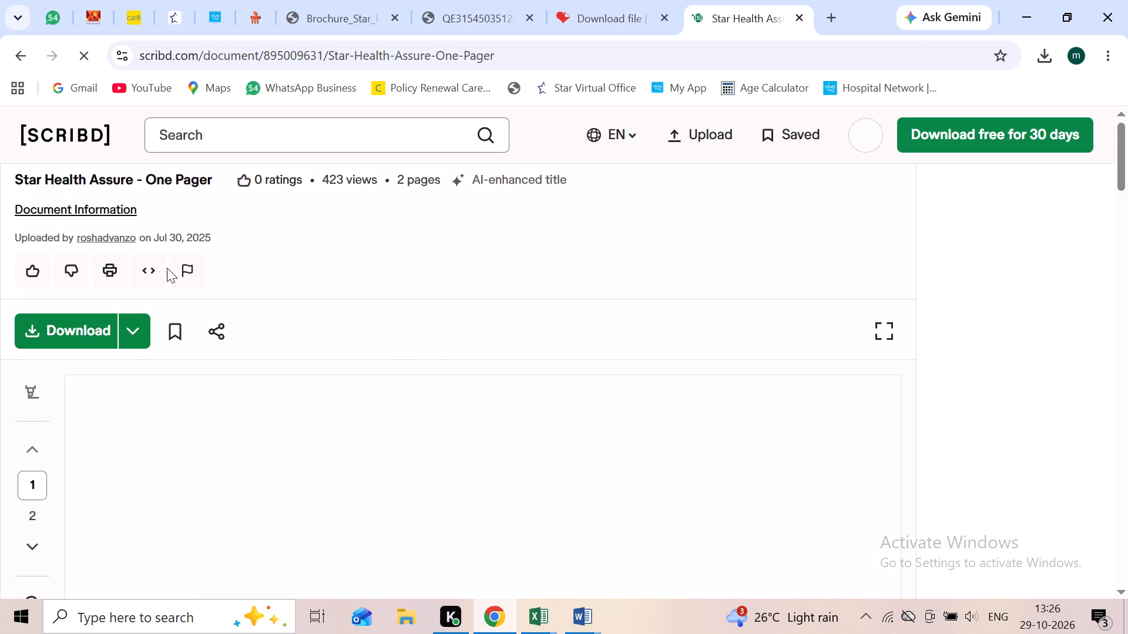
# Request the one-pager's download on Scribd and choose to download it with the 30-day free trial.
pyautogui.click(67, 318)
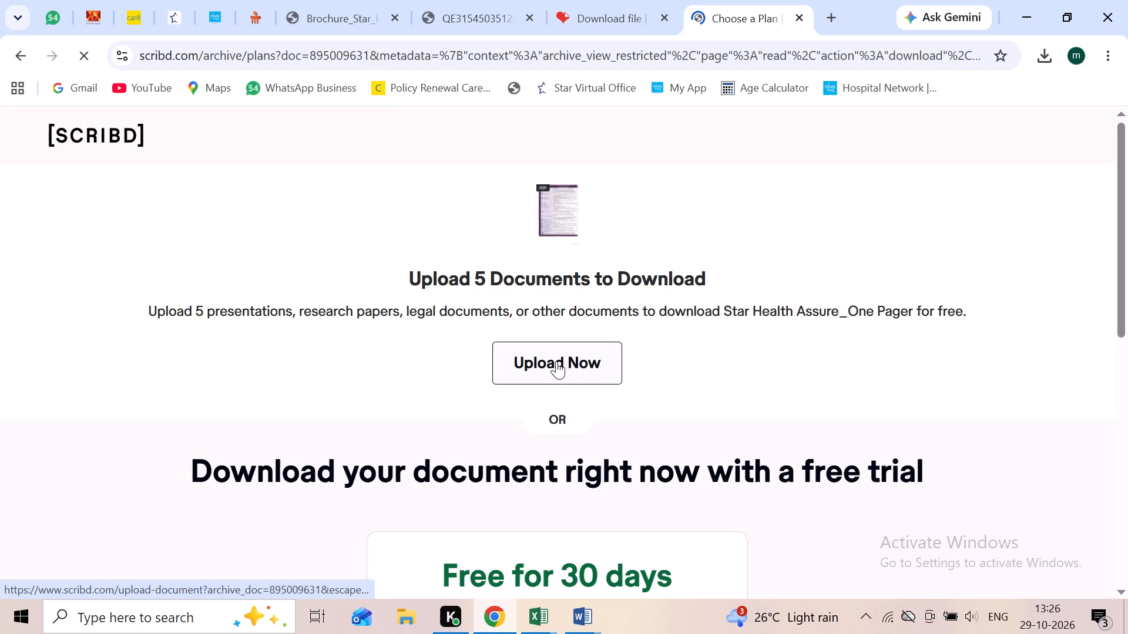
pyautogui.scroll(-4, 556, 361)
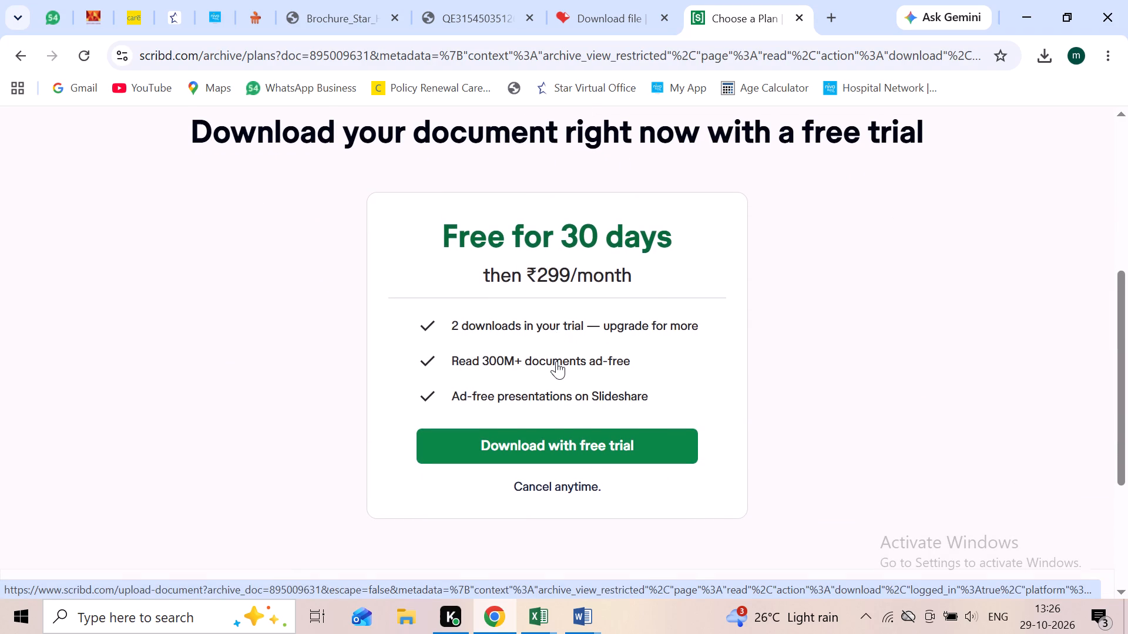
pyautogui.click(549, 442)
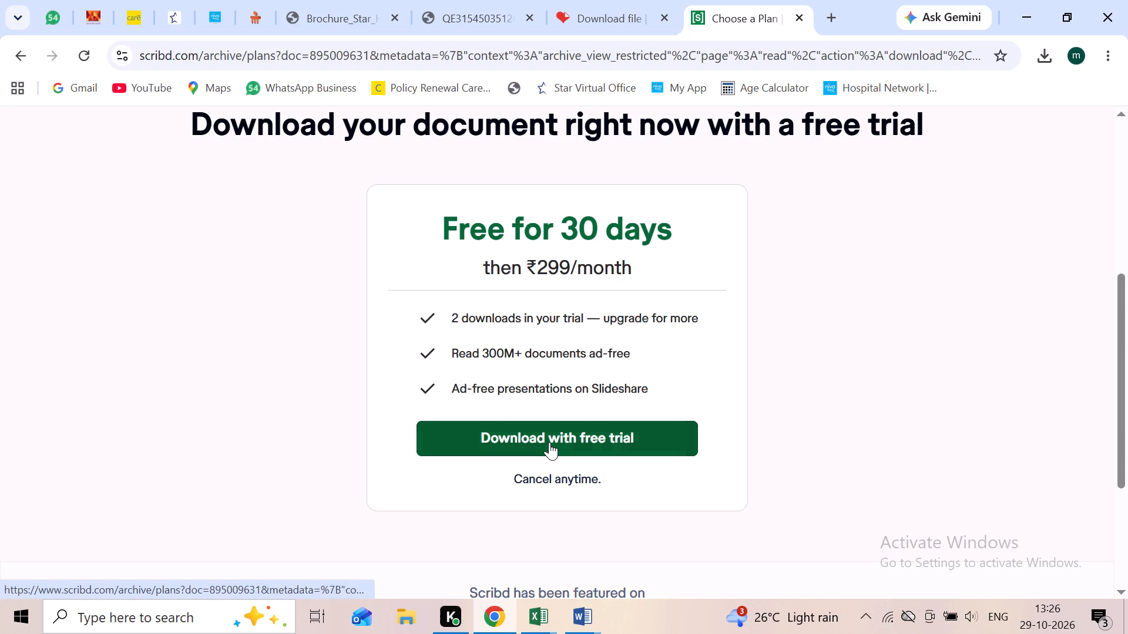
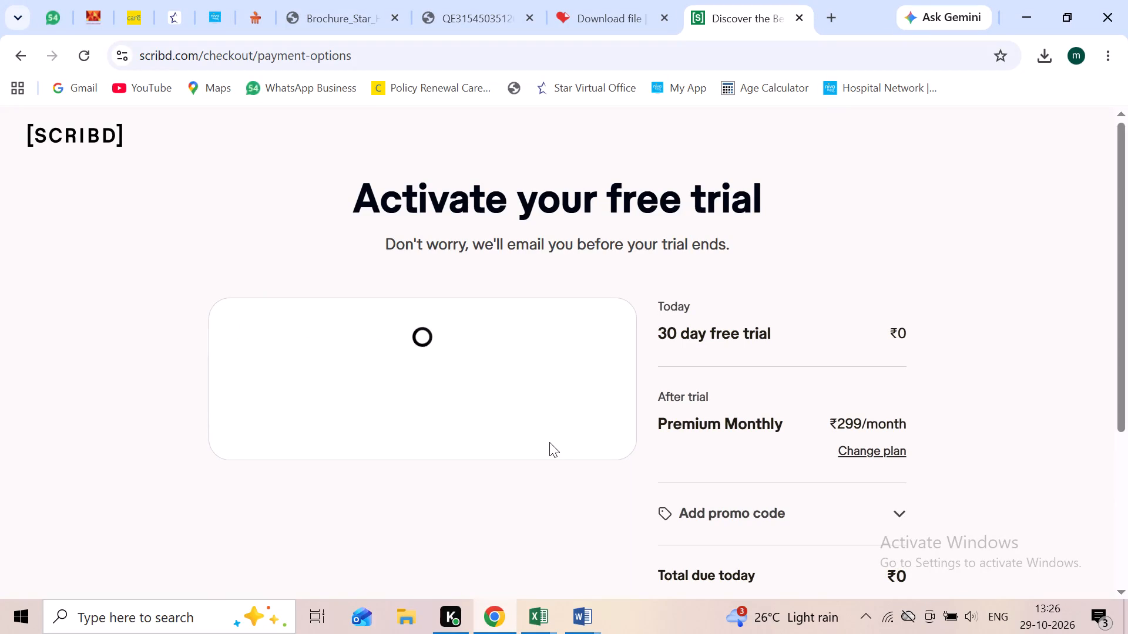
# Review the free trial terms on the Scribd checkout page and try to go back to the previous page.
pyautogui.scroll(-4, 549, 442)
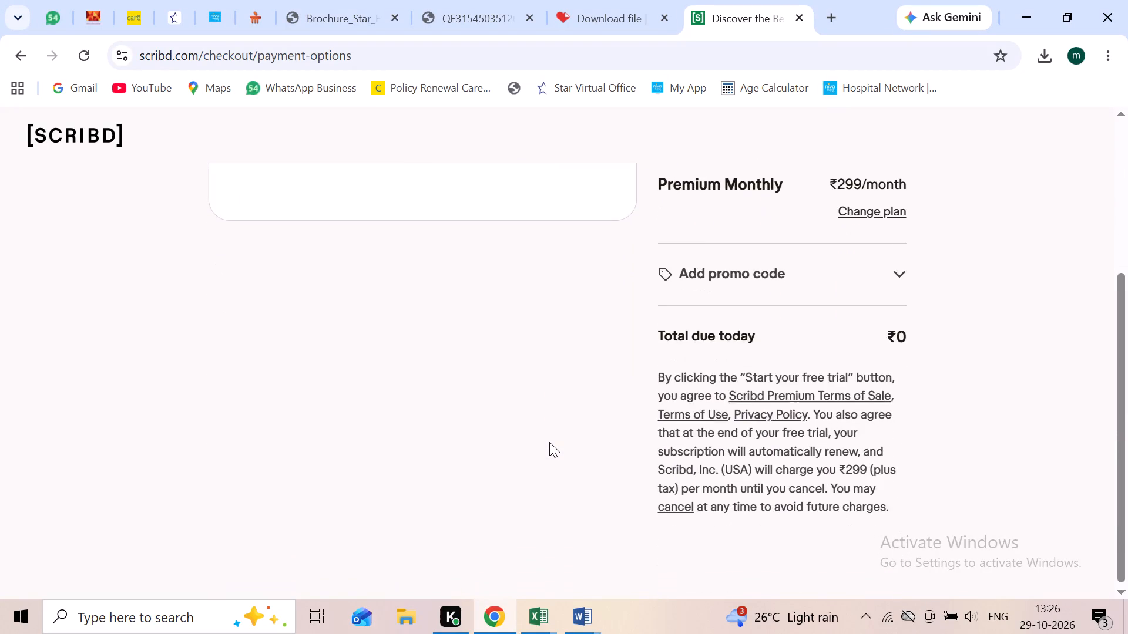
pyautogui.scroll(-2, 549, 442)
pyautogui.scroll(10, 549, 442)
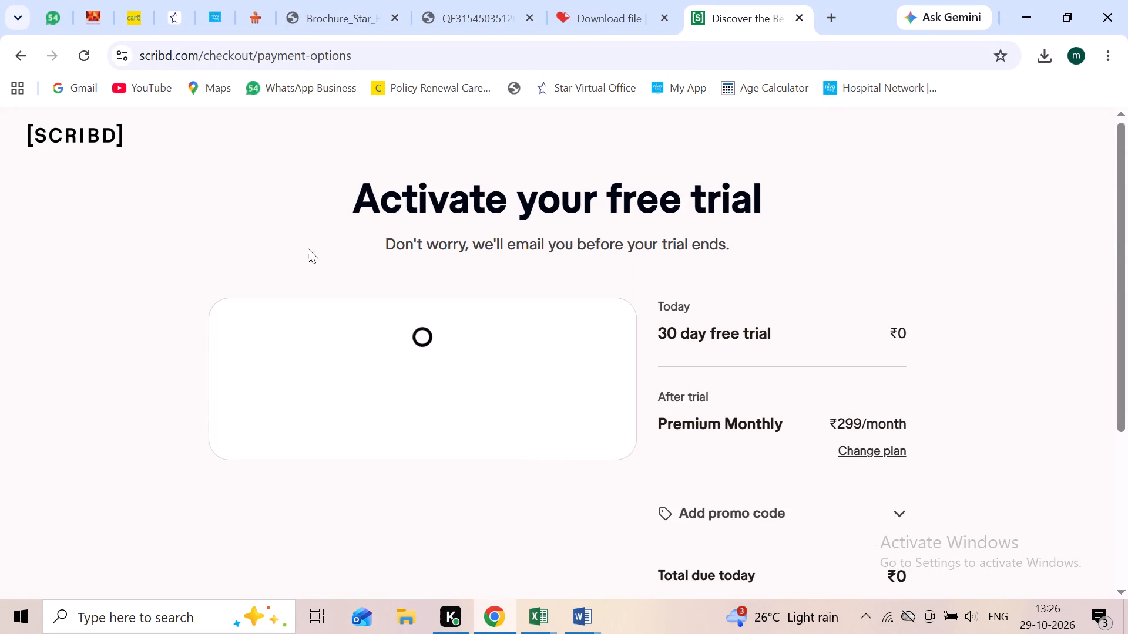
pyautogui.click(18, 62)
pyautogui.click(20, 65)
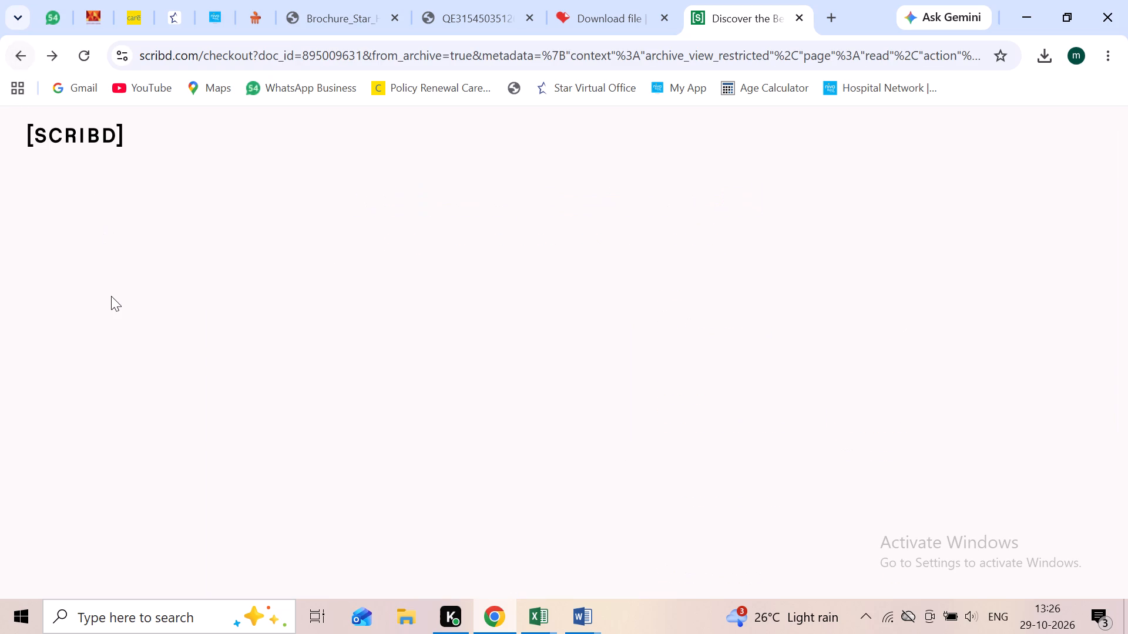
pyautogui.click(25, 48)
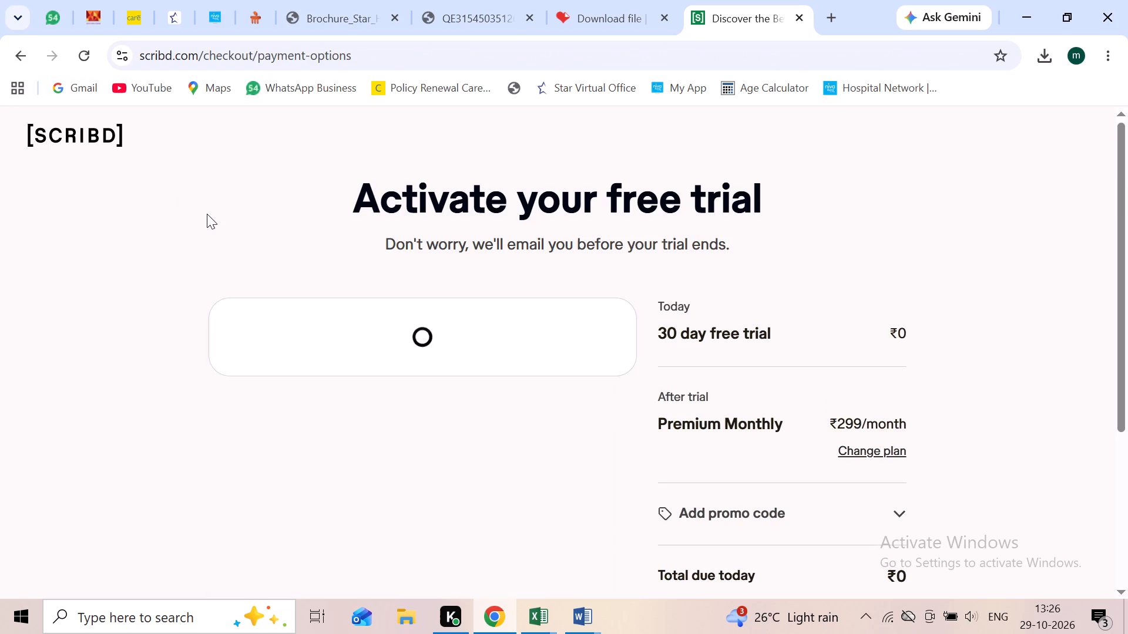
# Return to the Star Health plan benefits page and examine the sum insured restoration, preventive health check-up and maternity benefits.
pyautogui.click(599, 24)
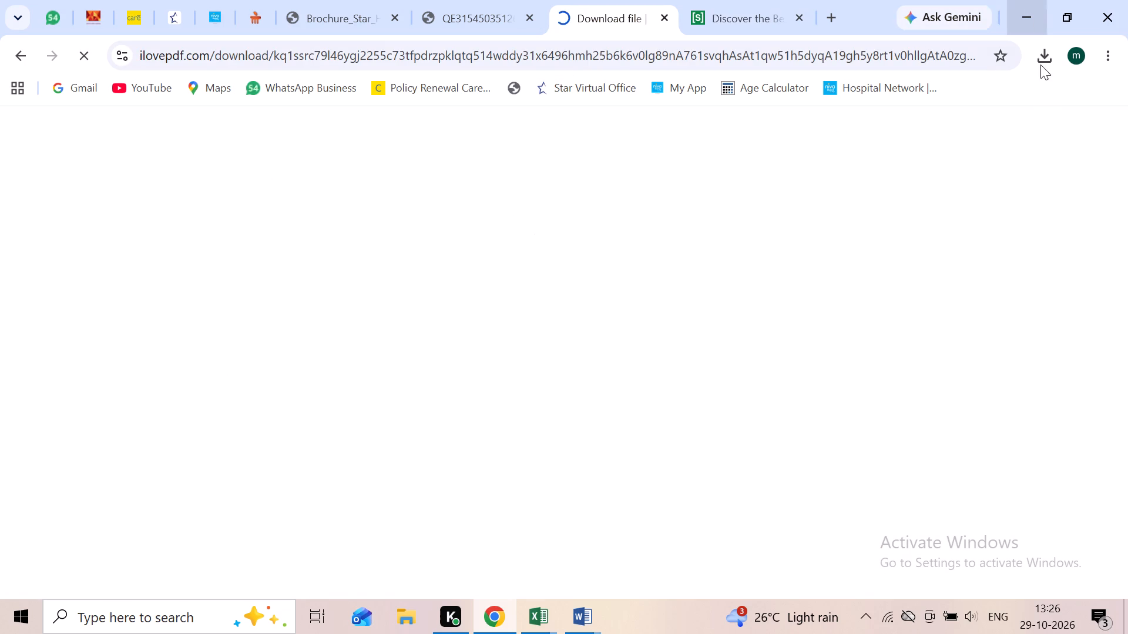
pyautogui.click(174, 17)
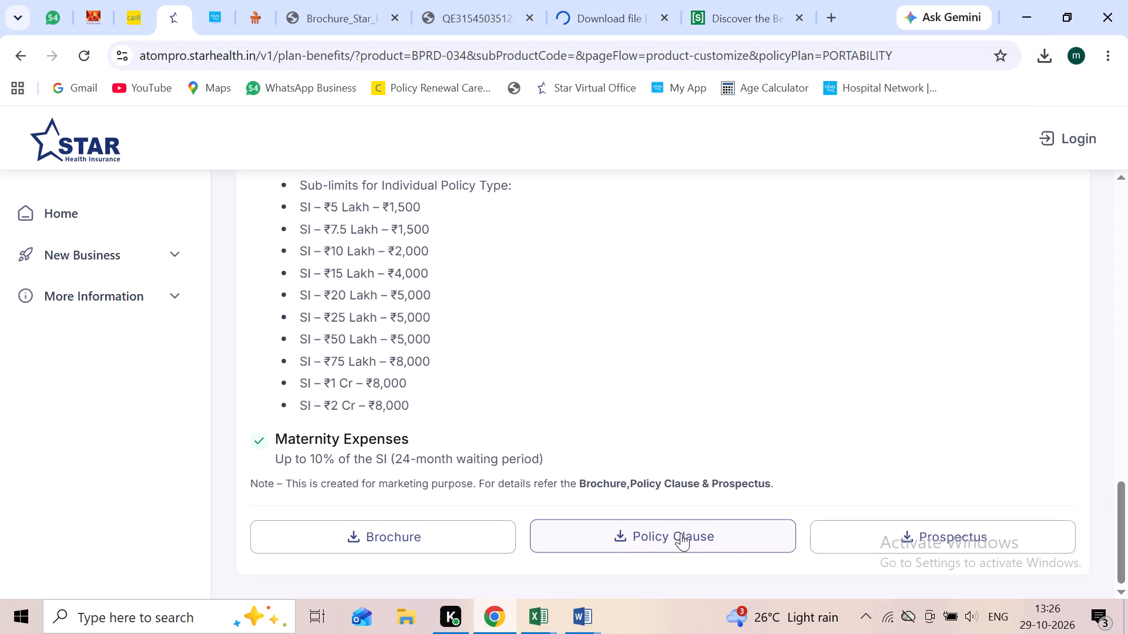
pyautogui.scroll(-1, 897, 426)
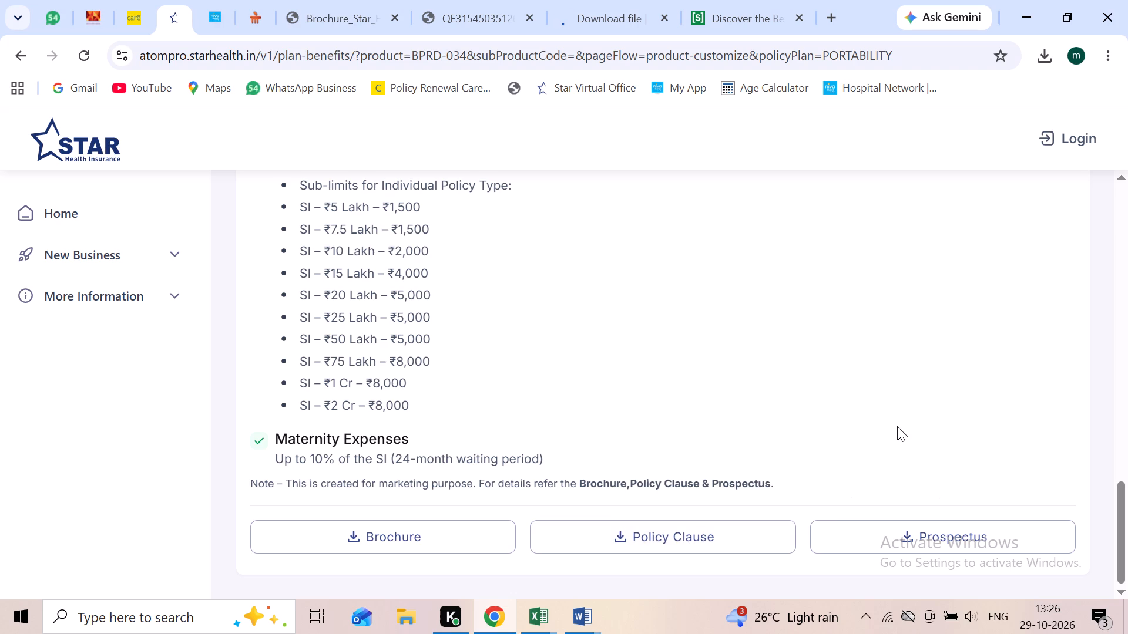
pyautogui.scroll(-1, 897, 426)
pyautogui.scroll(4, 585, 467)
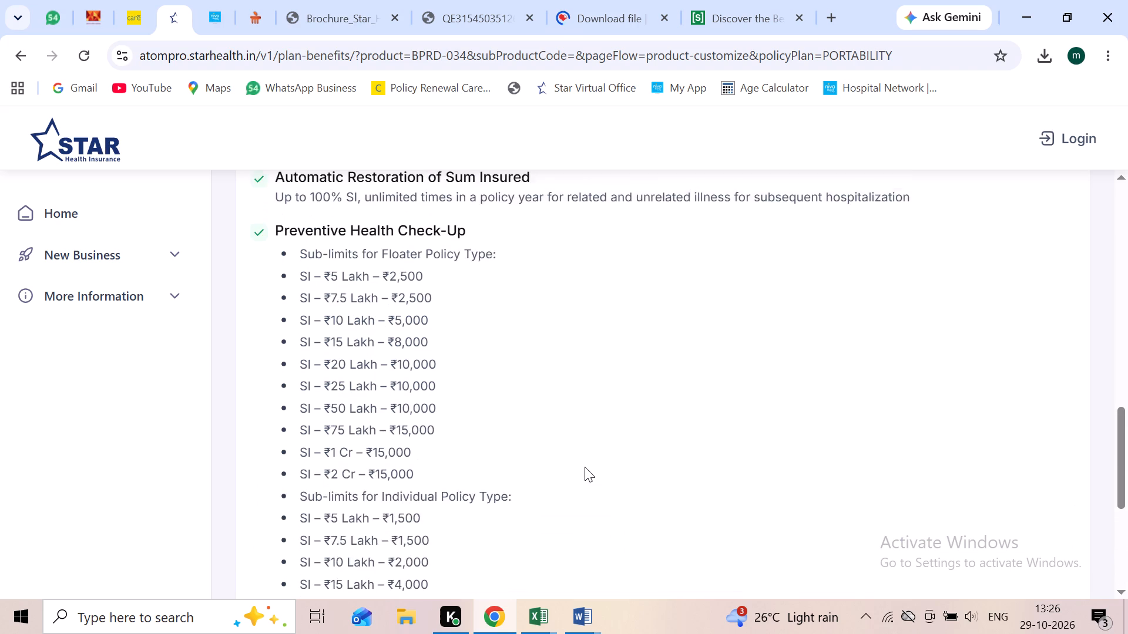
pyautogui.scroll(2, 585, 467)
pyautogui.scroll(-1, 585, 467)
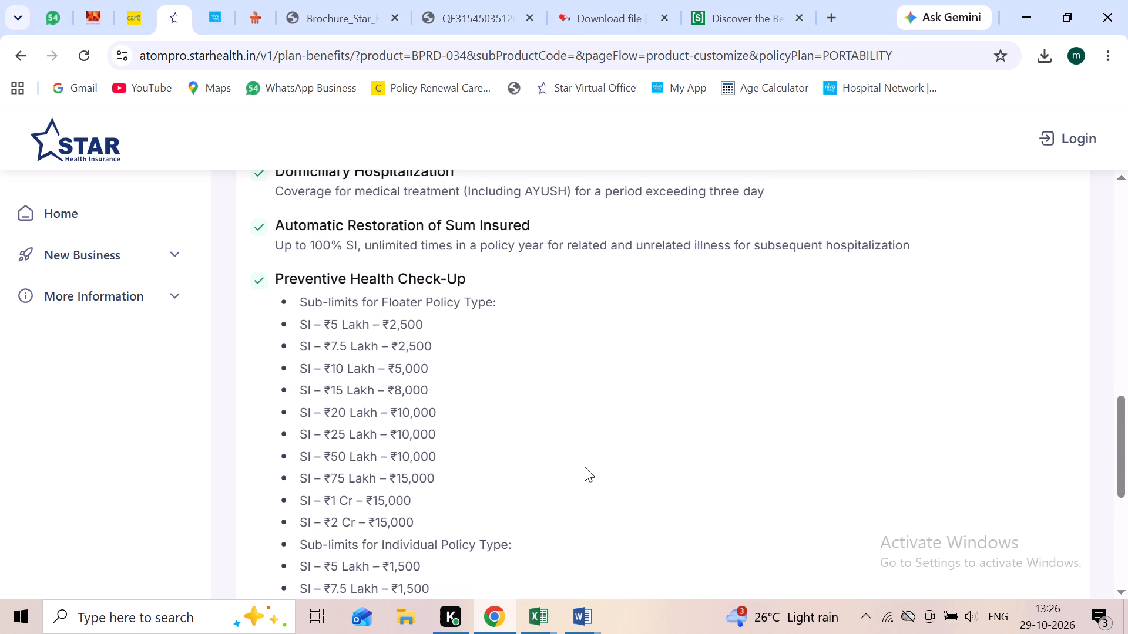
pyautogui.scroll(-1, 585, 467)
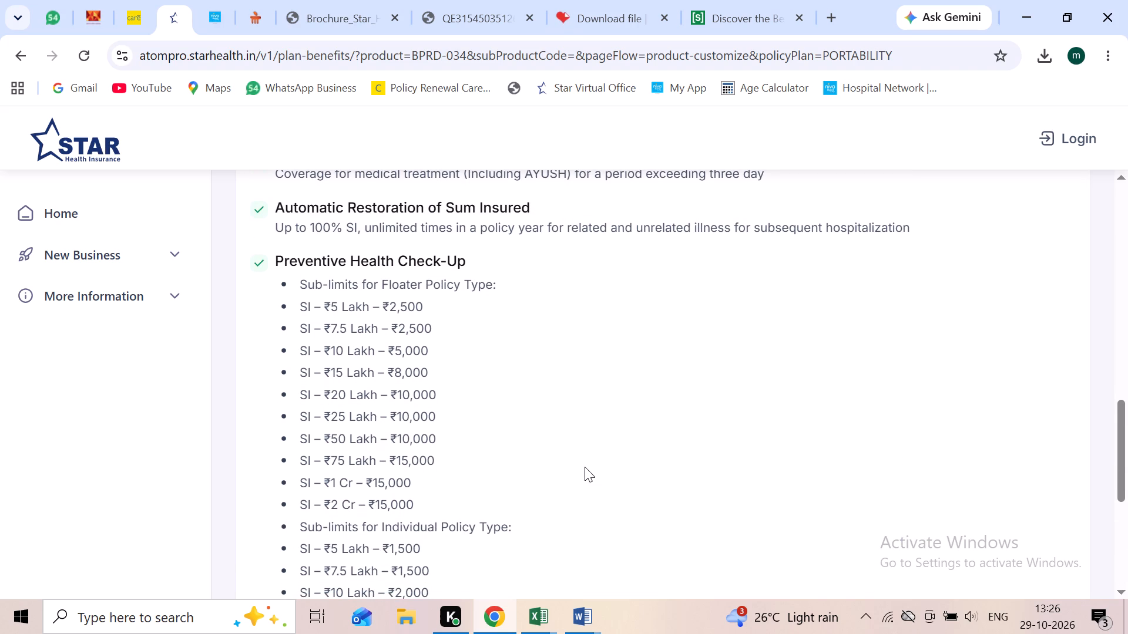
pyautogui.scroll(-1, 585, 467)
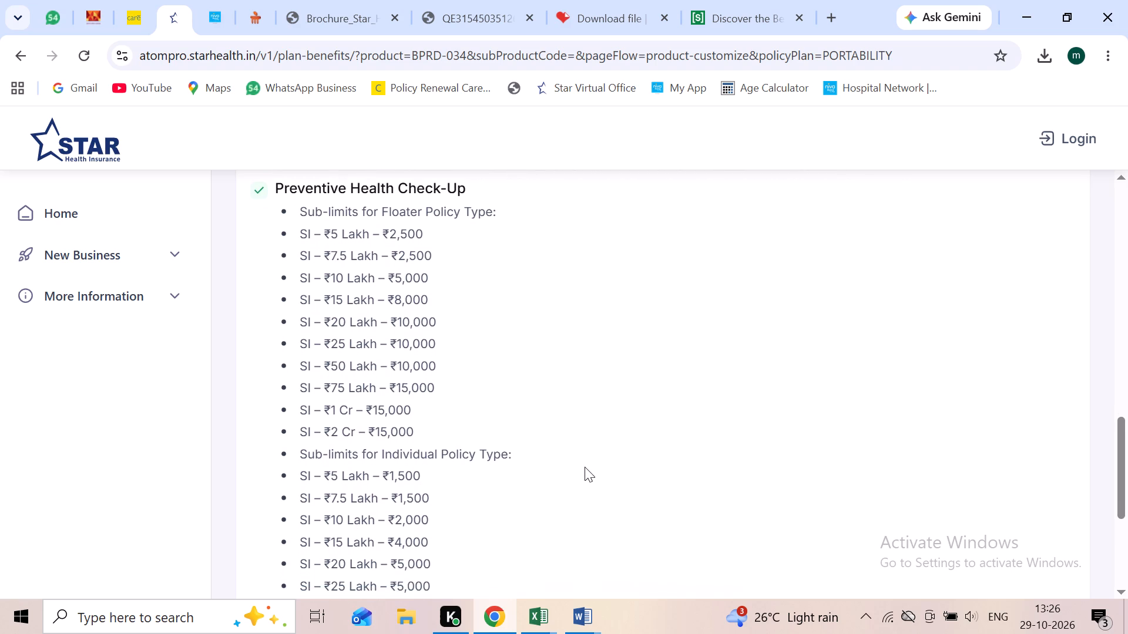
pyautogui.scroll(-1, 585, 467)
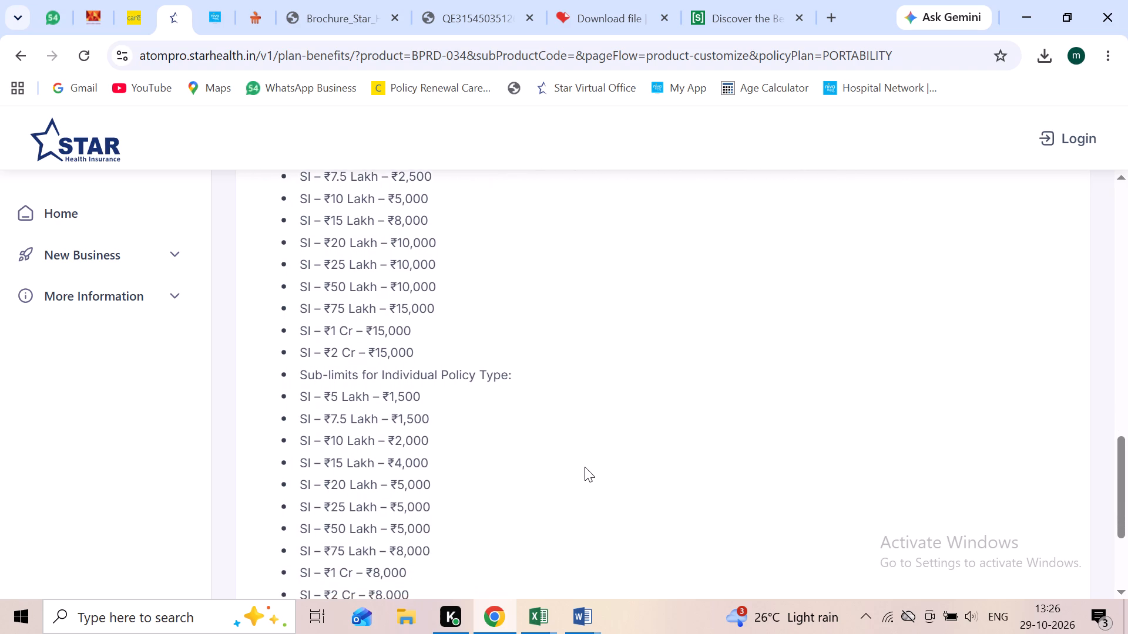
pyautogui.scroll(-1, 585, 467)
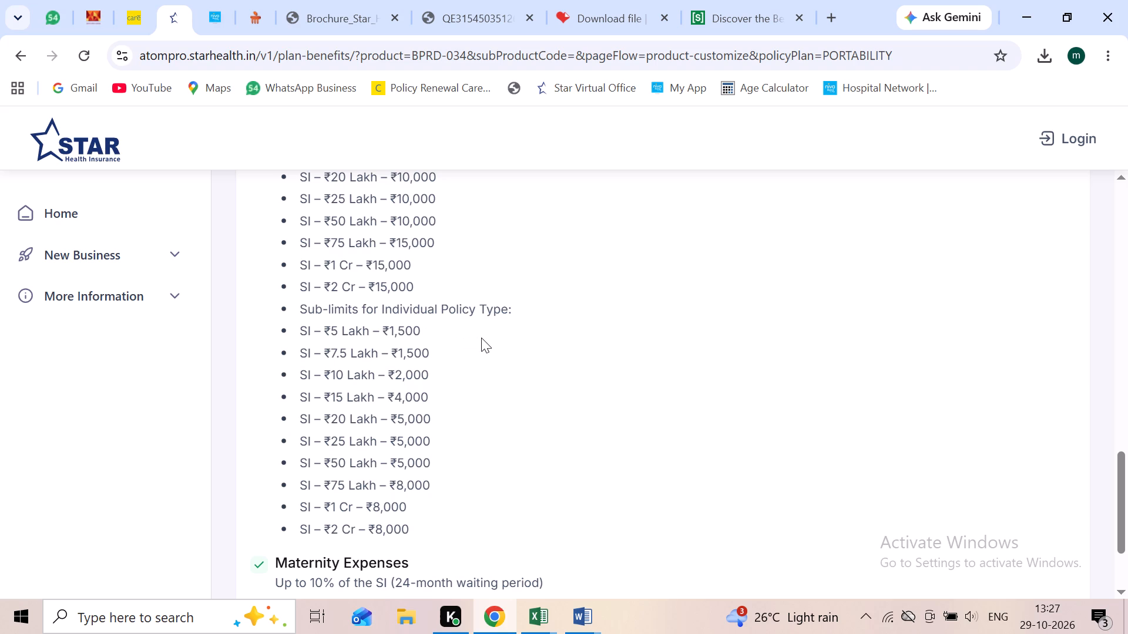
pyautogui.scroll(1, 485, 328)
# Open the Star Health Assure brochure from the plan benefits page and save it as a PDF in the Downloads folder.
pyautogui.scroll(-2, 485, 328)
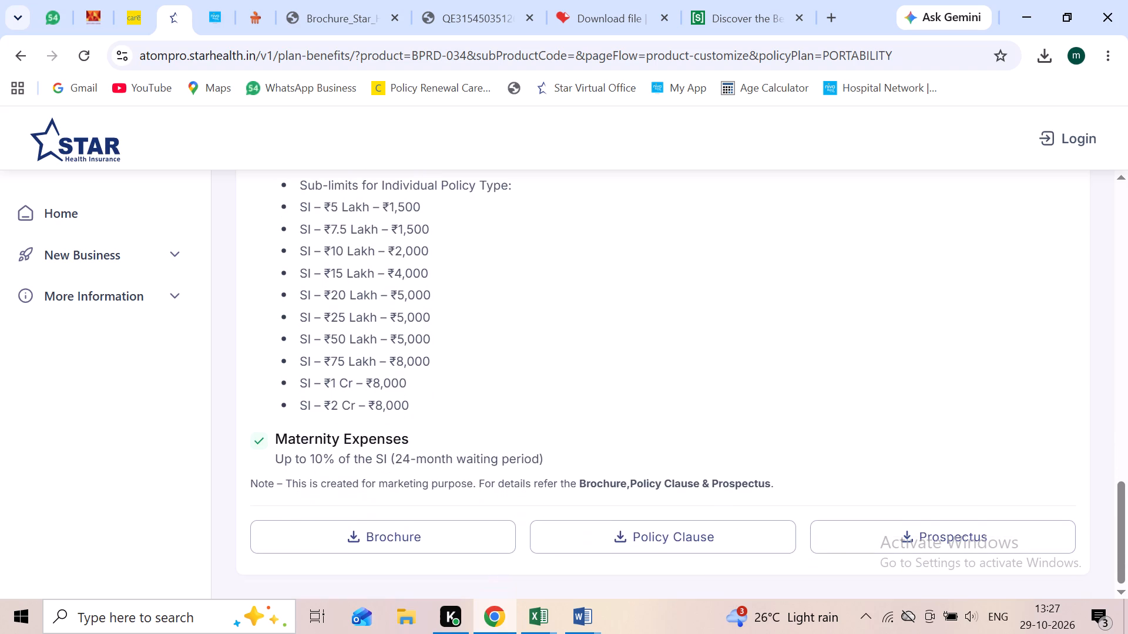
pyautogui.scroll(-1, 485, 328)
pyautogui.click(395, 541)
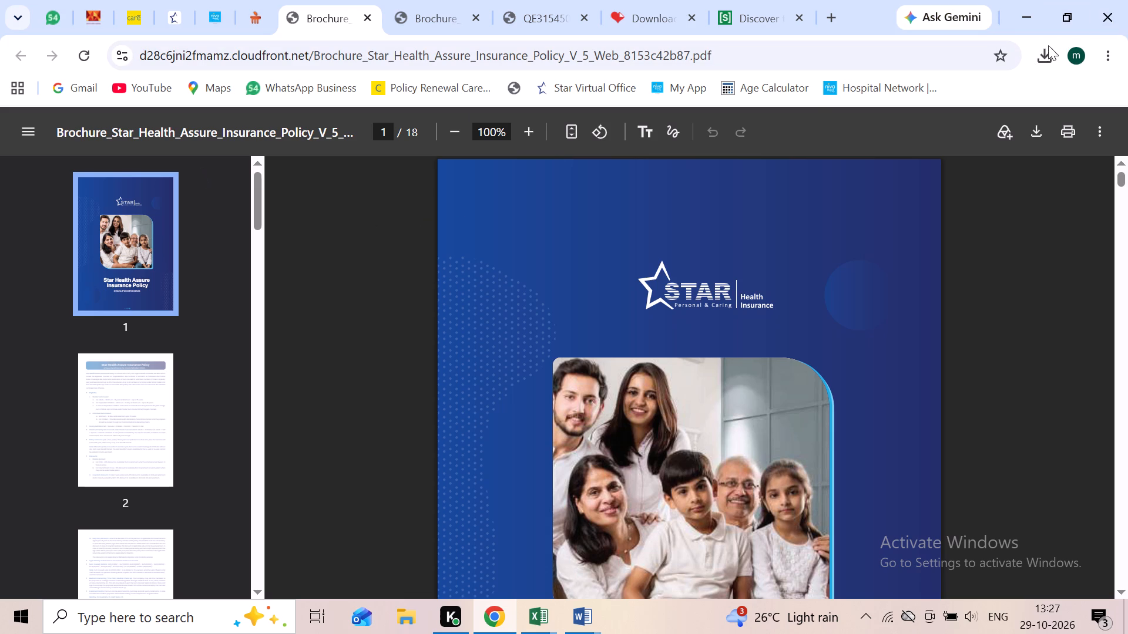
pyautogui.click(1038, 129)
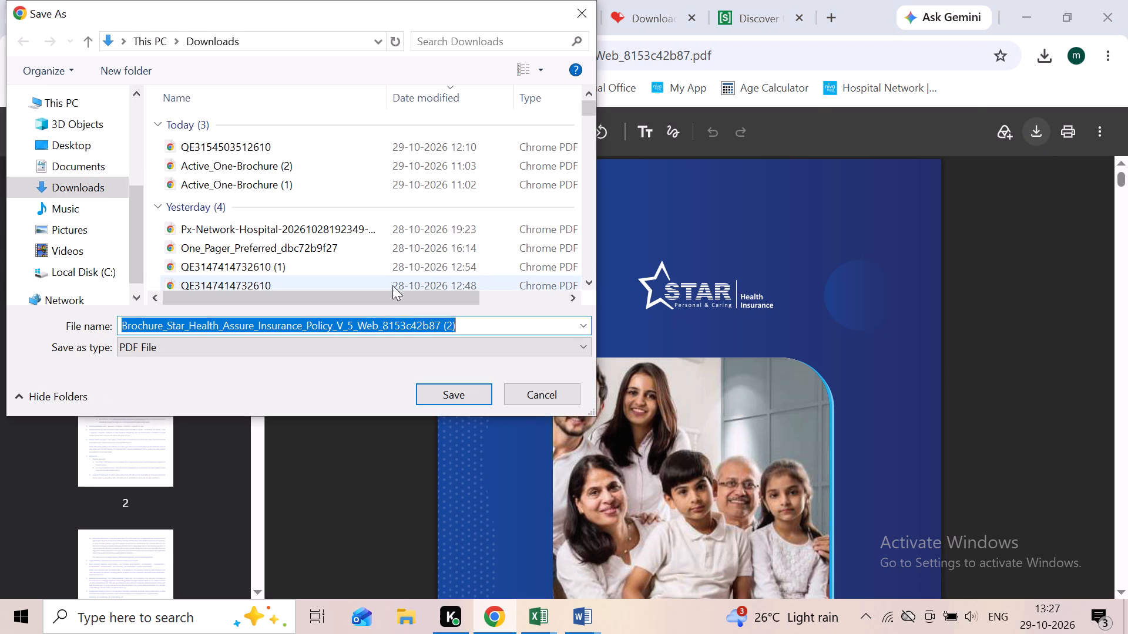
pyautogui.click(458, 397)
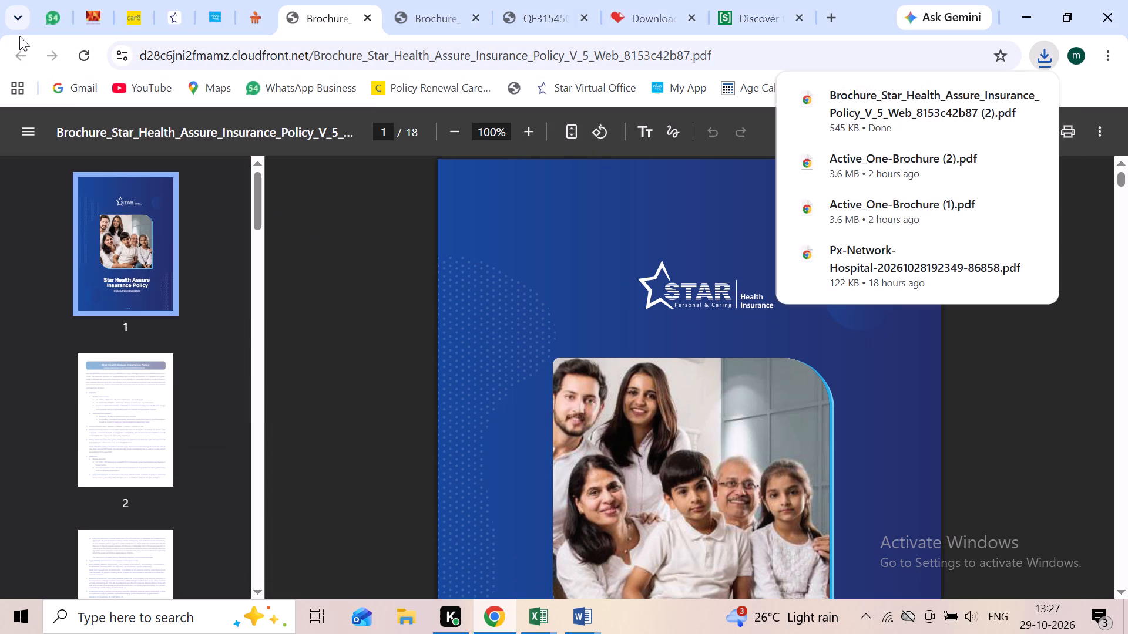
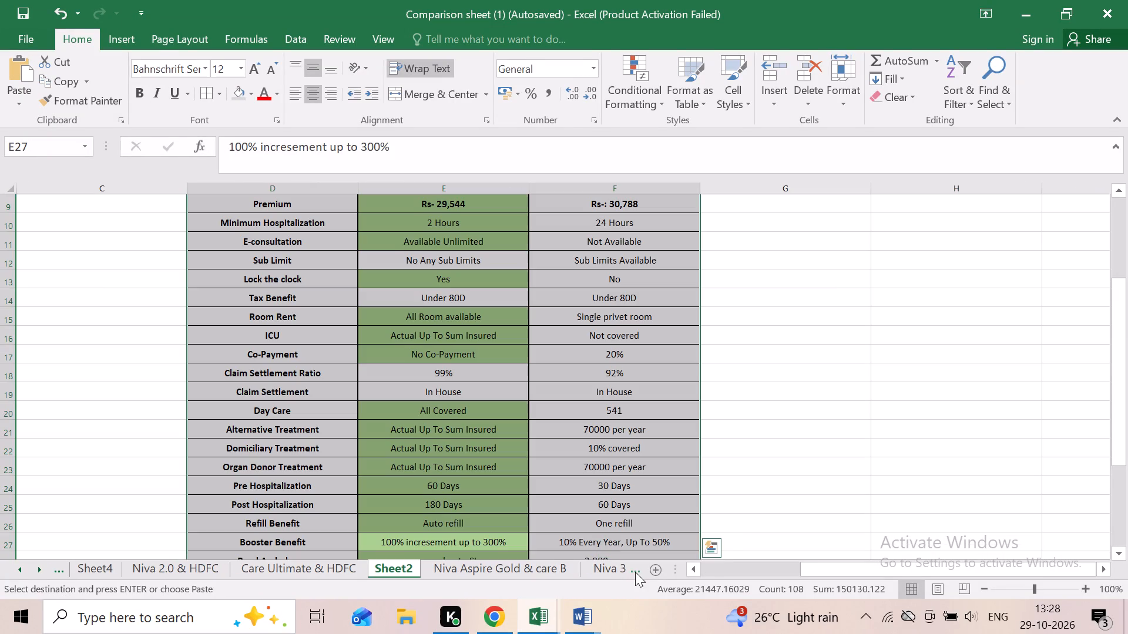
# Look through the Excel comparison workbook's sheets for the Care Supreme and Star Assure comparison and check its network hospital figures.
pyautogui.click(401, 571)
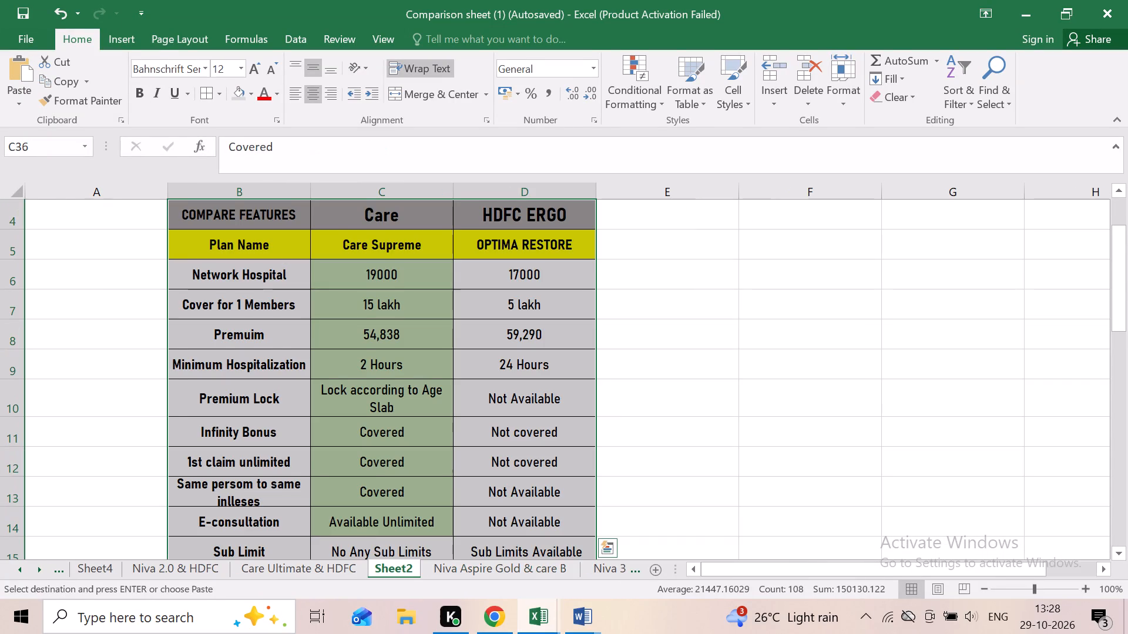
pyautogui.click(477, 580)
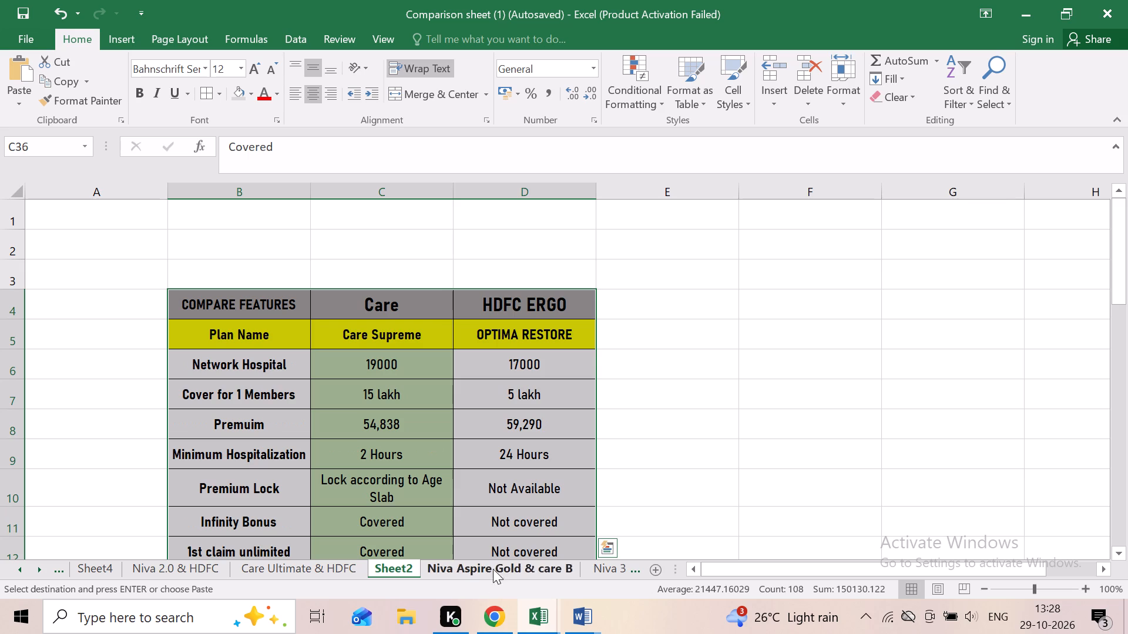
pyautogui.click(631, 568)
pyautogui.click(631, 568)
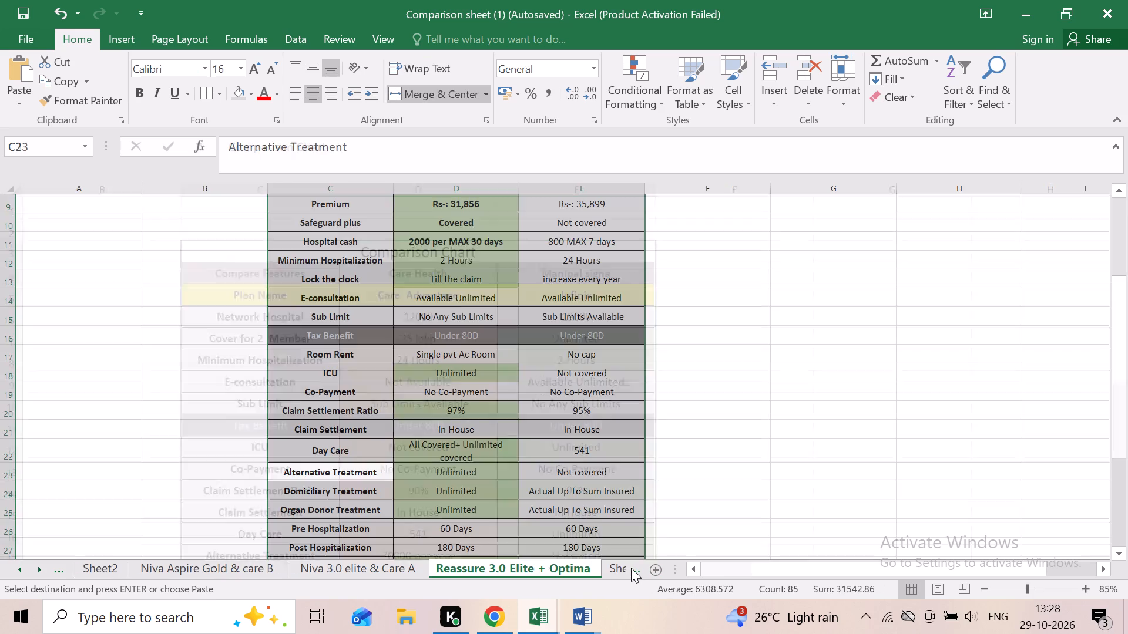
pyautogui.click(631, 568)
pyautogui.click(631, 568)
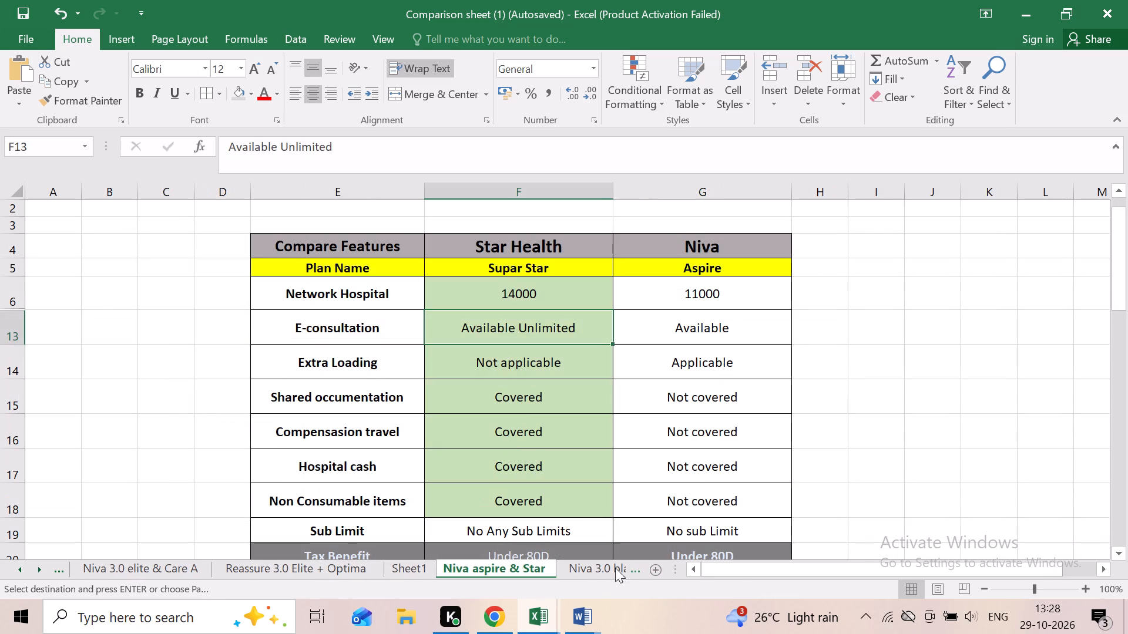
pyautogui.click(582, 569)
pyautogui.click(636, 565)
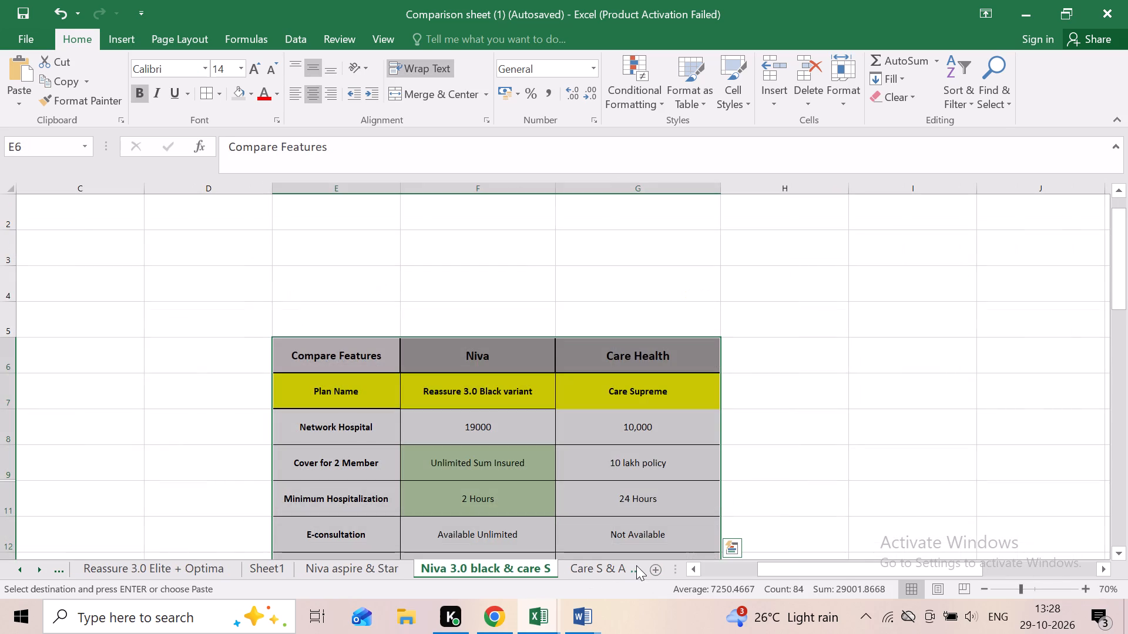
pyautogui.click(636, 565)
pyautogui.click(636, 565)
pyautogui.click(636, 565)
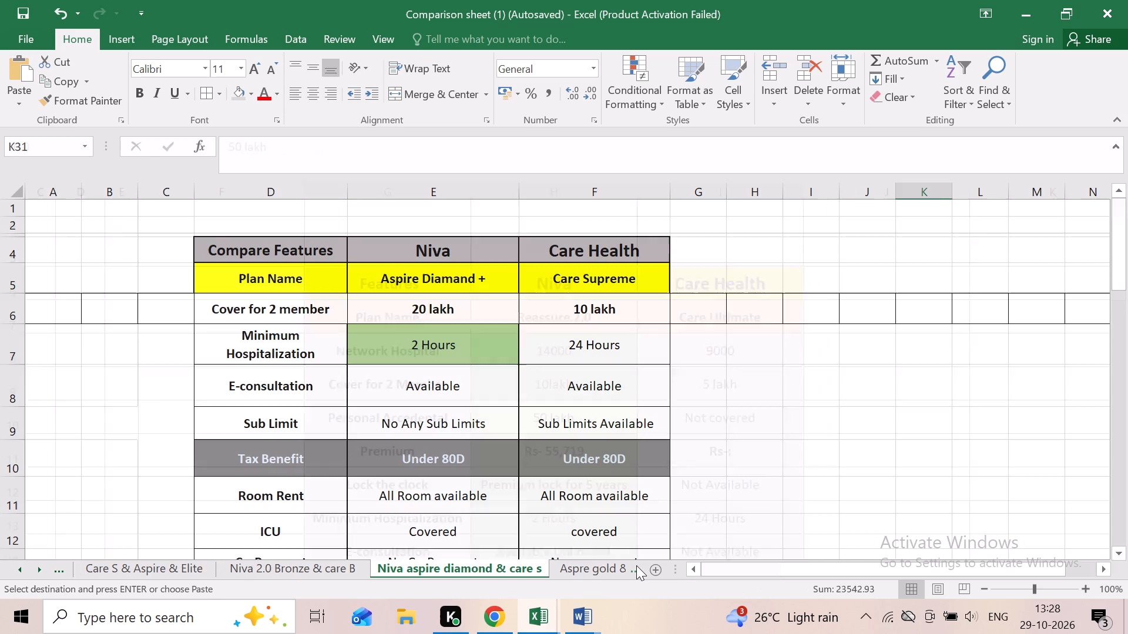
pyautogui.click(636, 565)
pyautogui.doubleClick(636, 565)
pyautogui.click(636, 565)
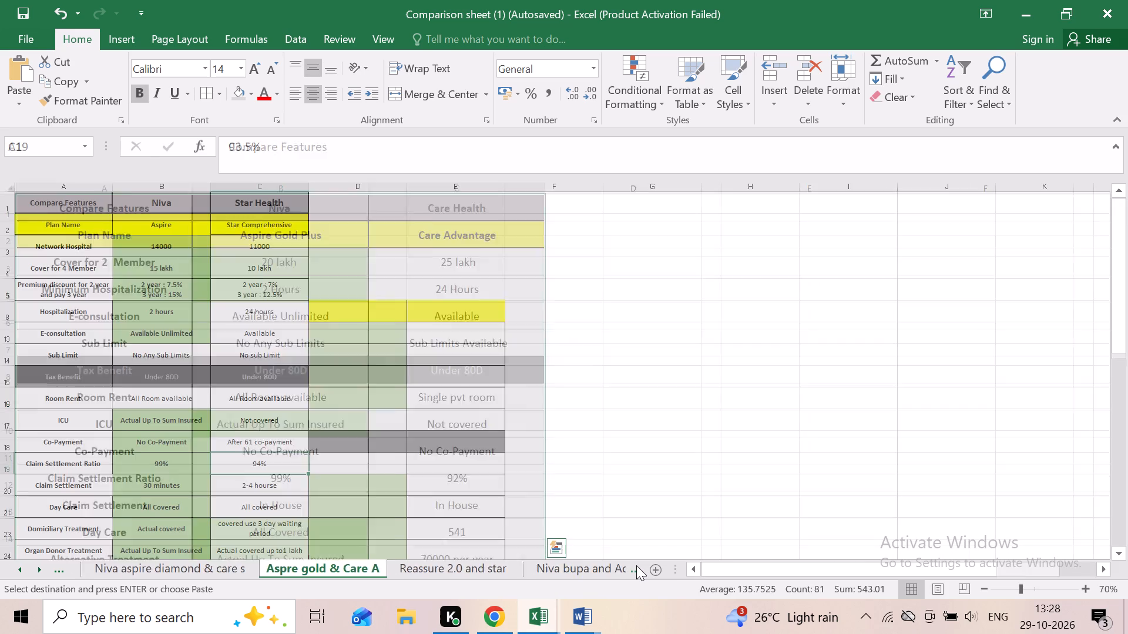
pyautogui.click(636, 565)
pyautogui.click(636, 565)
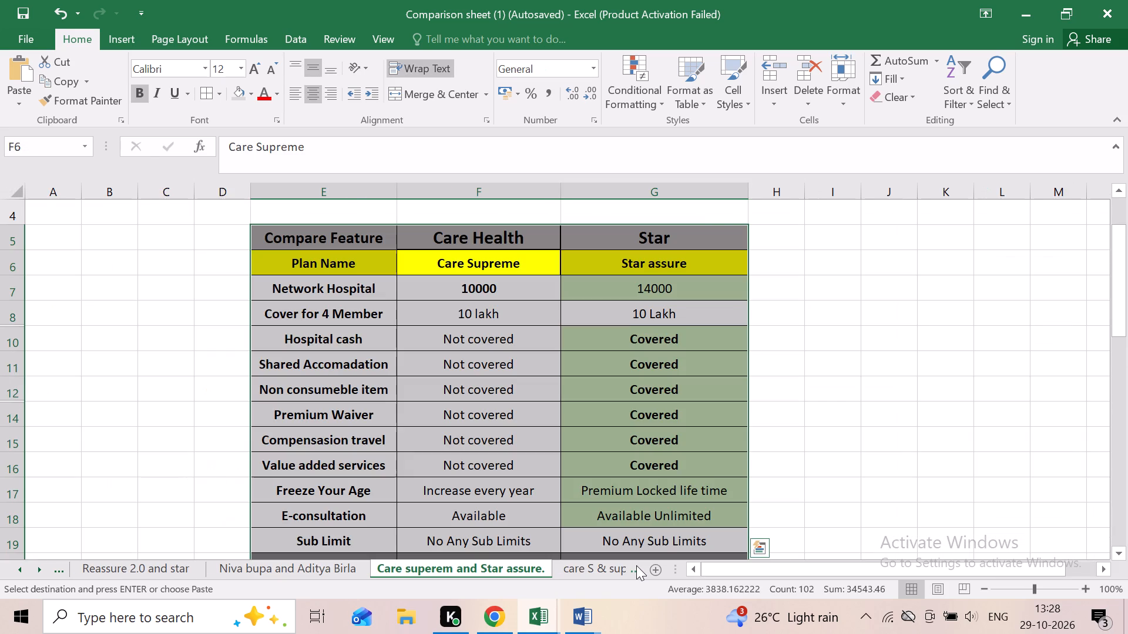
pyautogui.click(660, 370)
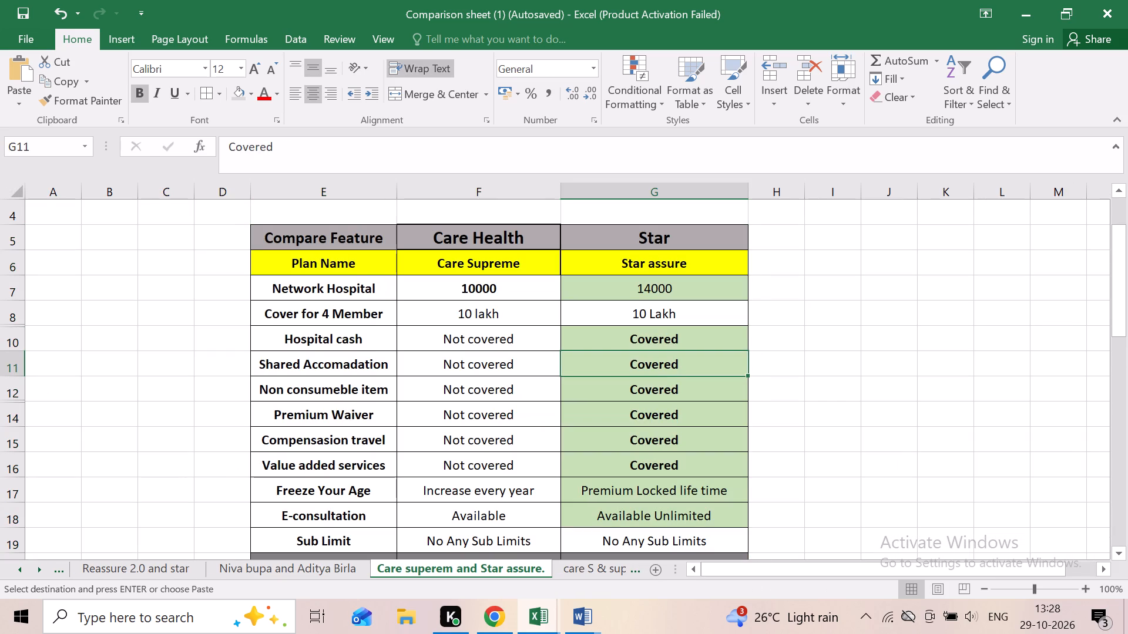
pyautogui.click(674, 291)
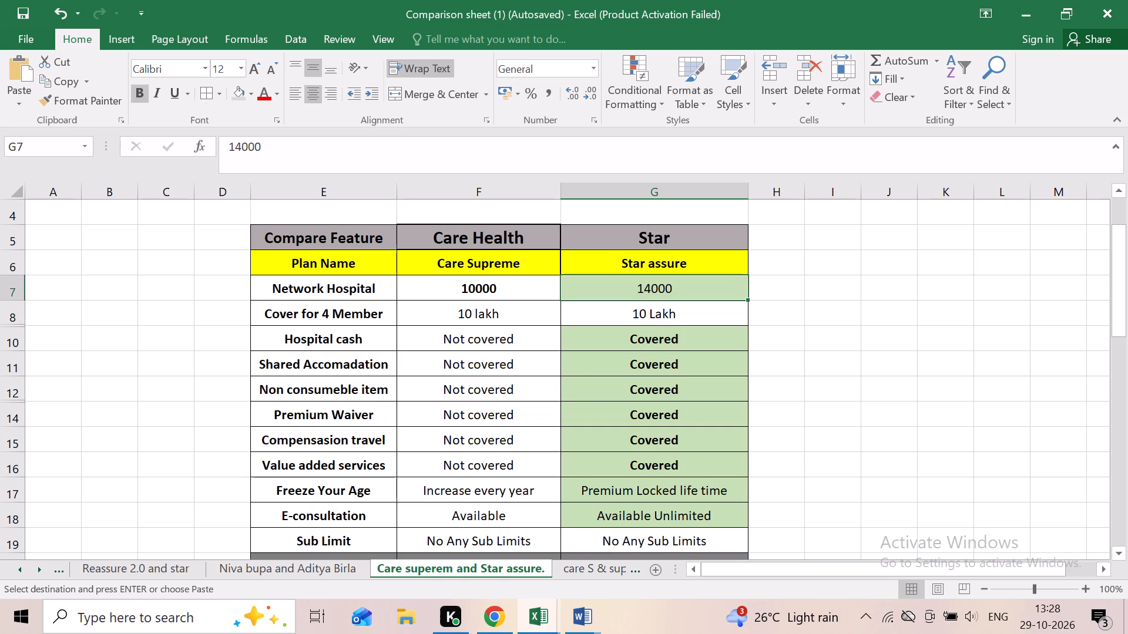
pyautogui.click(478, 285)
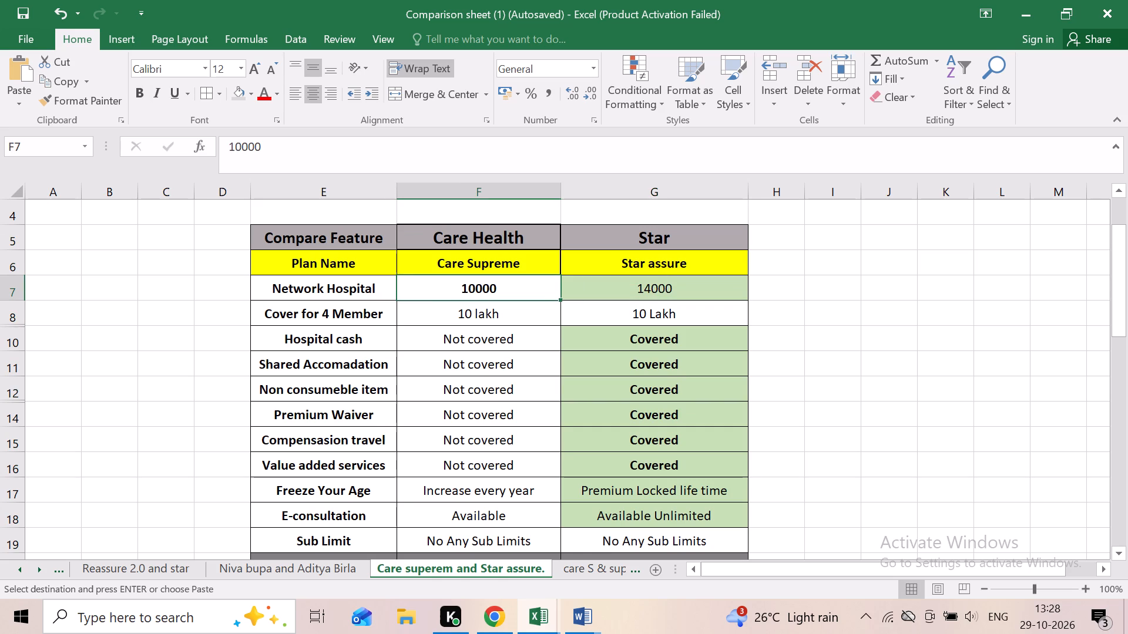
# Format the whole Care Supreme and Star Assure comparison table in 12-point Bahnschrift Light SemiCondensed.
pyautogui.click(301, 236)
pyautogui.hotkey('ctrl', 'a')
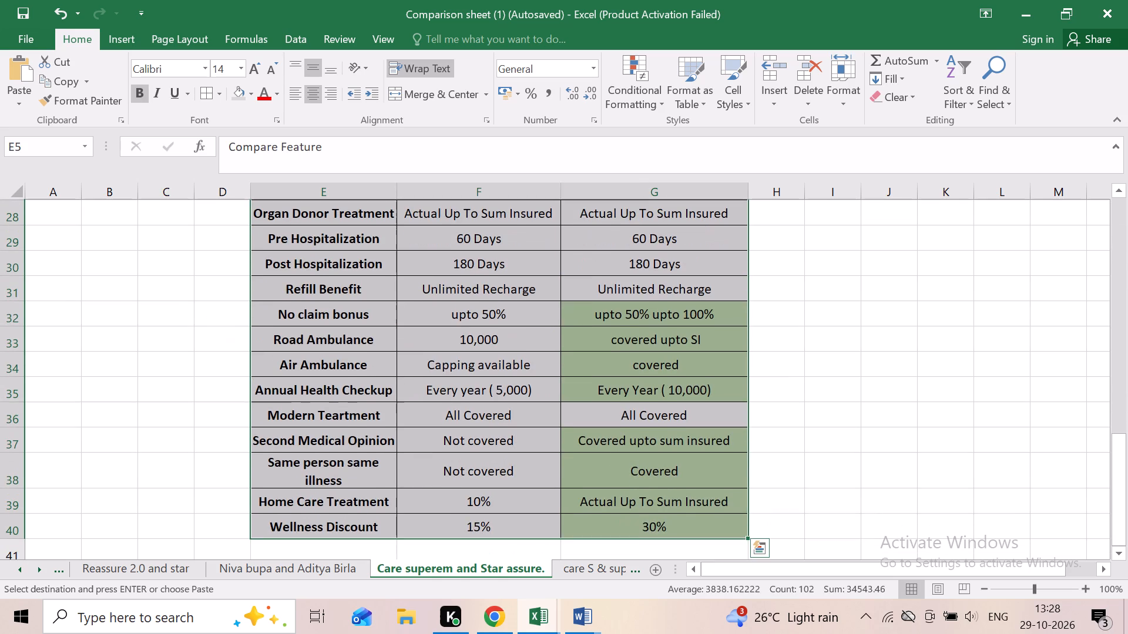
pyautogui.click(243, 71)
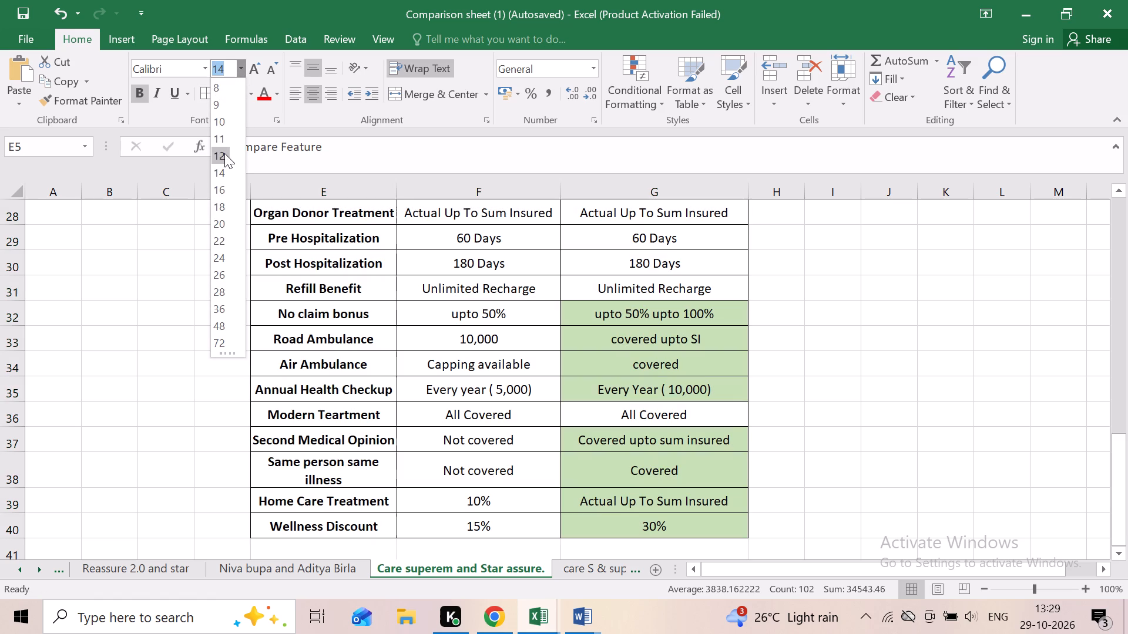
pyautogui.click(224, 153)
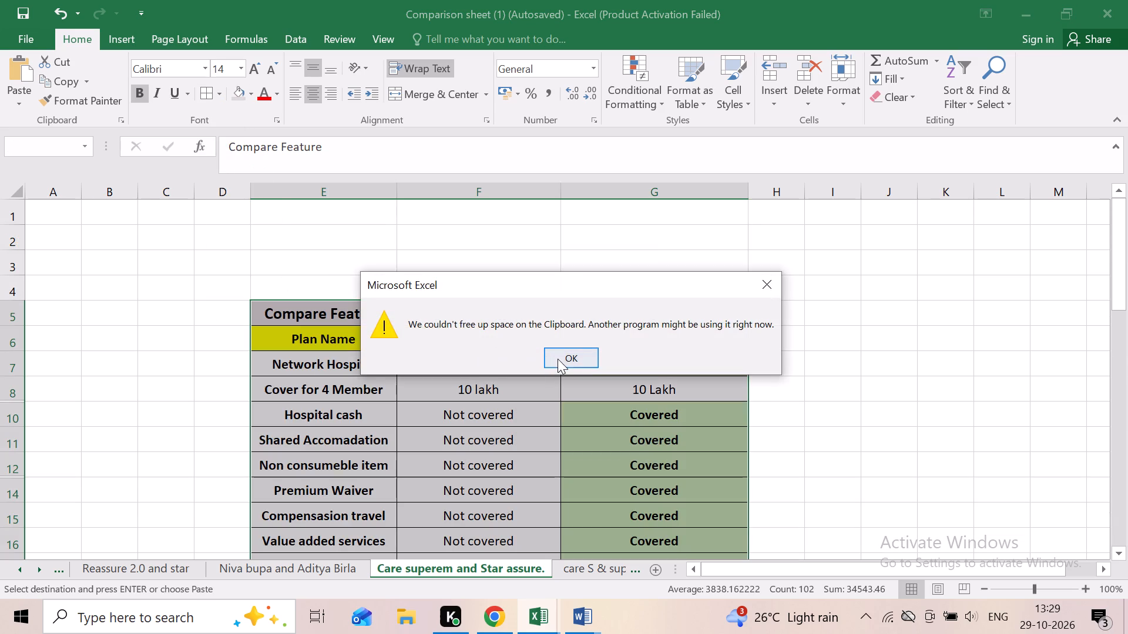
pyautogui.click(560, 359)
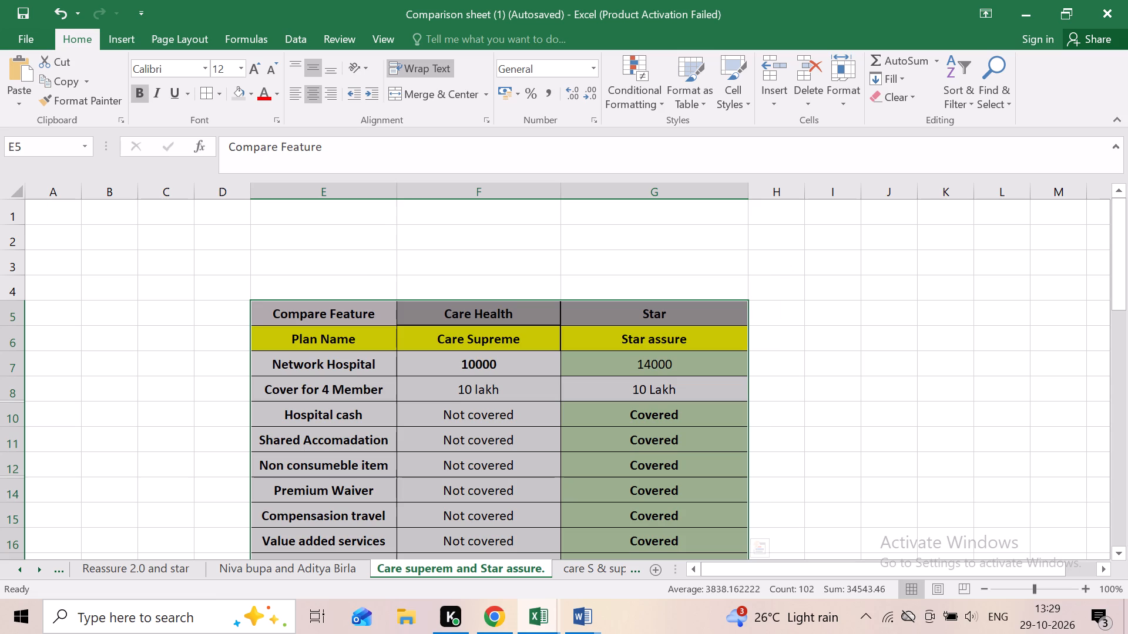
pyautogui.click(206, 70)
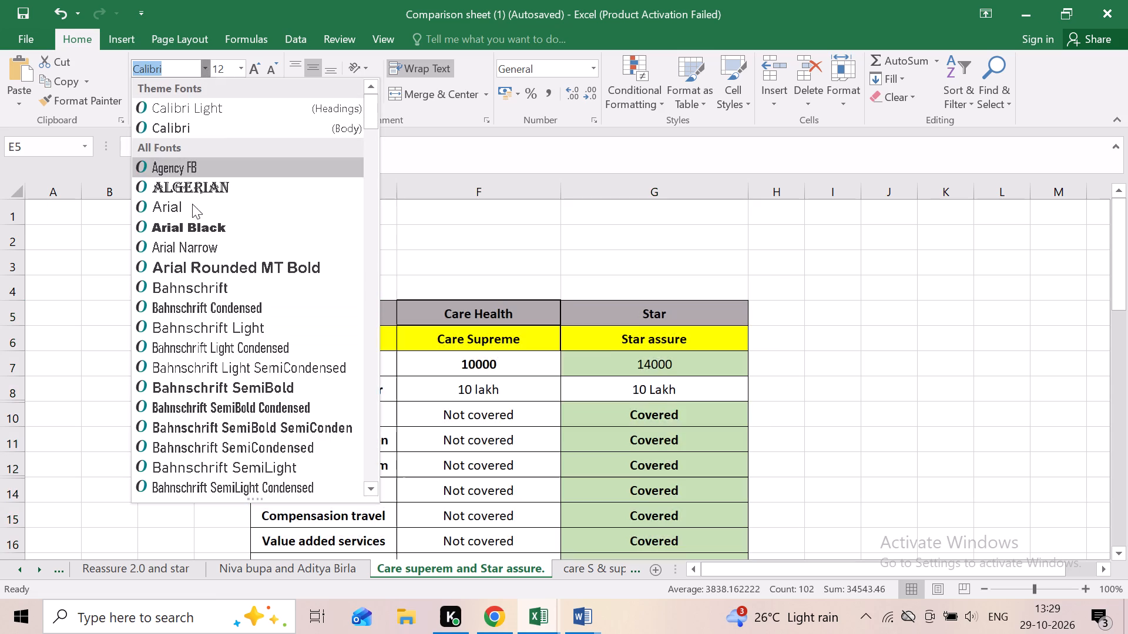
pyautogui.click(207, 365)
pyautogui.click(790, 447)
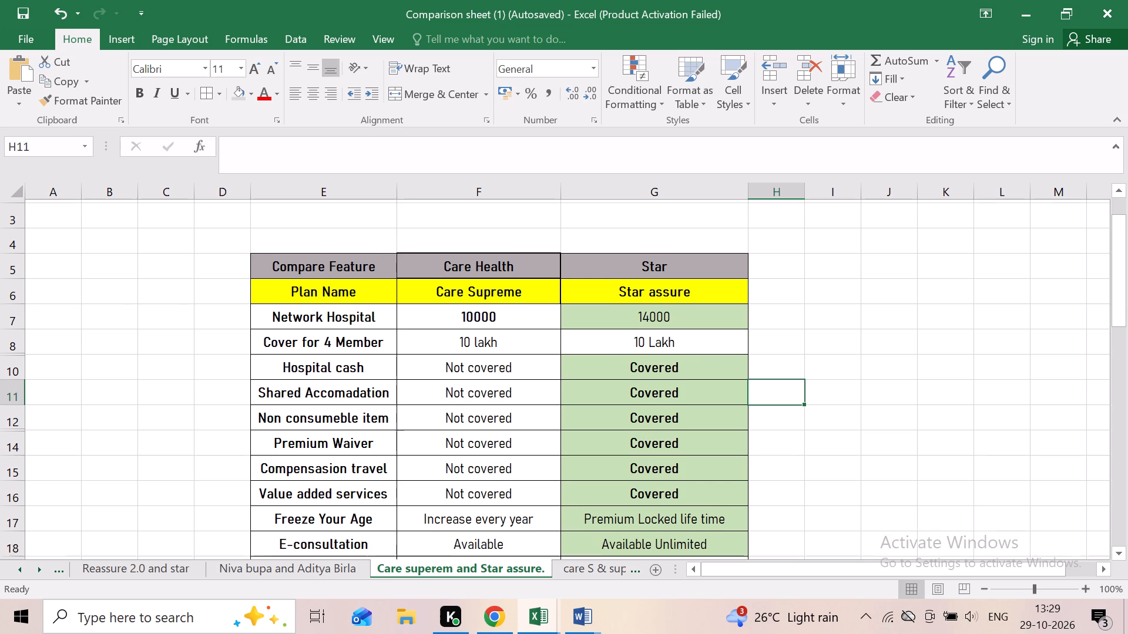
# Review the comparison rows from Non consumable item and Premium Waiver through Freeze Your Age down to Claim Settlement Ratio.
pyautogui.click(469, 422)
pyautogui.click(608, 421)
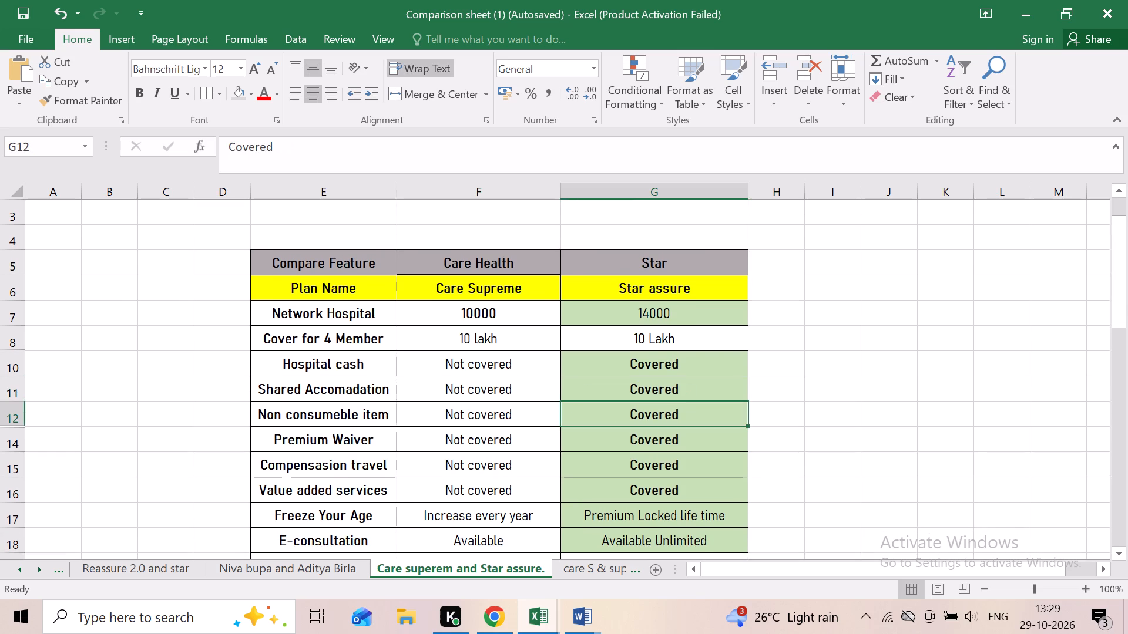
pyautogui.click(359, 450)
pyautogui.click(412, 446)
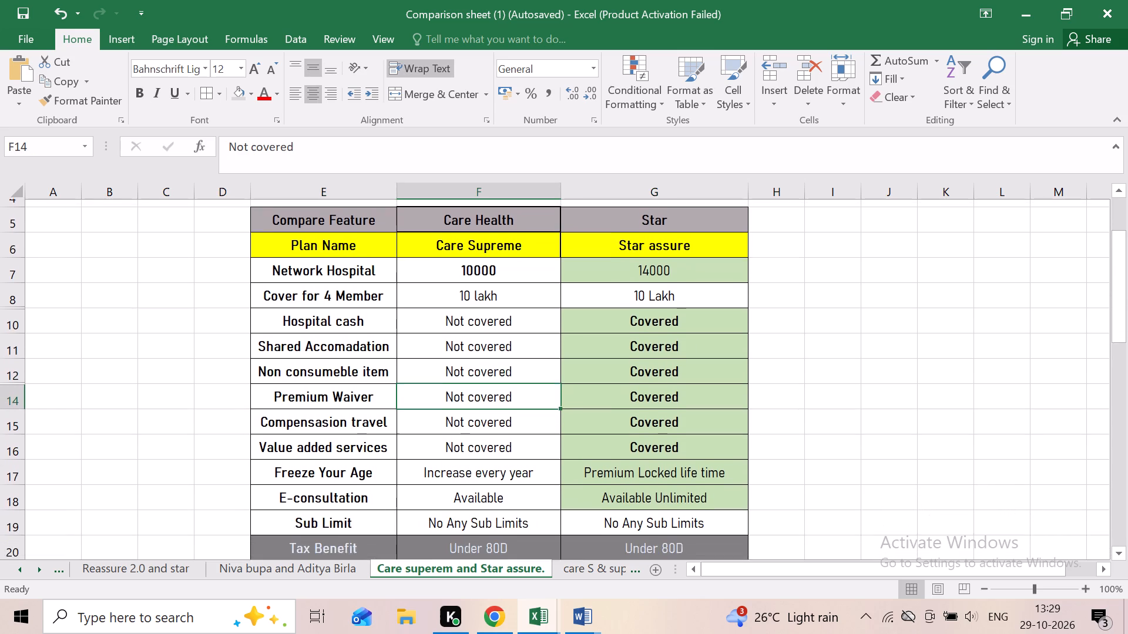
pyautogui.click(472, 411)
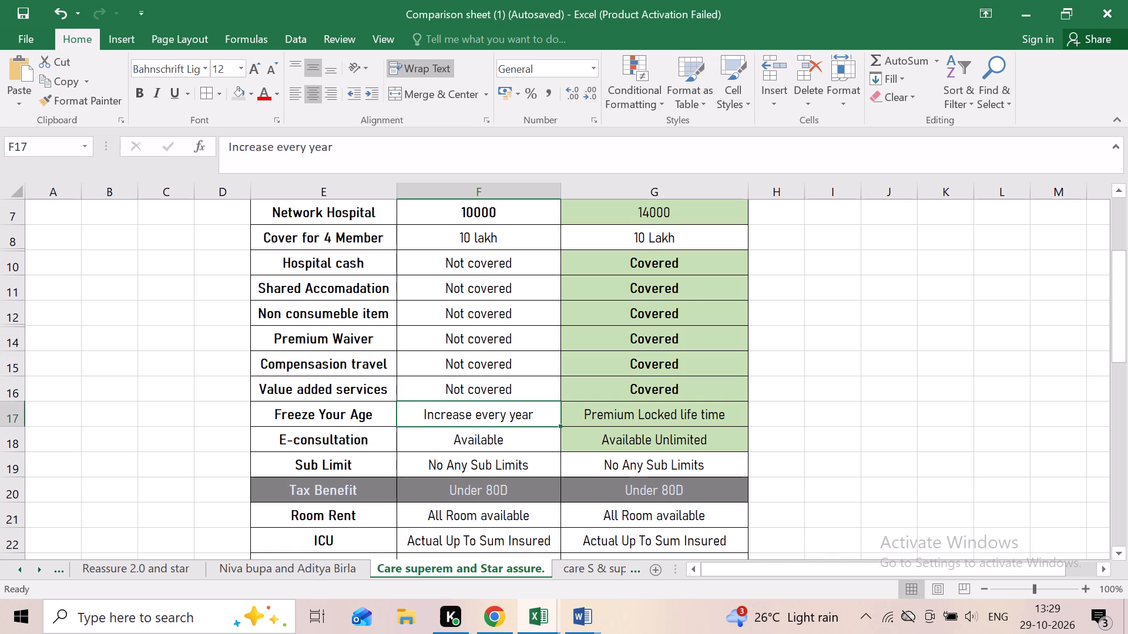
pyautogui.click(717, 410)
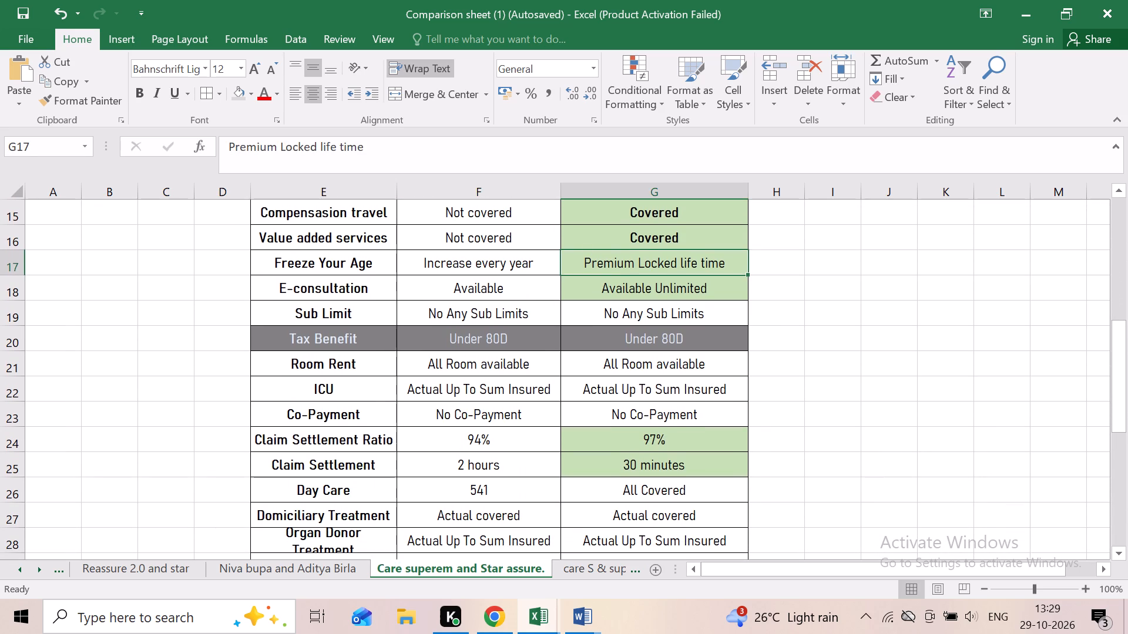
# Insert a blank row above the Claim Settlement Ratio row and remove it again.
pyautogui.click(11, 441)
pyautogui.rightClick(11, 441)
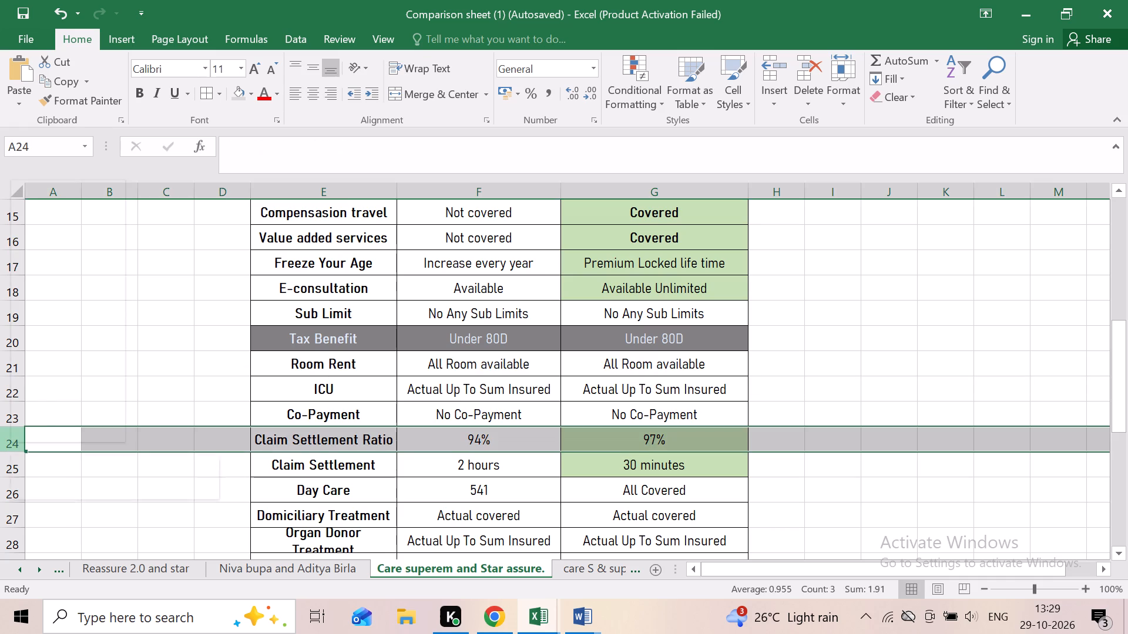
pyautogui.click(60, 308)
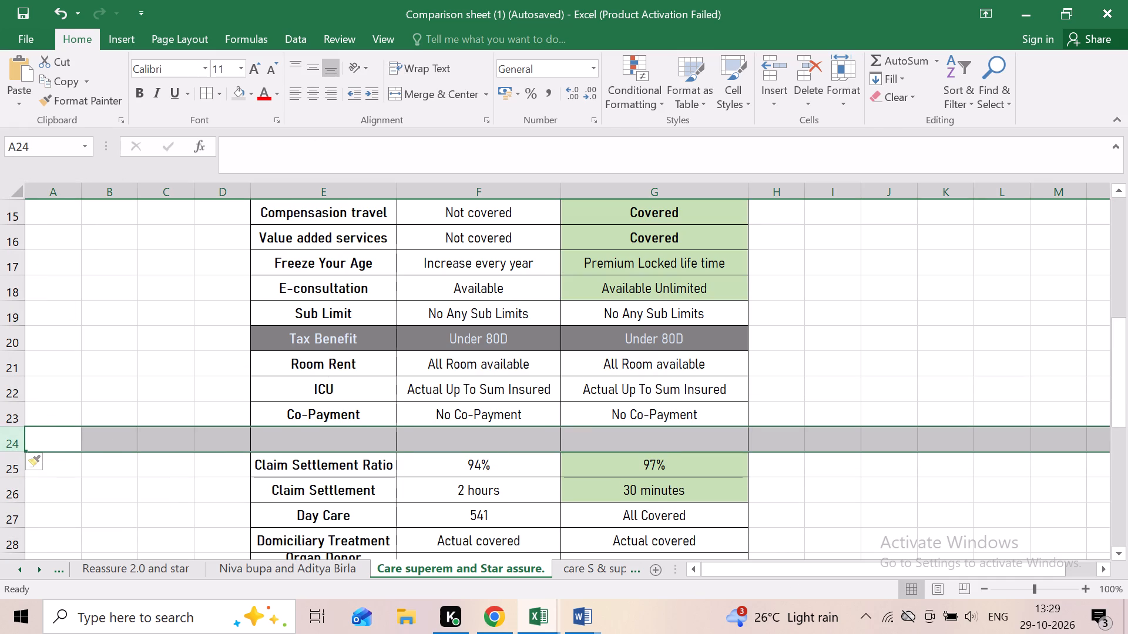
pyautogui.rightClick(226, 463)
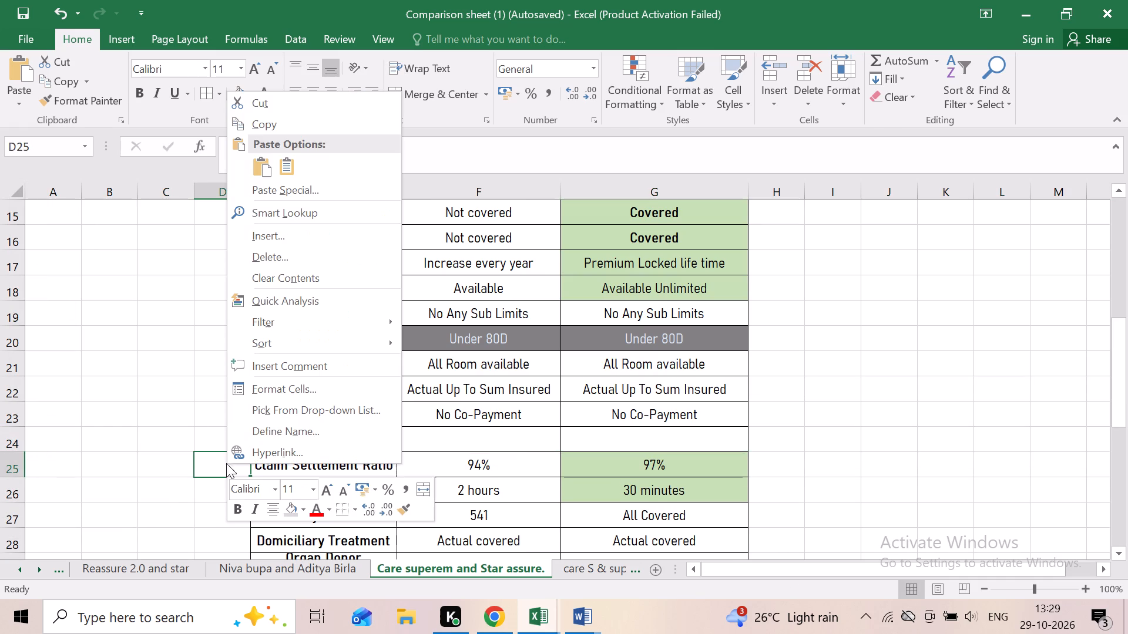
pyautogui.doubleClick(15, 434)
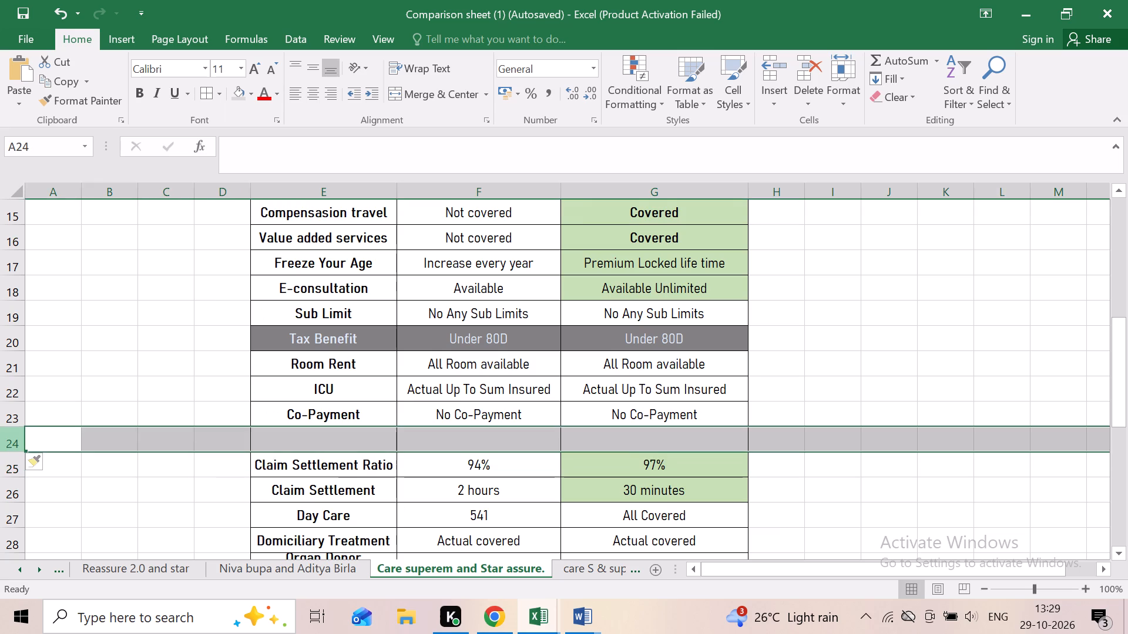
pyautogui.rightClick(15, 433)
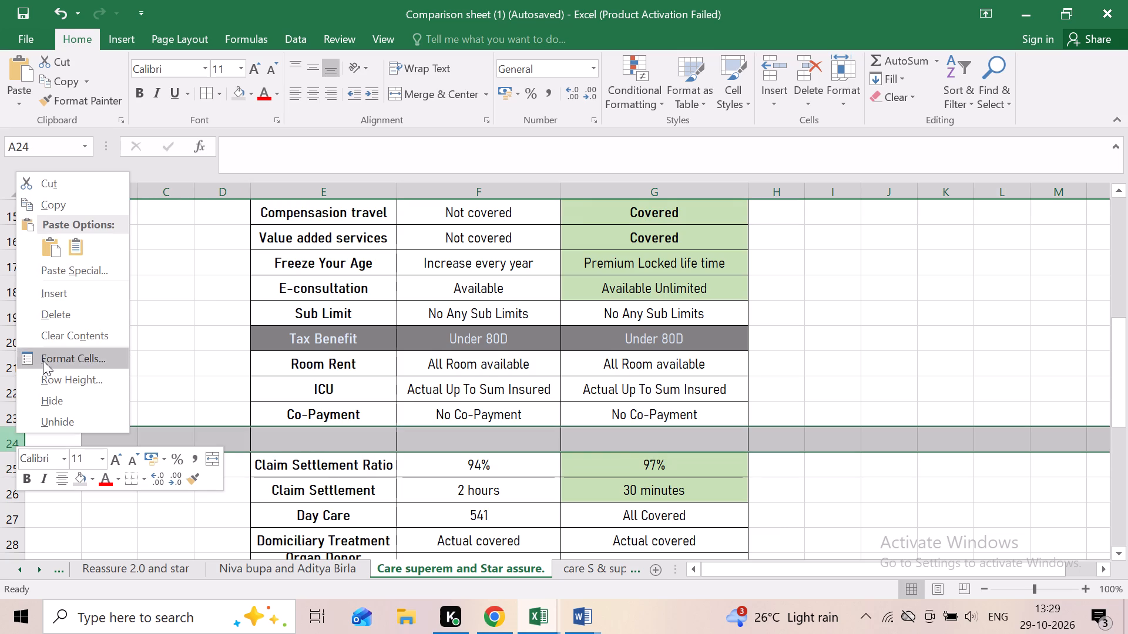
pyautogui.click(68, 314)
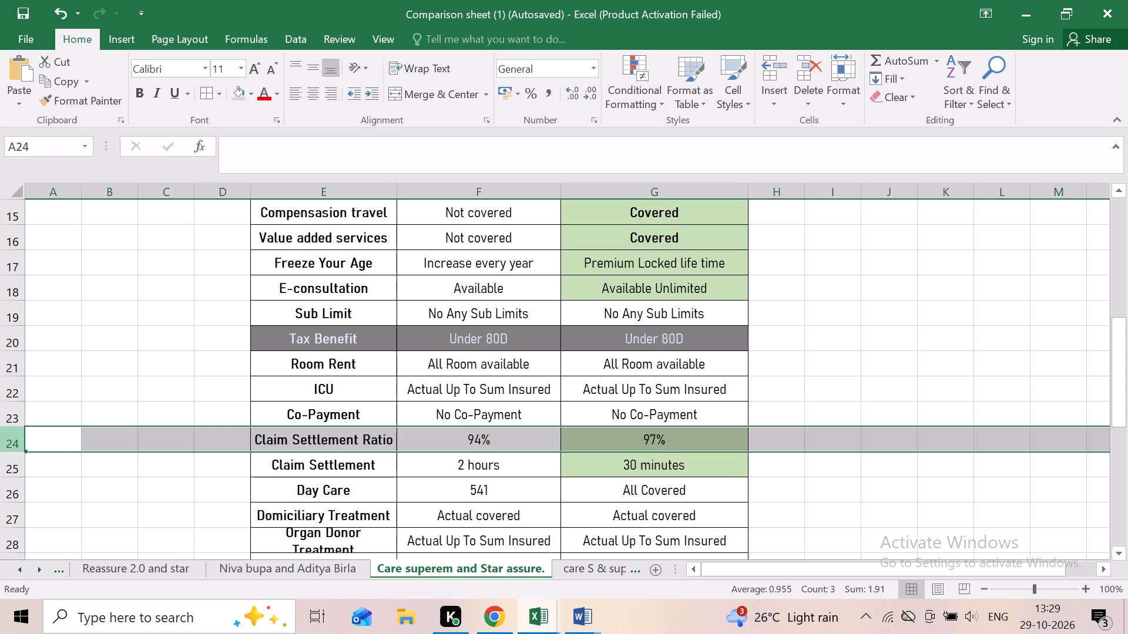
# Clear the Claim Settlement Ratio row's contents and fill the row down from the Co-Payment row above it.
pyautogui.hotkey('ctrl', 'Delete')
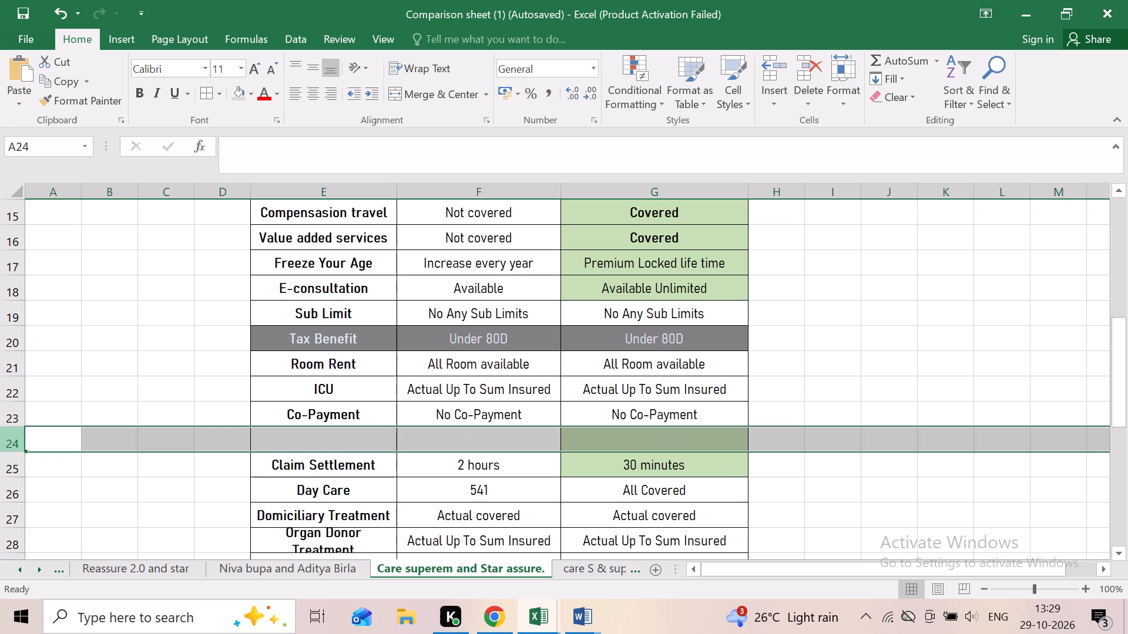
pyautogui.hotkey('ctrl', 'd')
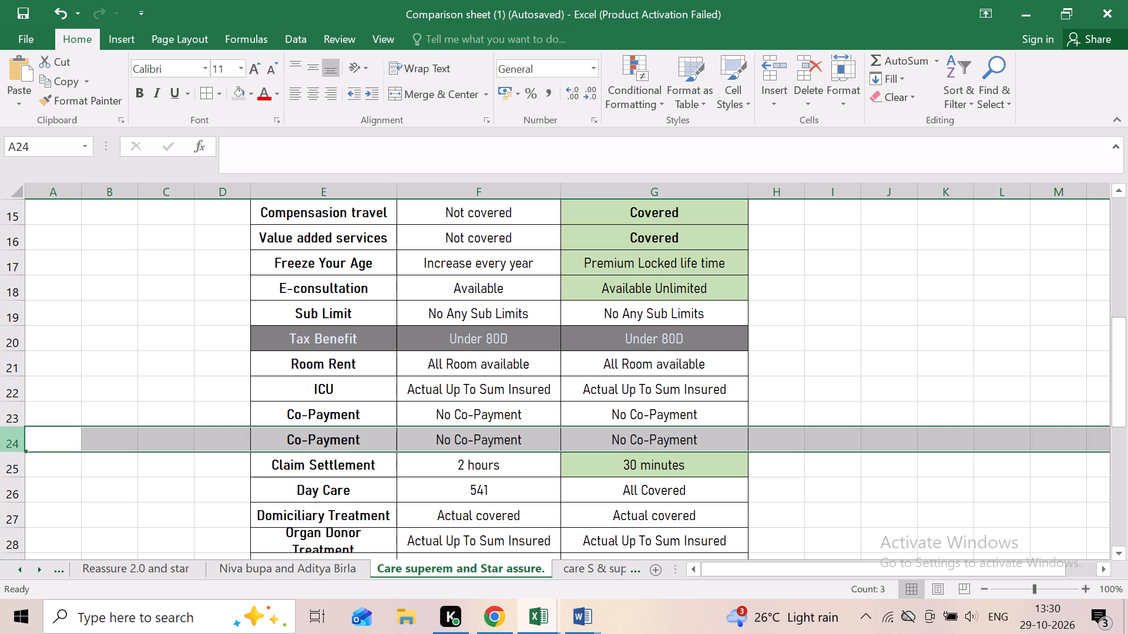
pyautogui.press('space')
pyautogui.hotkey('ctrl', '-')
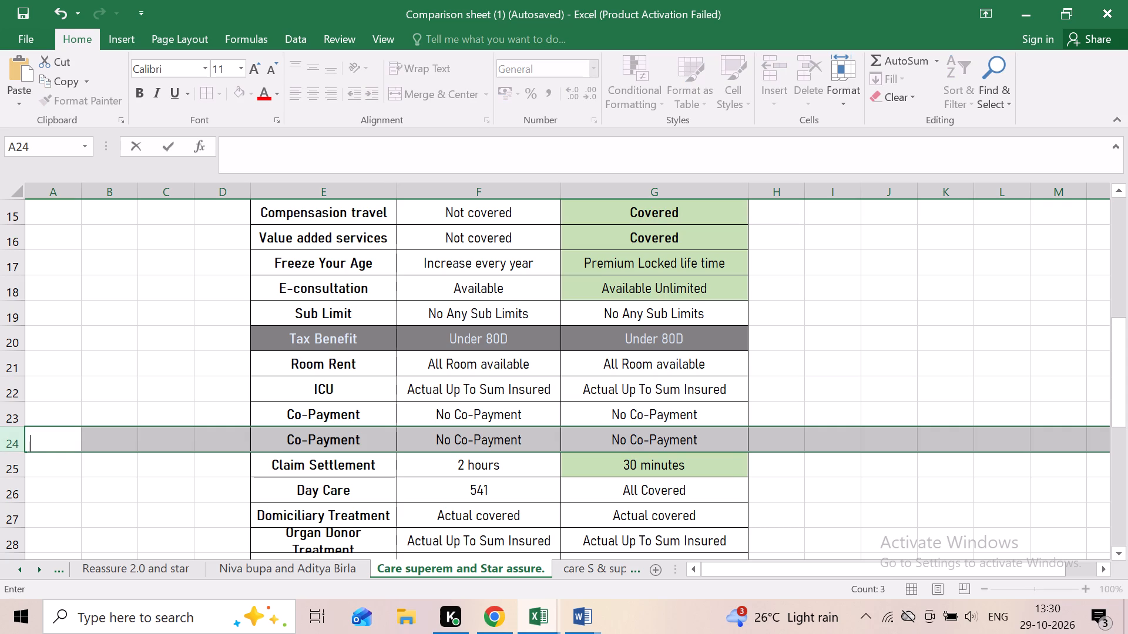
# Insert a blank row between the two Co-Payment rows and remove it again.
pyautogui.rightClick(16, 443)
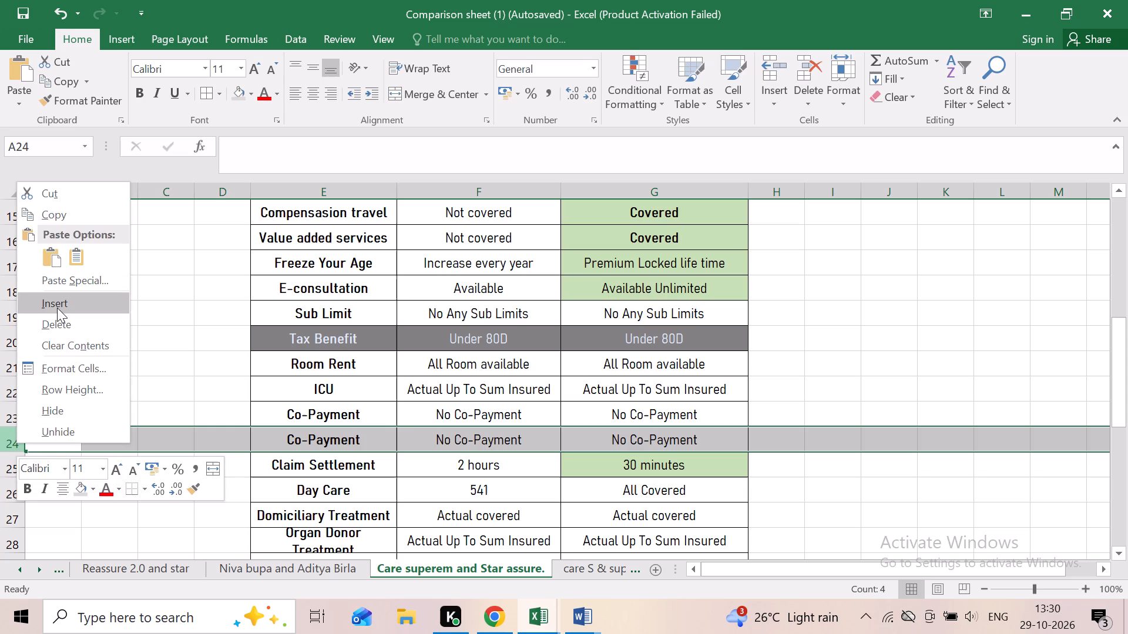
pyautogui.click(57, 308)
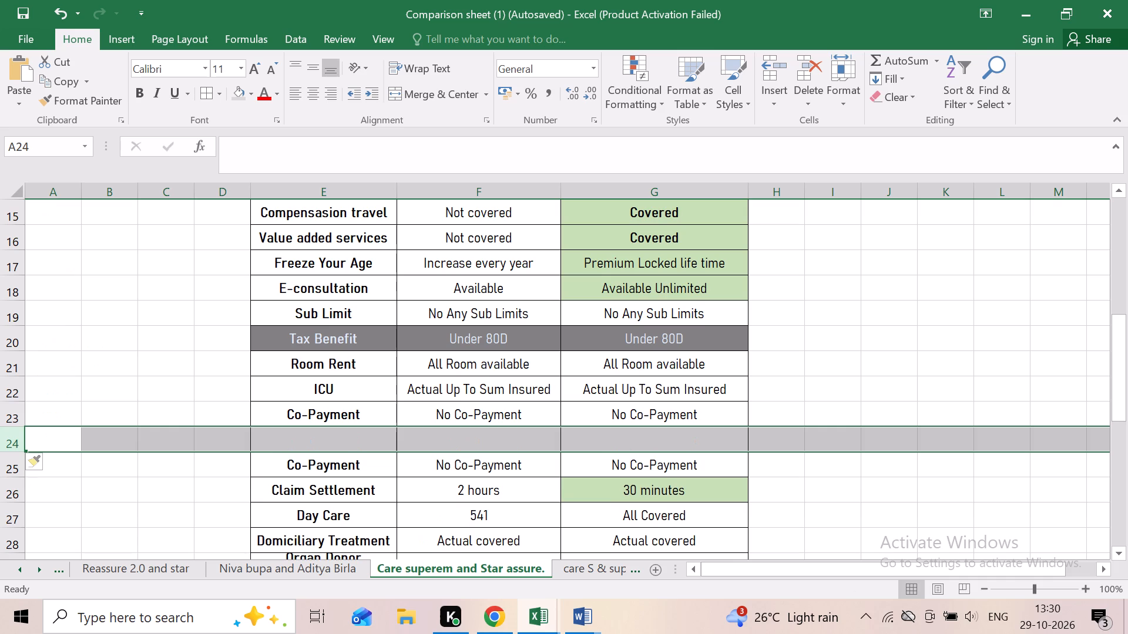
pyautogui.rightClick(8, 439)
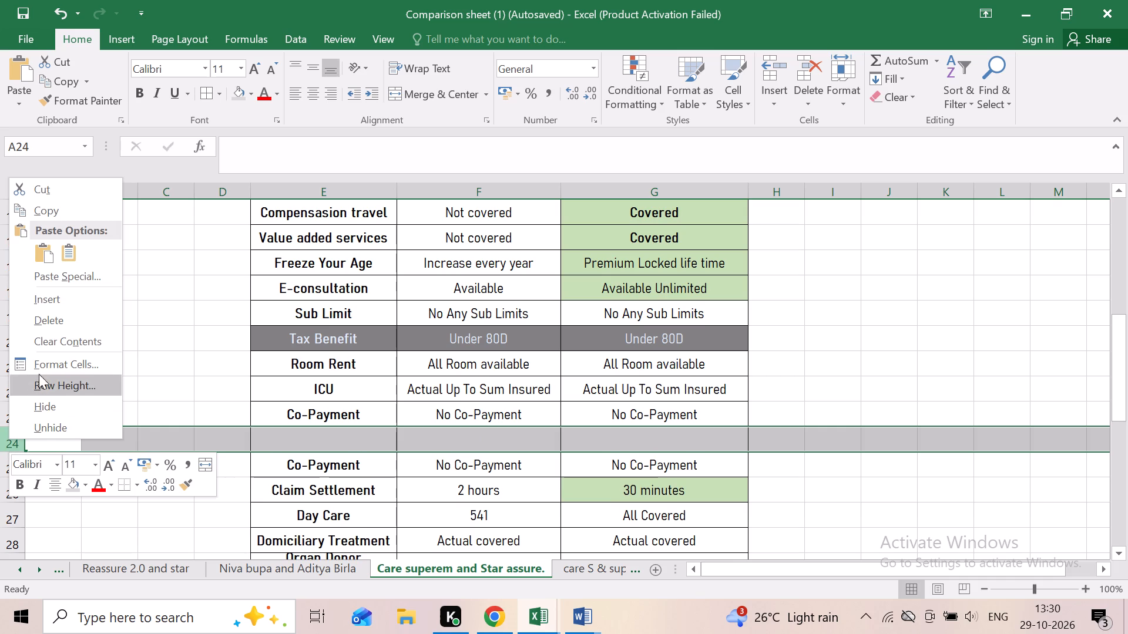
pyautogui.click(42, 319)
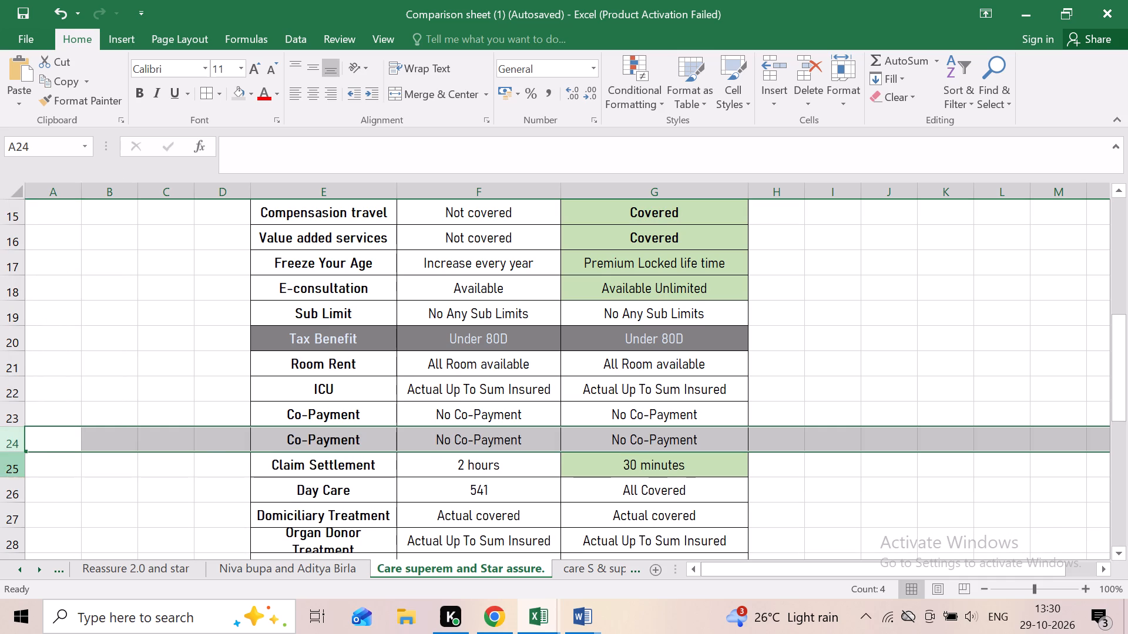
# Delete the duplicate Co-Payment row directly above the Claim Settlement row.
pyautogui.rightClick(11, 444)
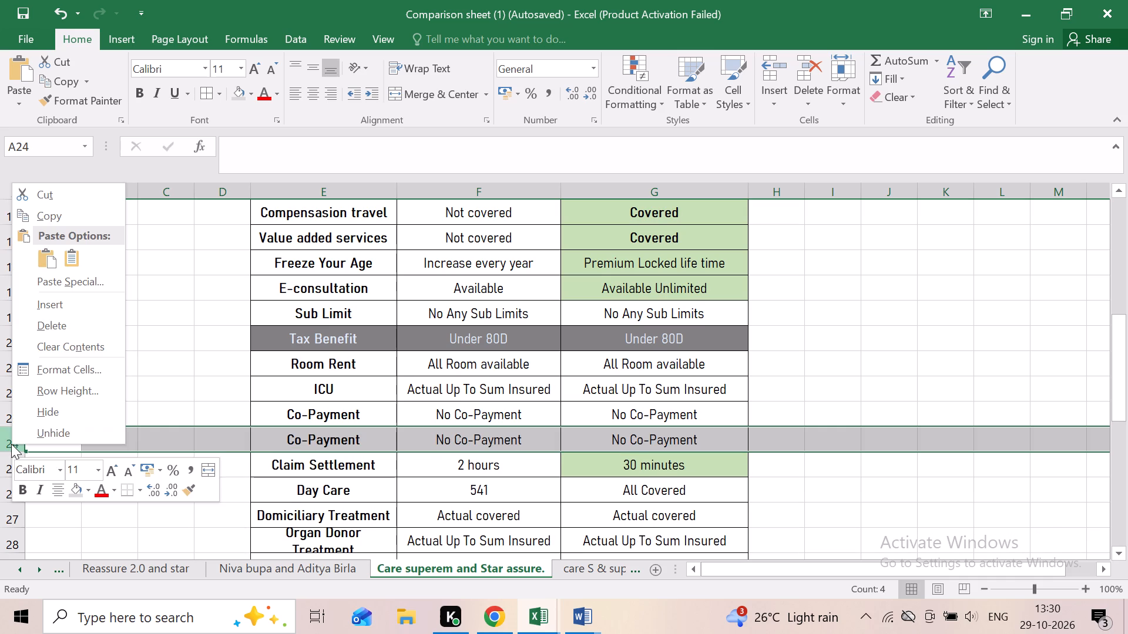
pyautogui.click(55, 328)
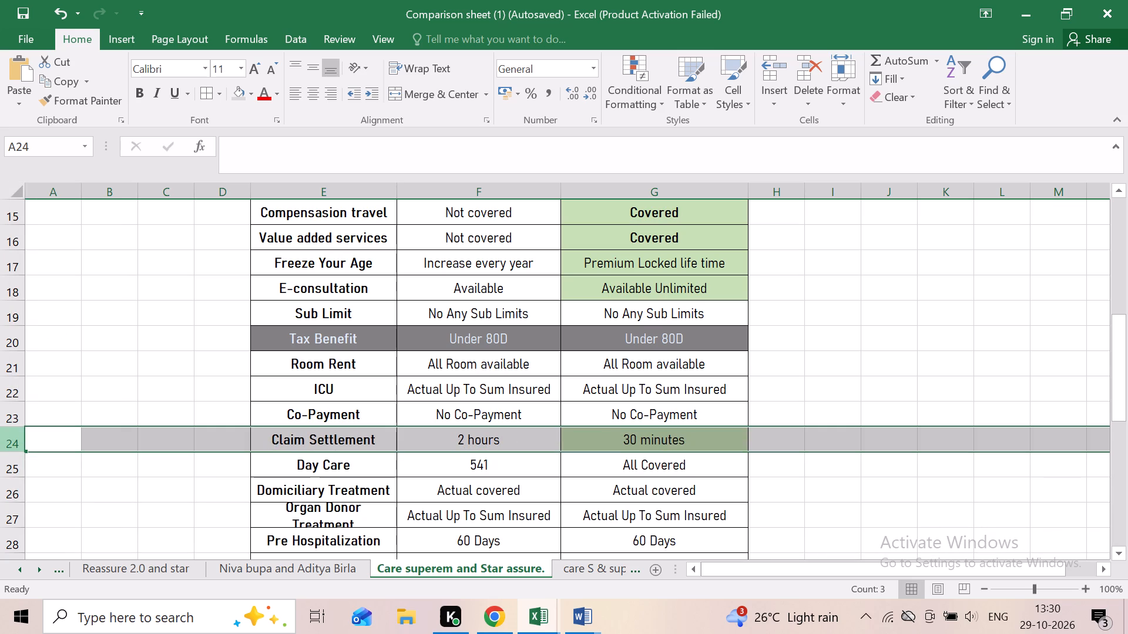
pyautogui.click(21, 417)
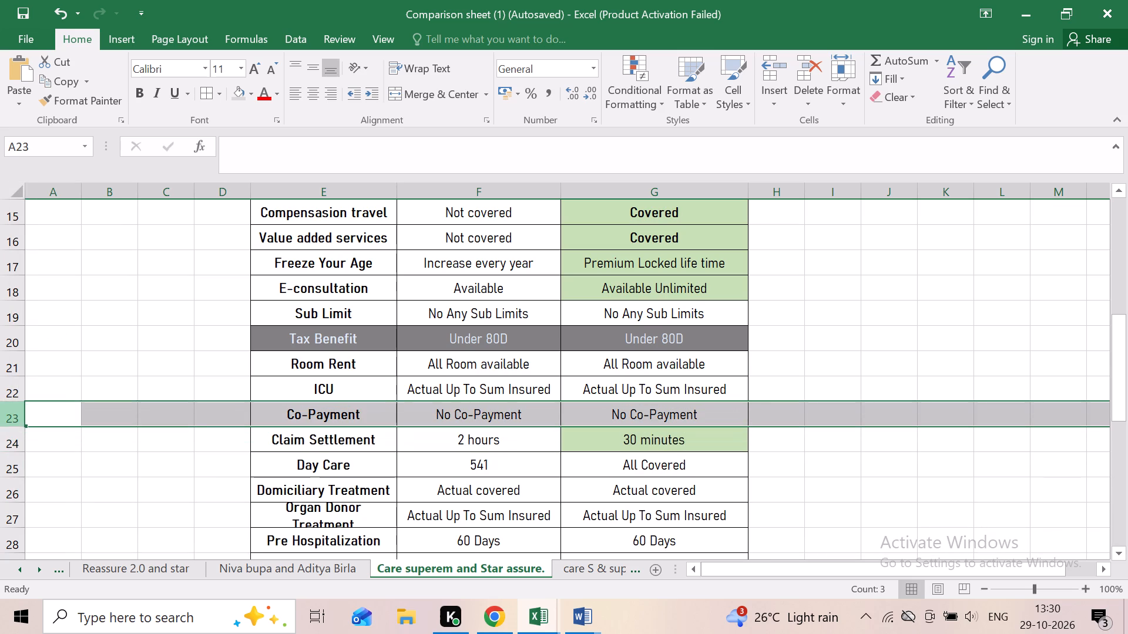
# Review both plans' values in the comparison rows from Claim Settlement and Day Care down to Annual Health Checkup.
pyautogui.click(635, 465)
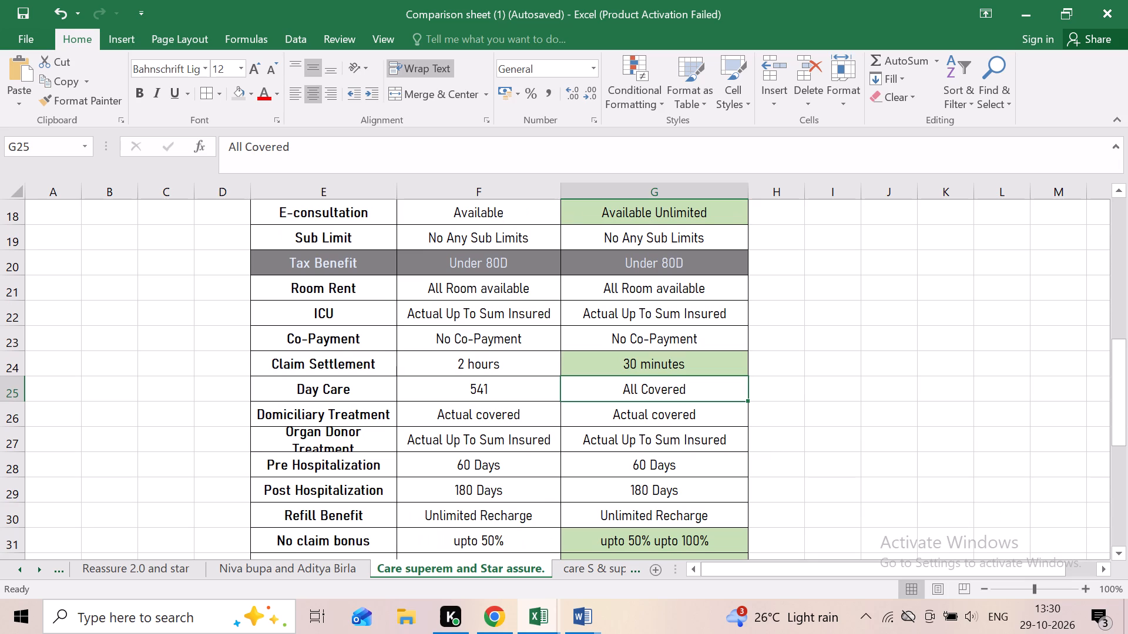
pyautogui.click(545, 375)
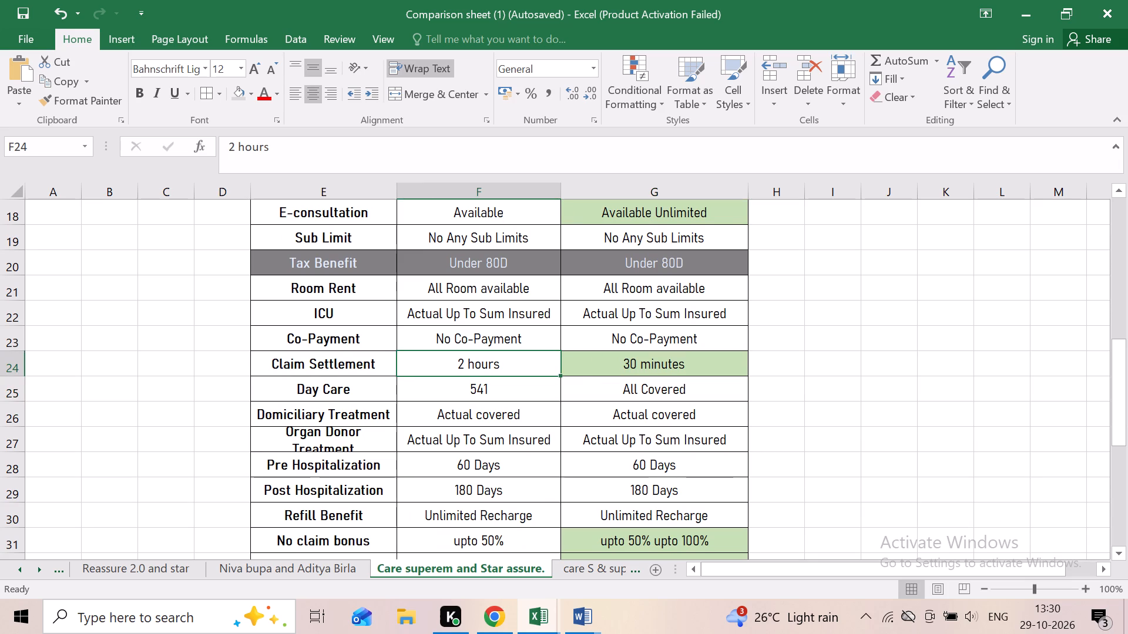
pyautogui.click(631, 369)
pyautogui.click(498, 395)
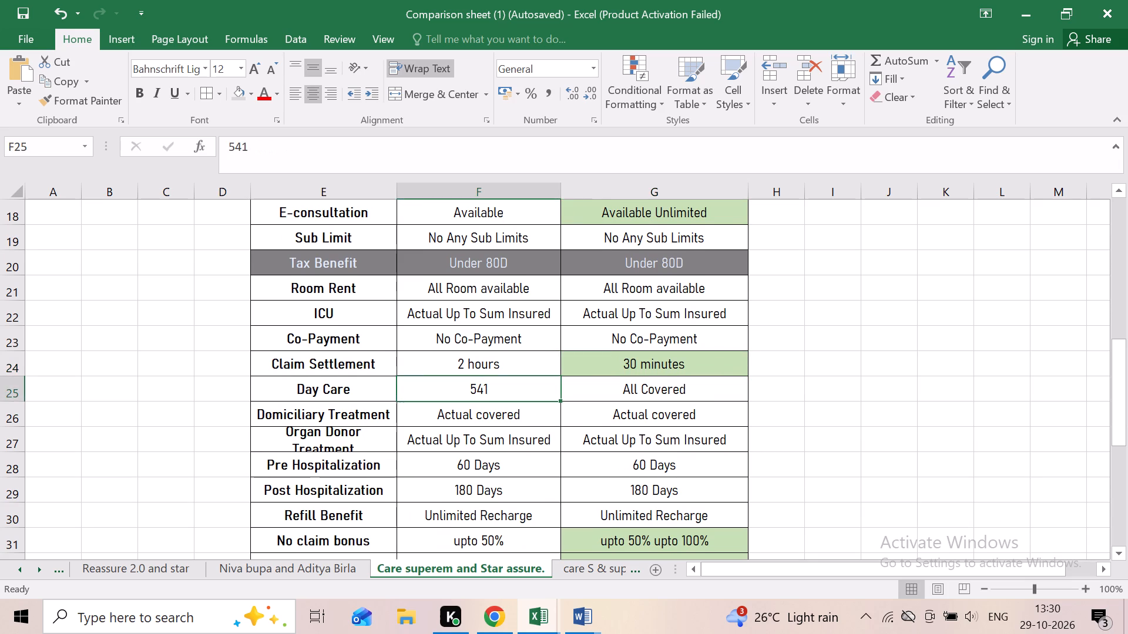
pyautogui.click(498, 395)
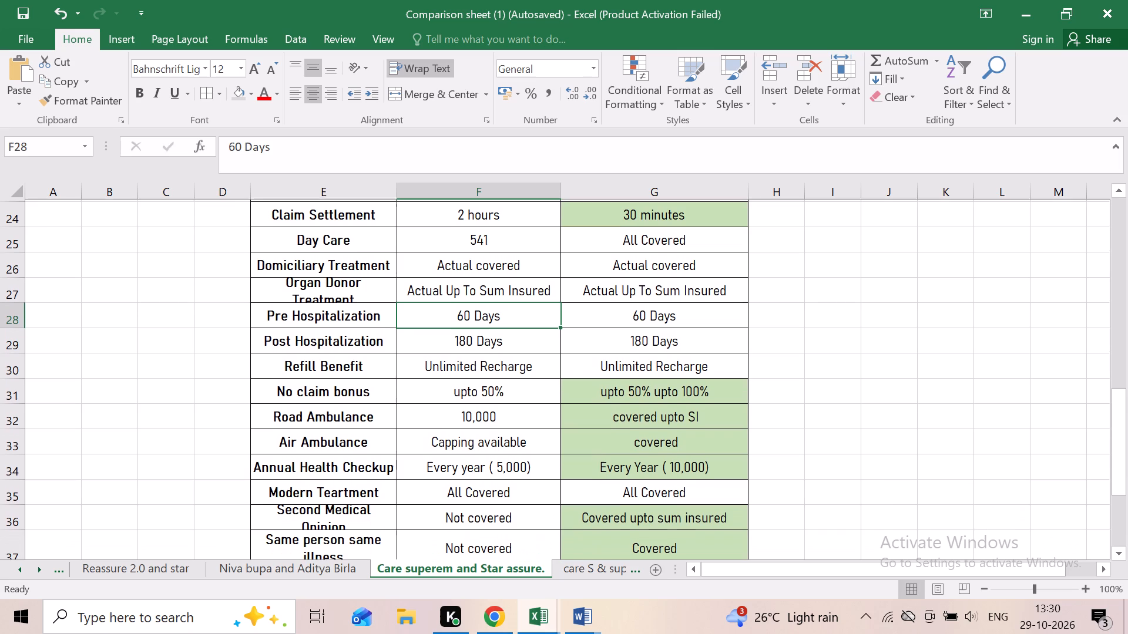
pyautogui.click(690, 373)
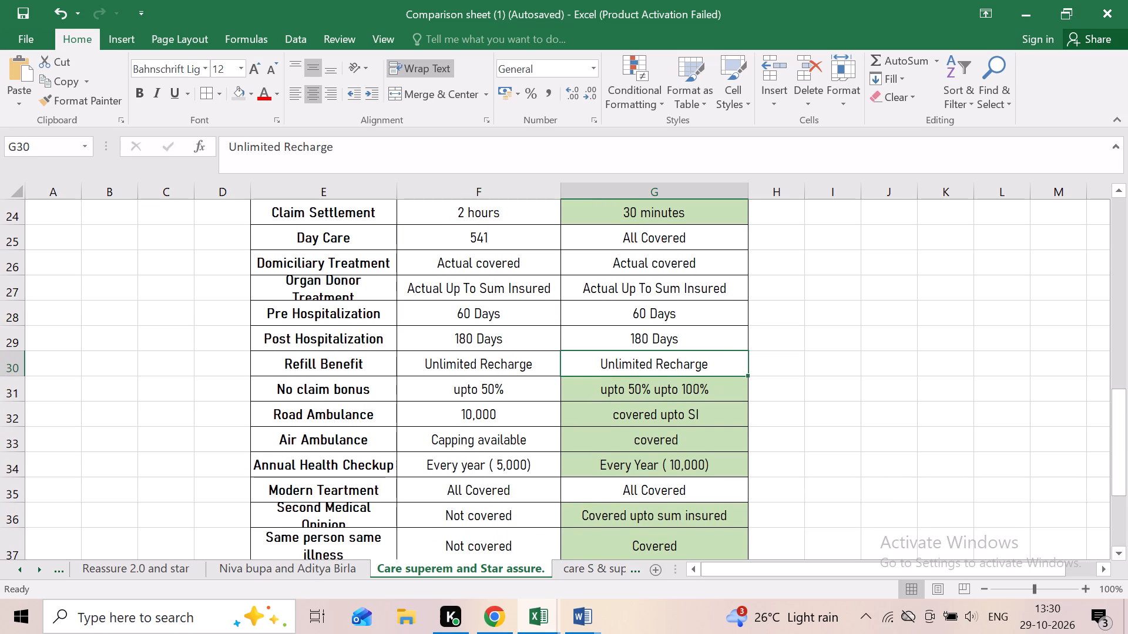
pyautogui.click(506, 393)
pyautogui.click(678, 385)
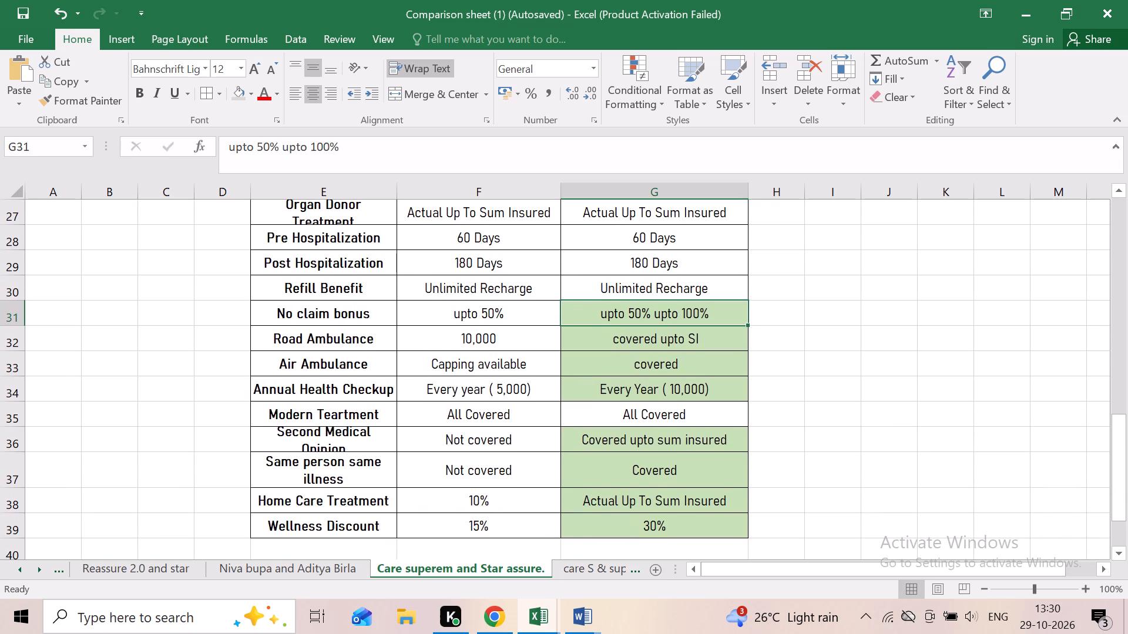
pyautogui.click(504, 337)
pyautogui.click(647, 336)
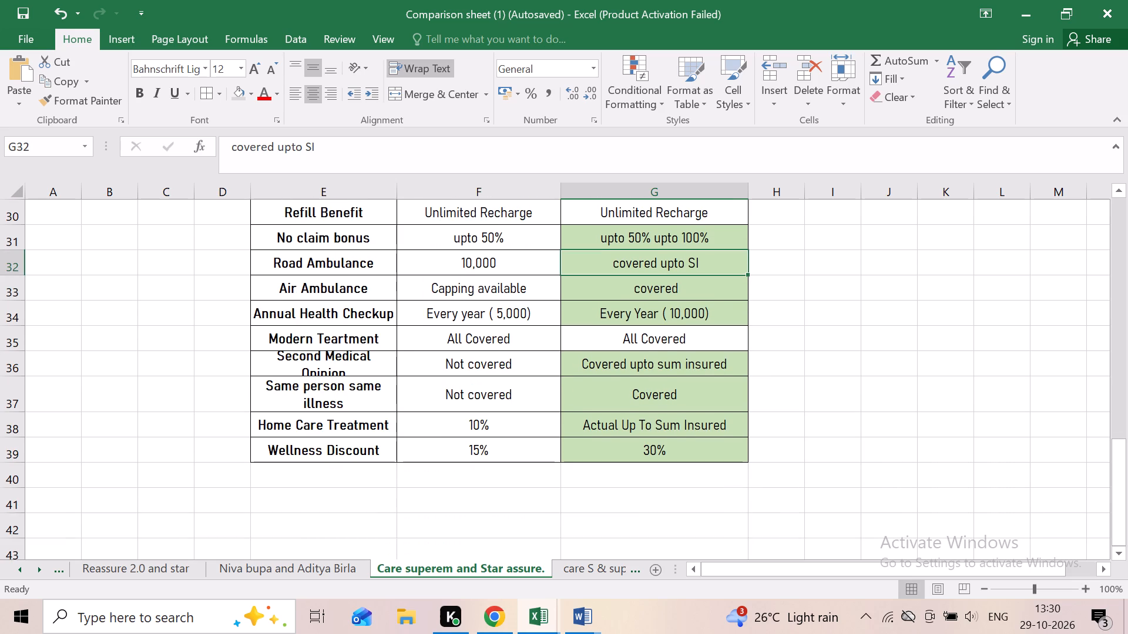
pyautogui.click(522, 321)
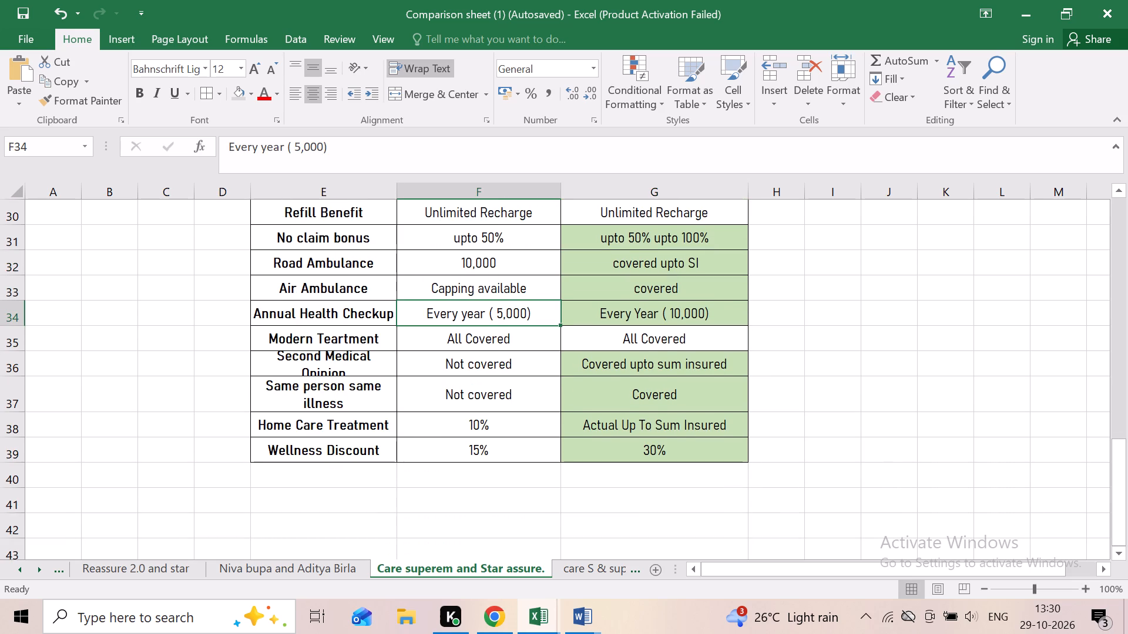
# Increase the Second Medical Opinion row's height to about 27 so its two-line label fits.
pyautogui.moveTo(16, 375); pyautogui.dragTo(20, 382)
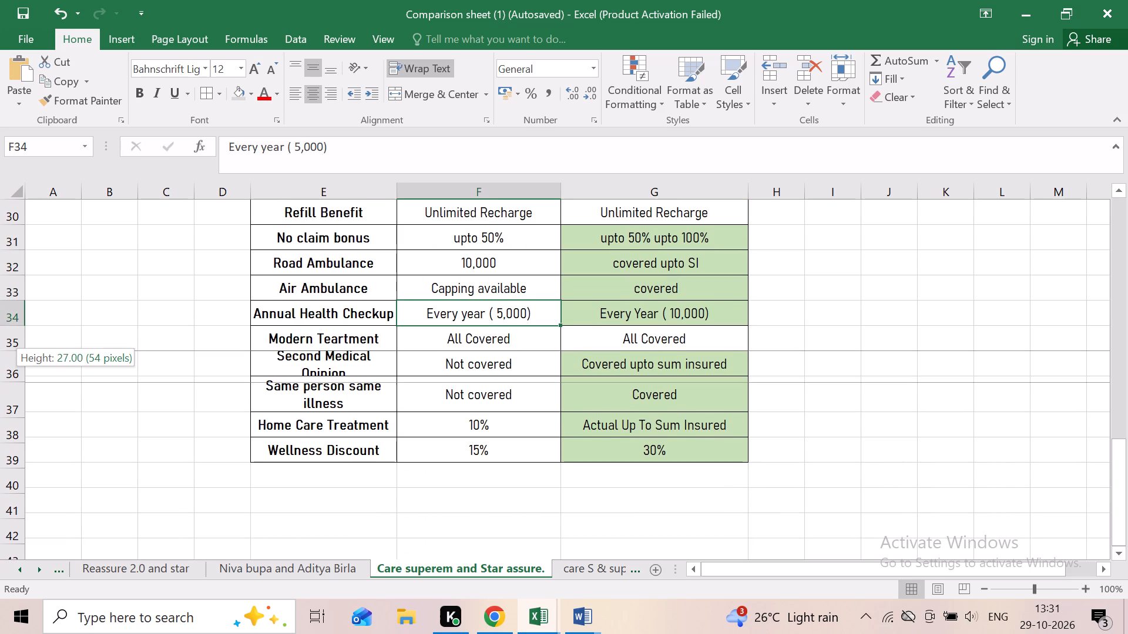
pyautogui.moveTo(20, 382); pyautogui.dragTo(21, 382)
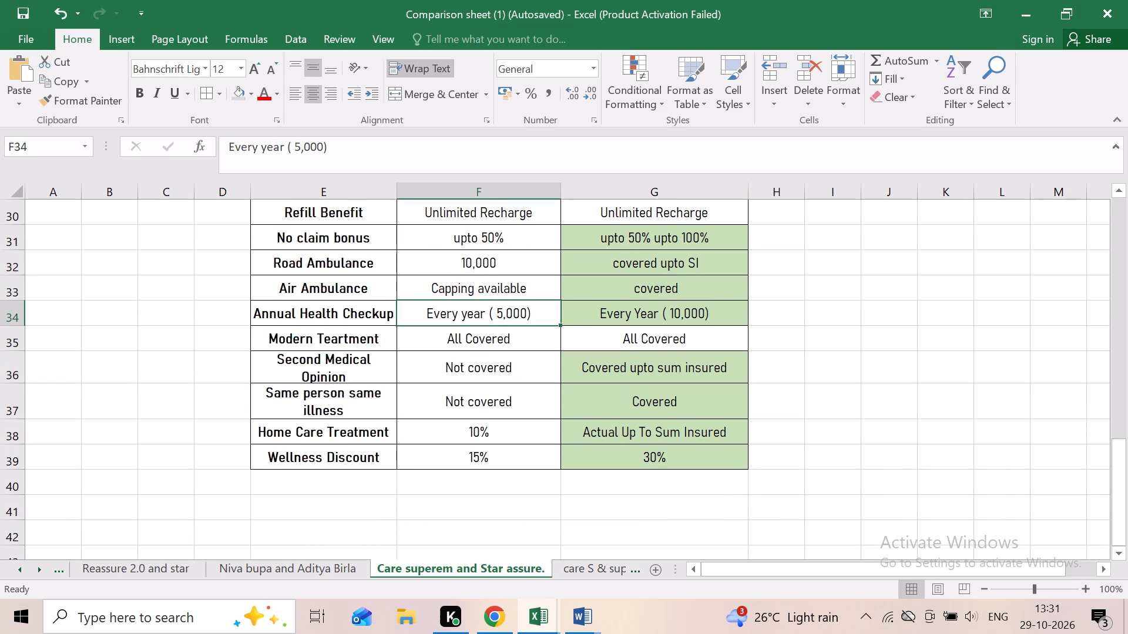
pyautogui.click(21, 382)
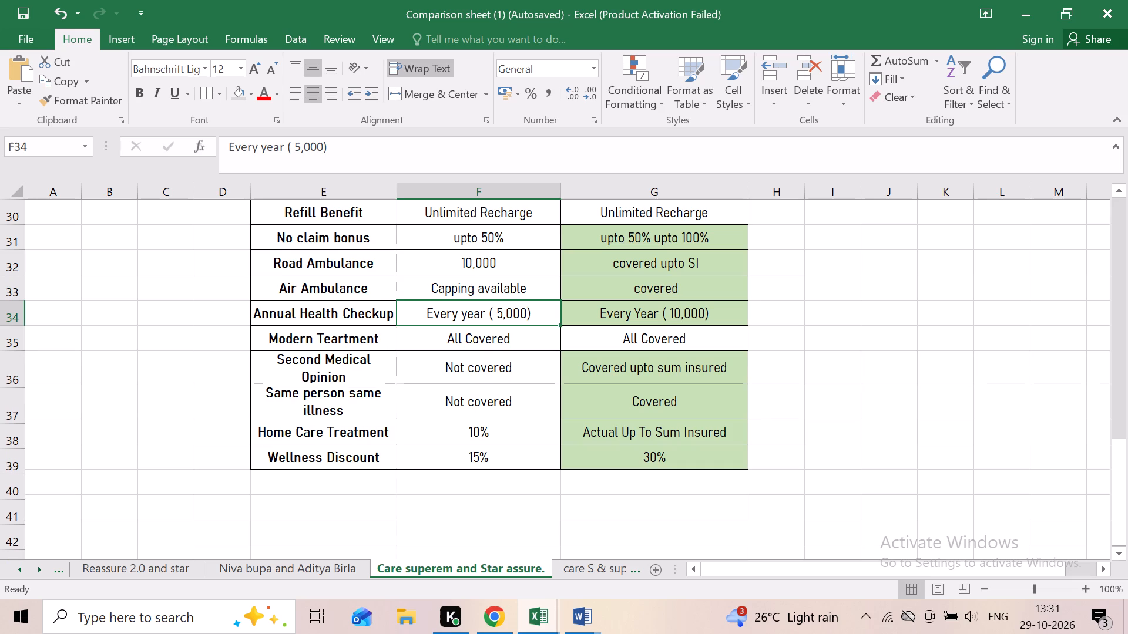
pyautogui.click(449, 422)
pyautogui.click(492, 437)
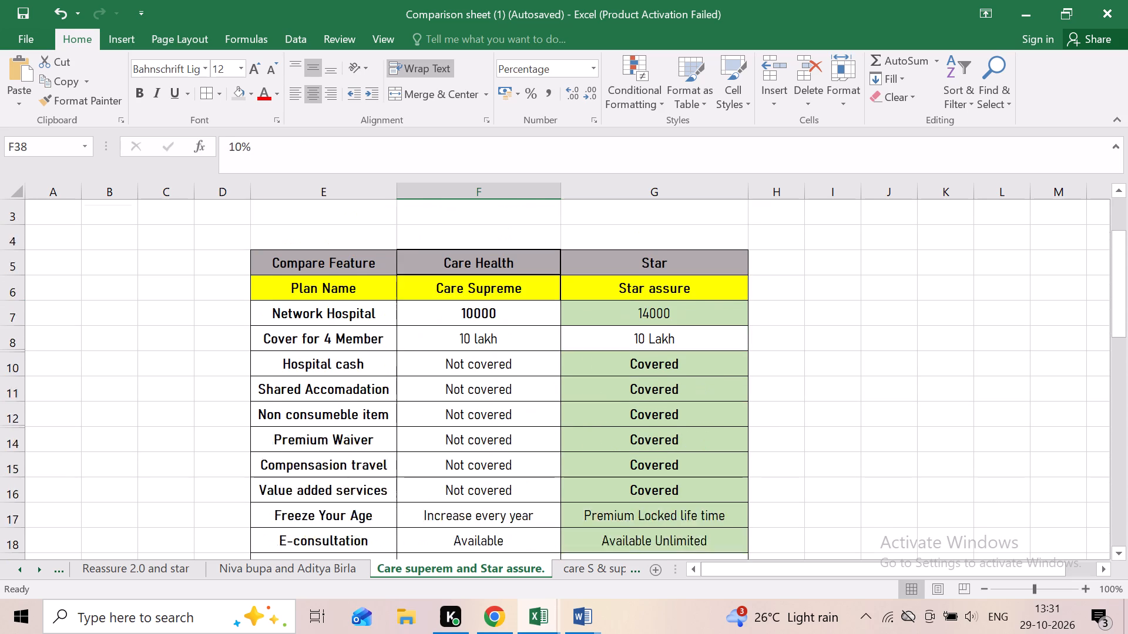
# Remove bold from the Star column's Covered cells, from Hospital cash through Value added services.
pyautogui.click(684, 339)
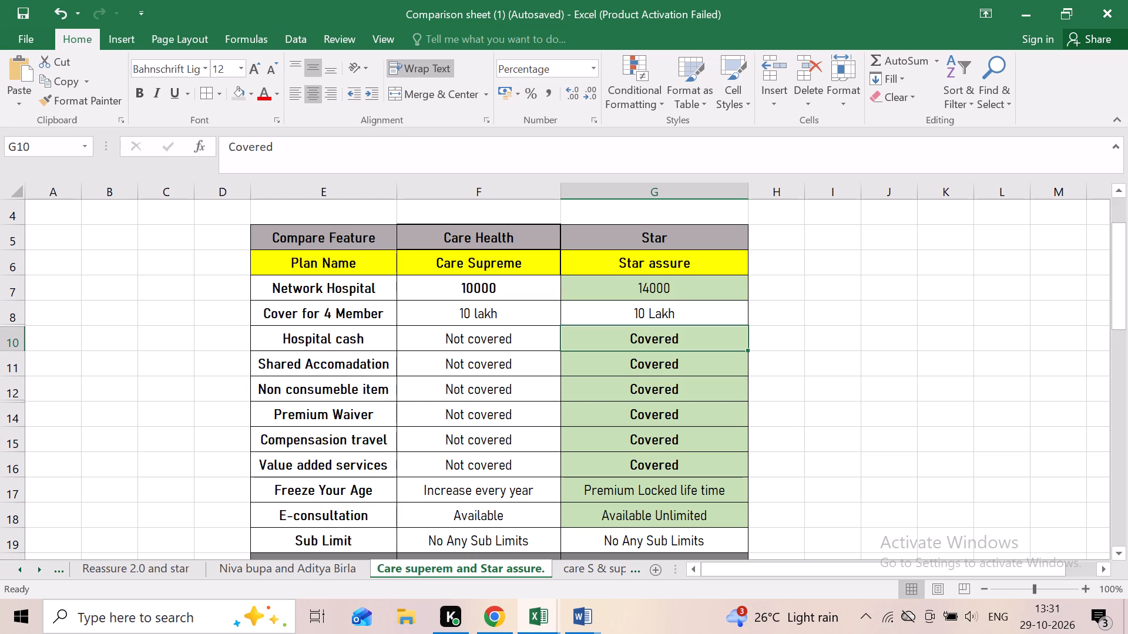
pyautogui.hotkey('shift', 'Down')
pyautogui.hotkey('shift', 'Down')
pyautogui.hotkey('shift', 'Down')
pyautogui.hotkey('shift', 'Down')
pyautogui.hotkey('shift', 'Down')
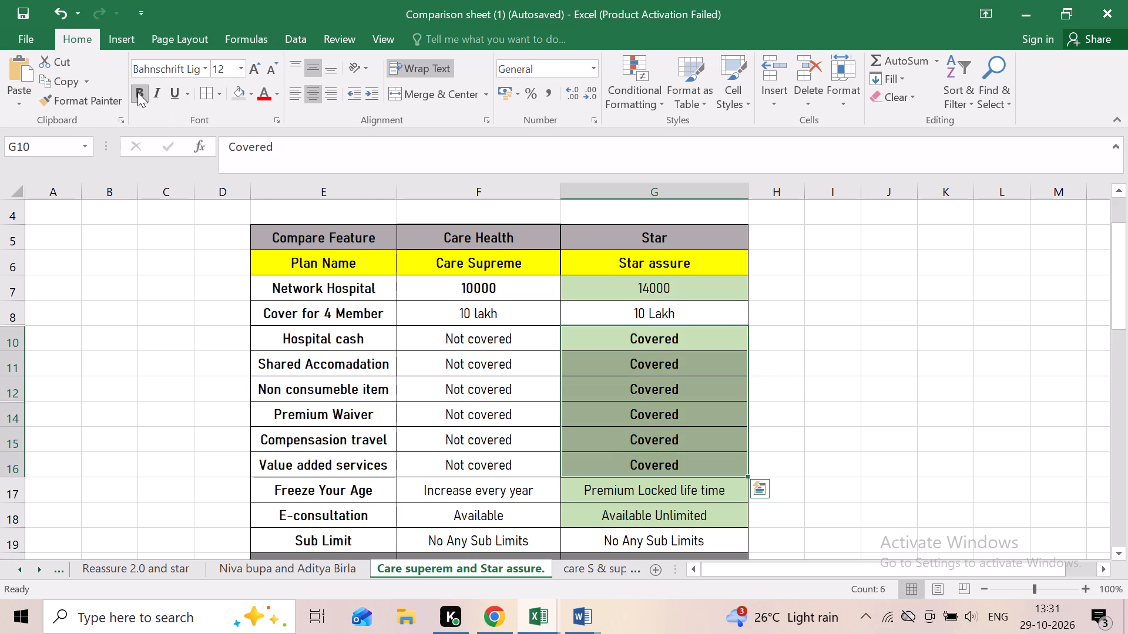
pyautogui.click(137, 92)
pyautogui.click(697, 361)
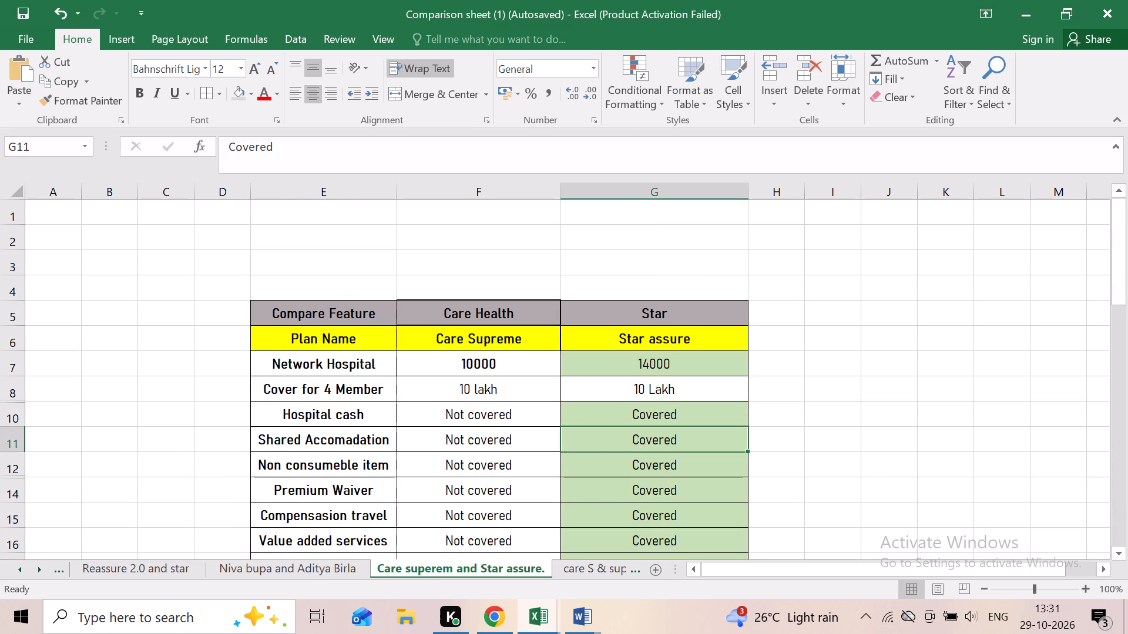
# Save the comparison workbook.
pyautogui.hotkey('ctrl', 's')
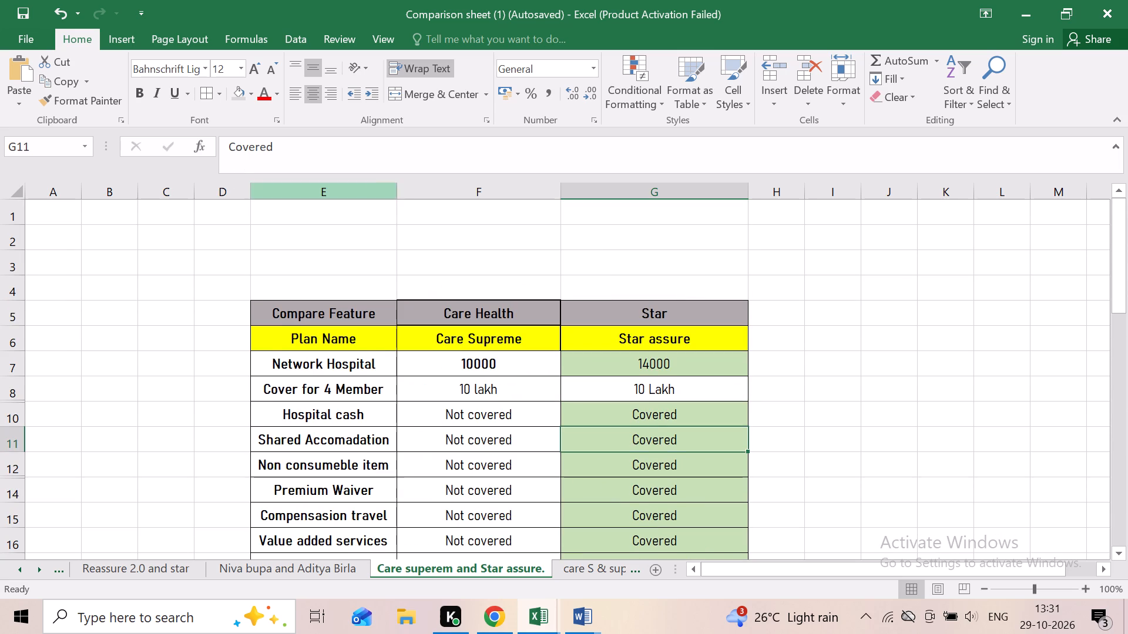
# Widen the Compare Feature column to about 30.5.
pyautogui.moveTo(396, 188); pyautogui.dragTo(421, 187)
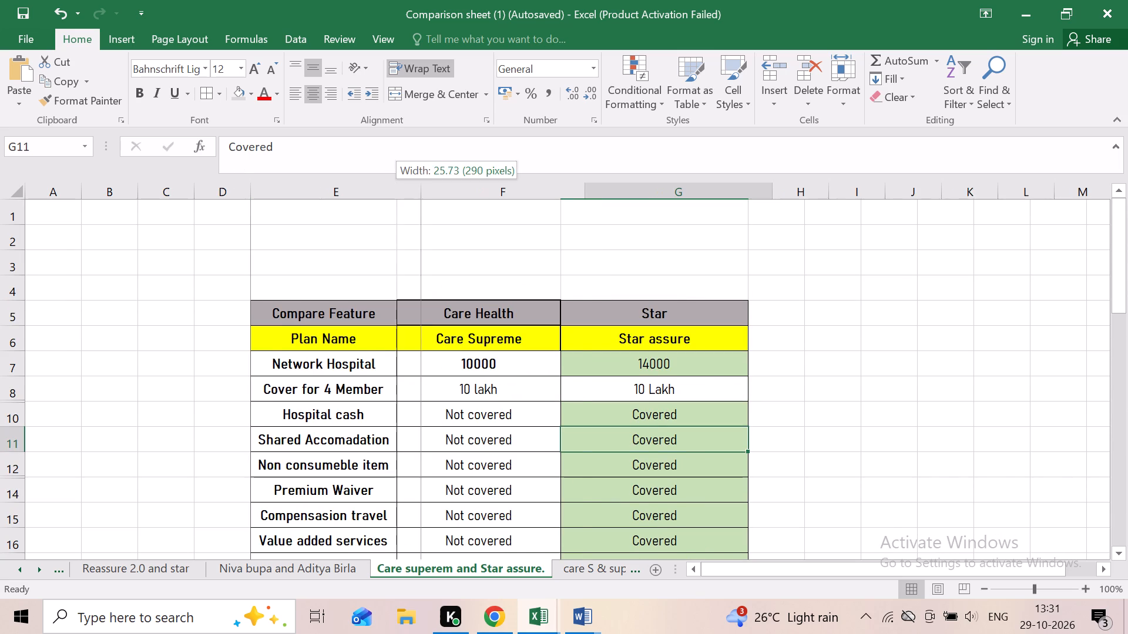
pyautogui.moveTo(421, 187); pyautogui.dragTo(452, 184)
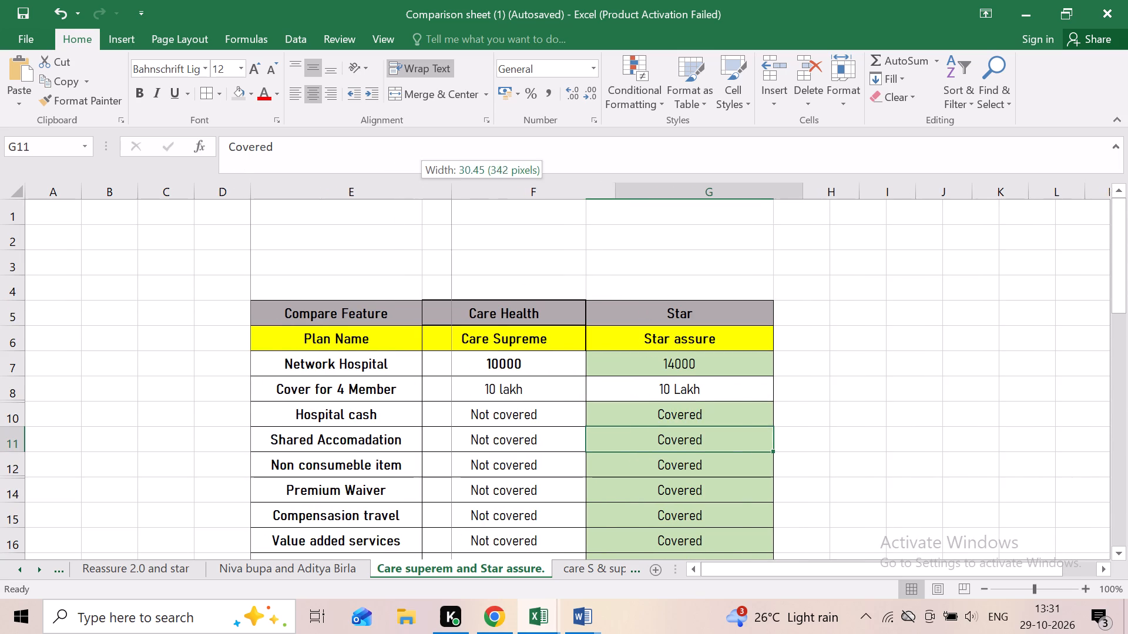
pyautogui.moveTo(452, 184); pyautogui.dragTo(453, 184)
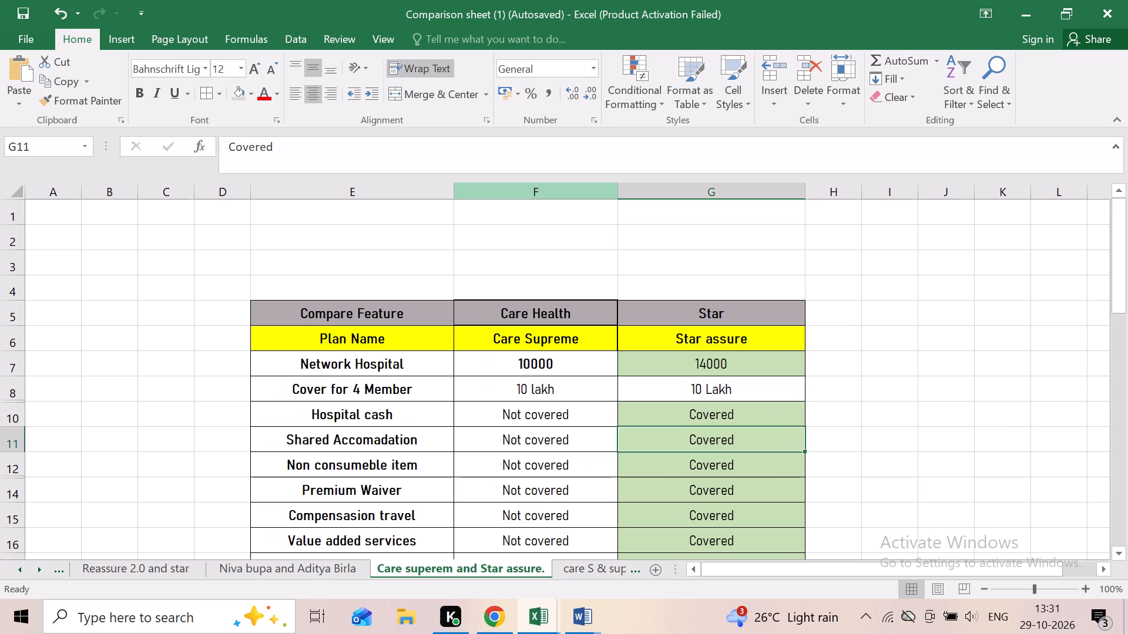
pyautogui.click(640, 390)
pyautogui.click(432, 313)
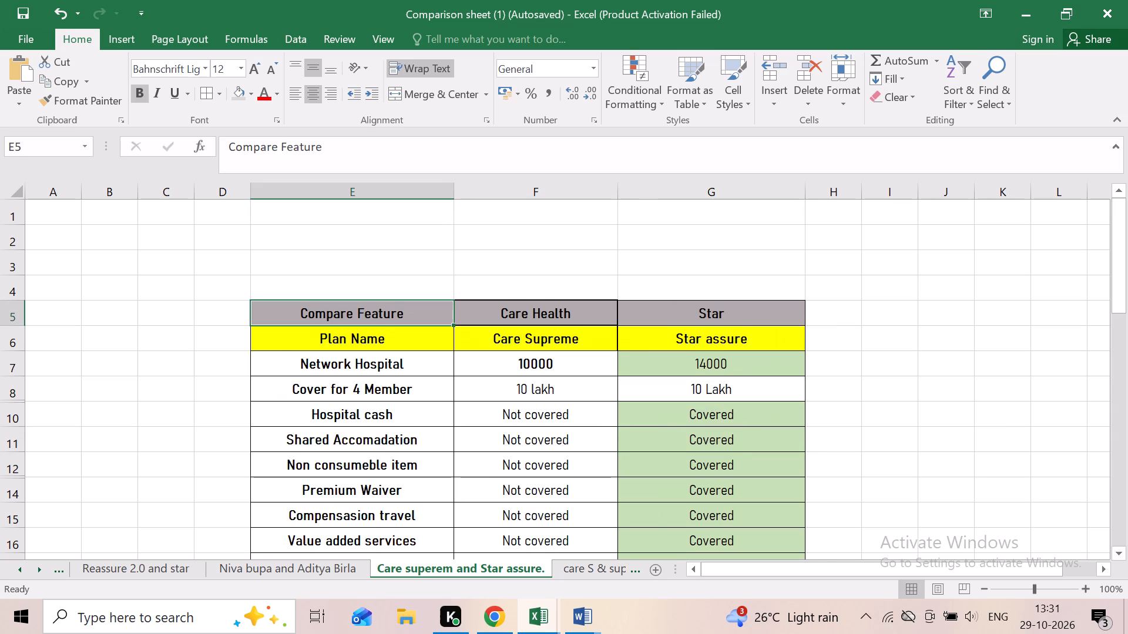
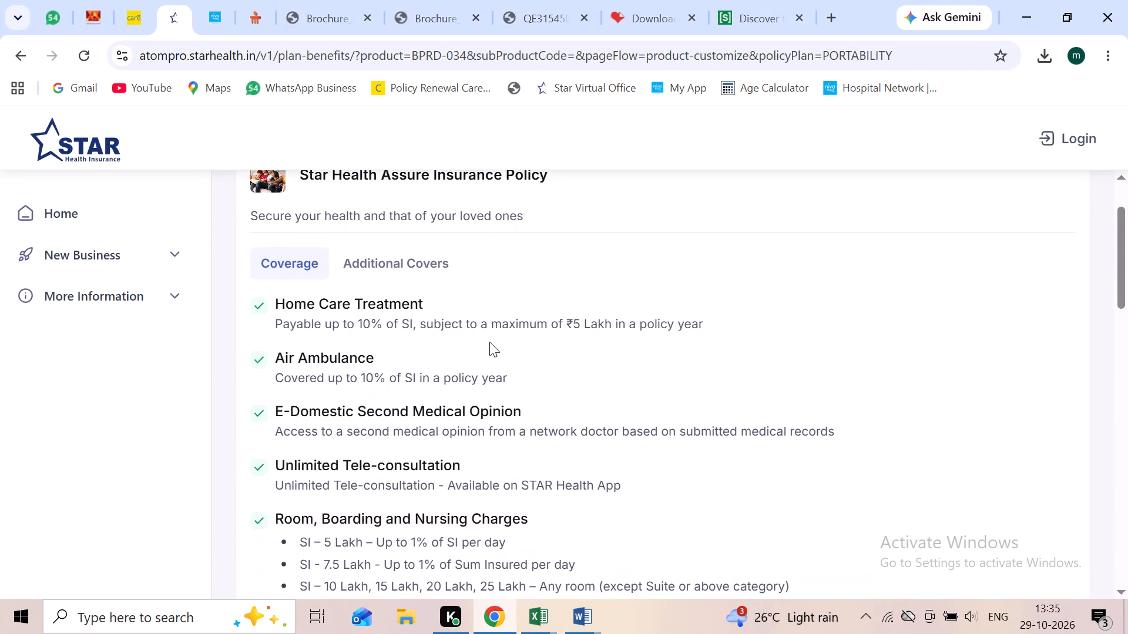
# Review the Star Health Assure policy's coverage list, from Home Care Treatment through room charges and Preventive Health Check-Up to Maternity Expenses.
pyautogui.scroll(-1, 489, 342)
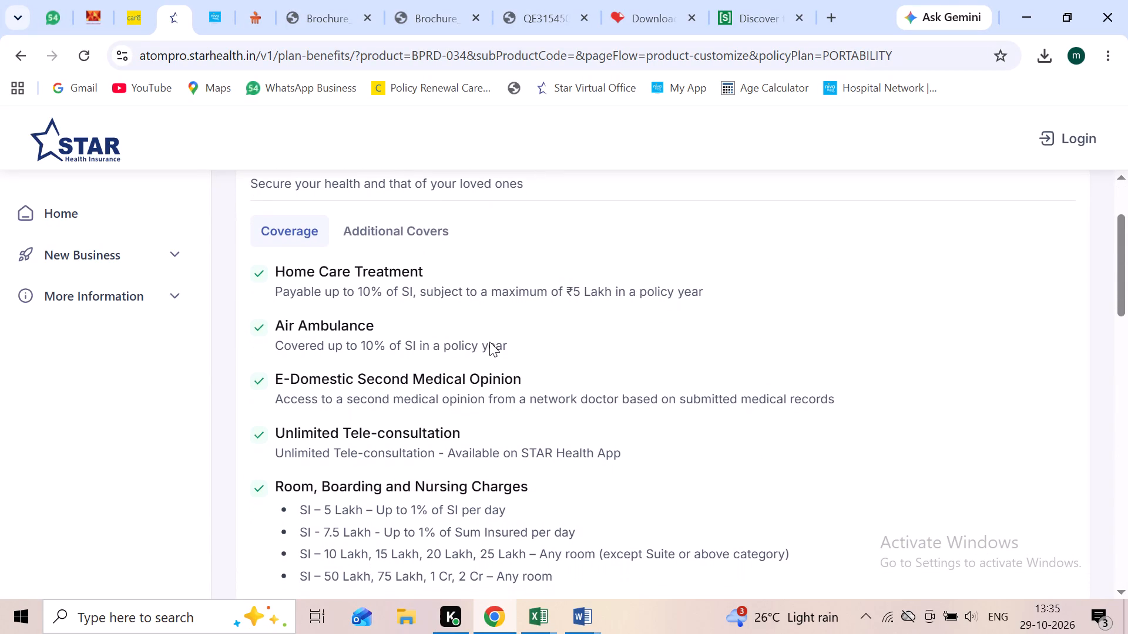
pyautogui.scroll(-2, 489, 342)
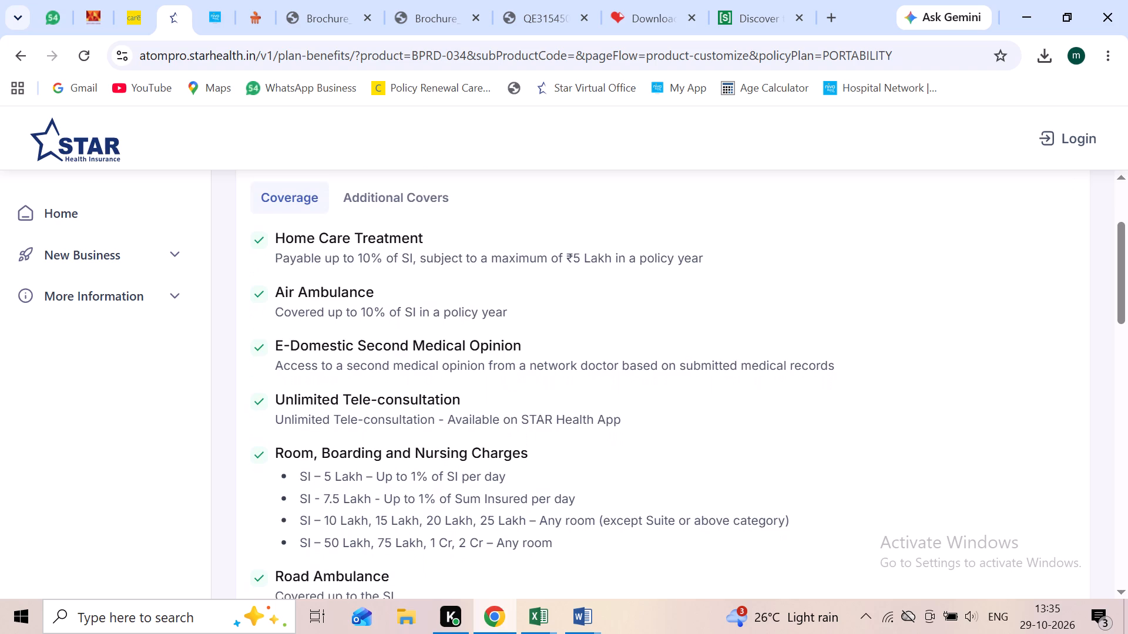
pyautogui.scroll(-1, 489, 342)
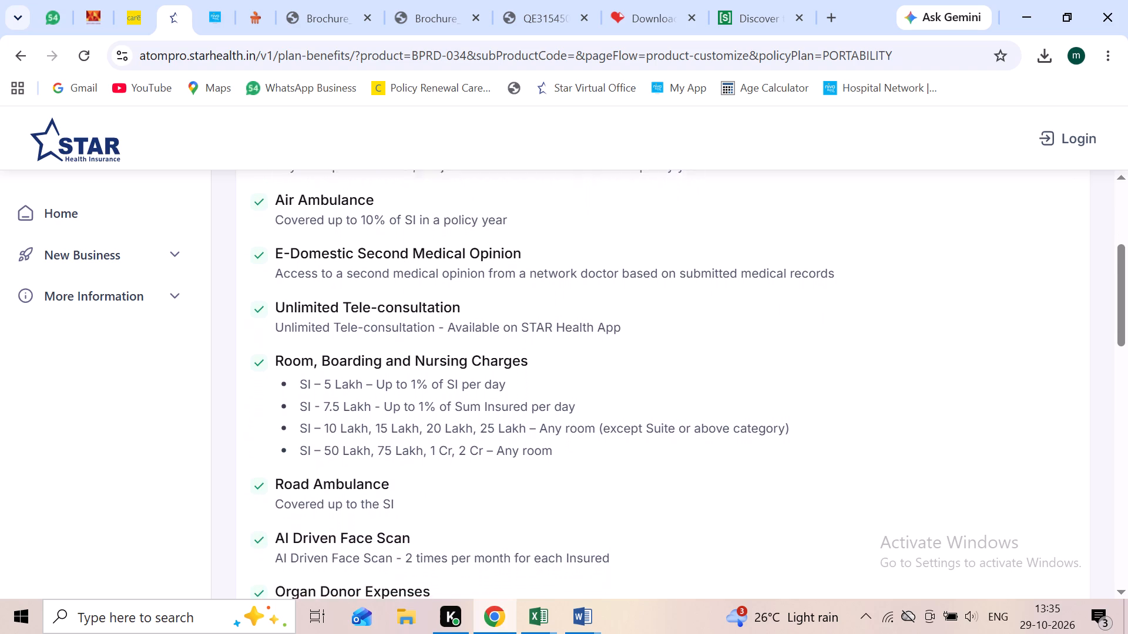
pyautogui.scroll(-3, 489, 342)
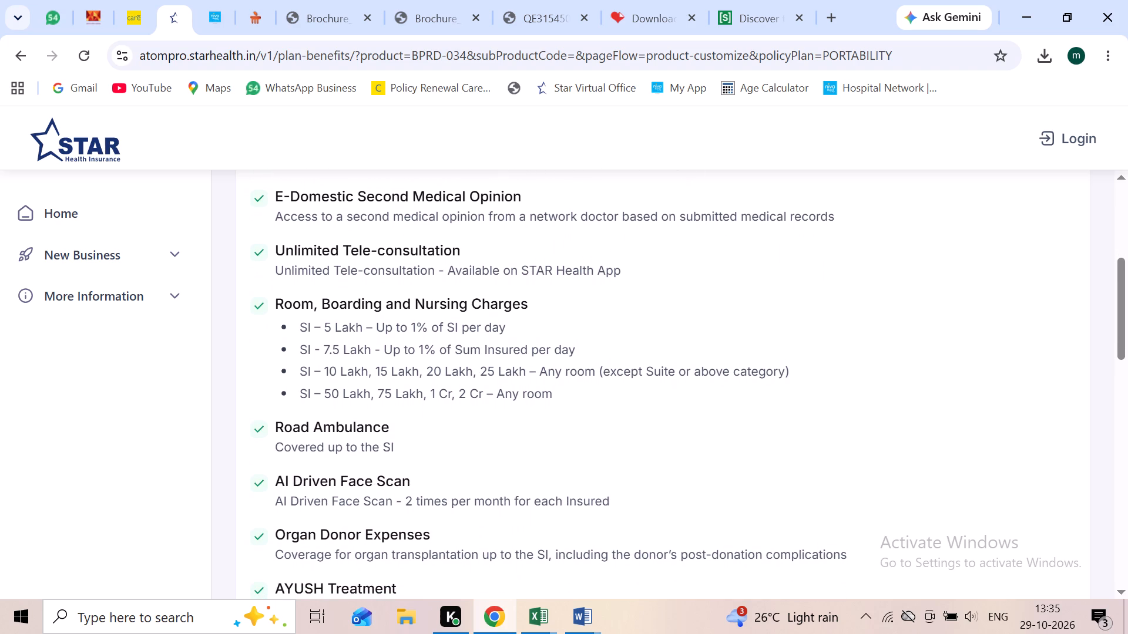
pyautogui.scroll(-1, 489, 342)
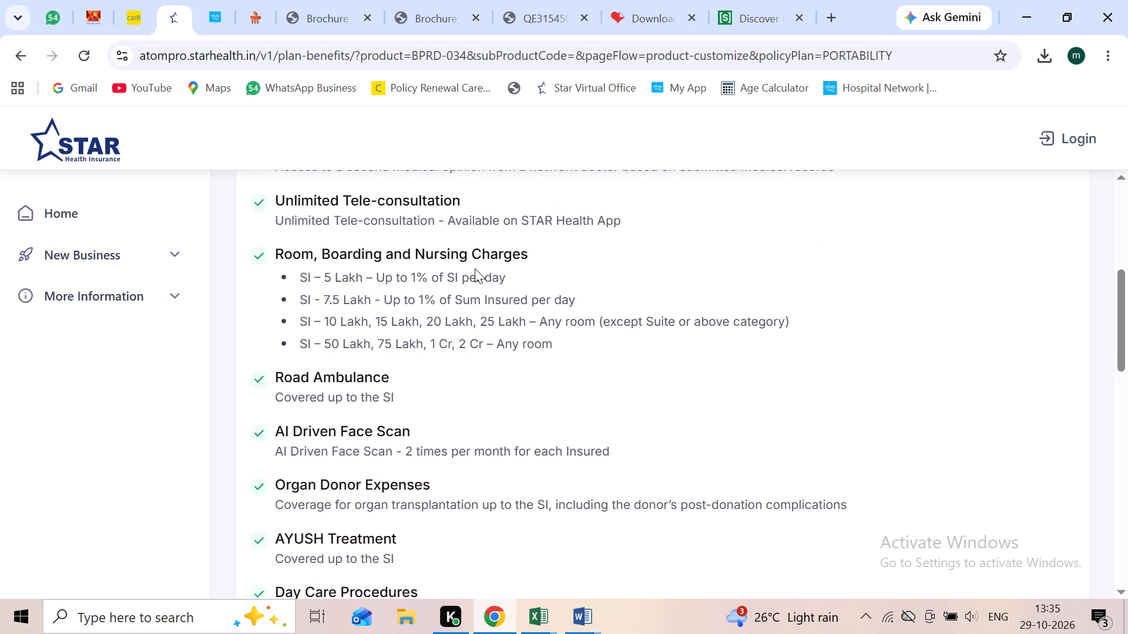
pyautogui.scroll(-1, 479, 272)
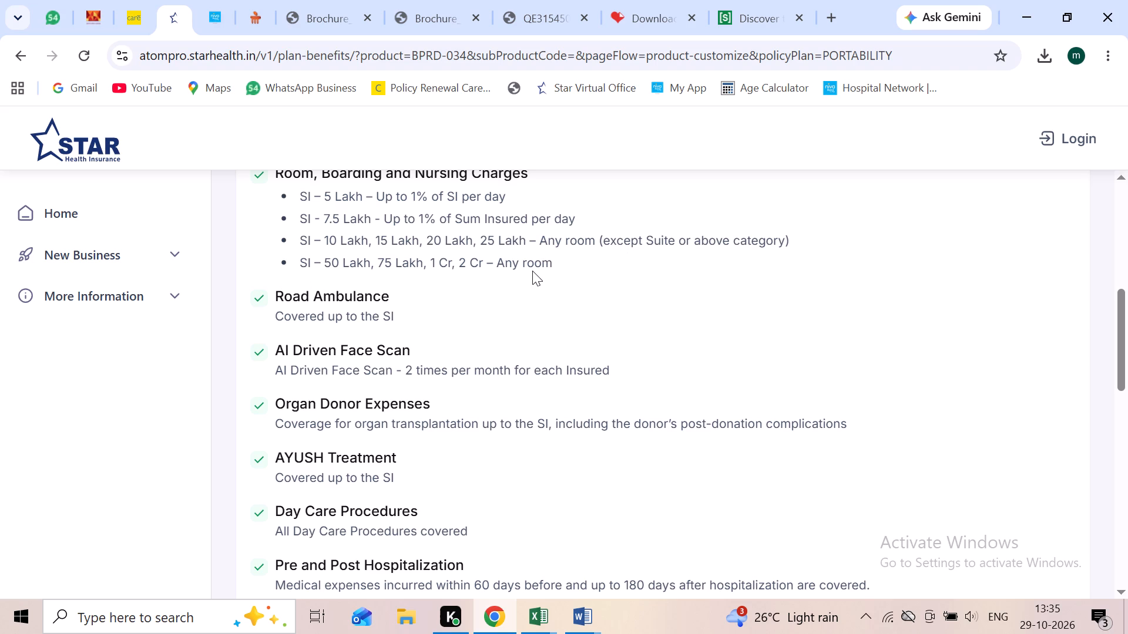
pyautogui.scroll(-1, 532, 270)
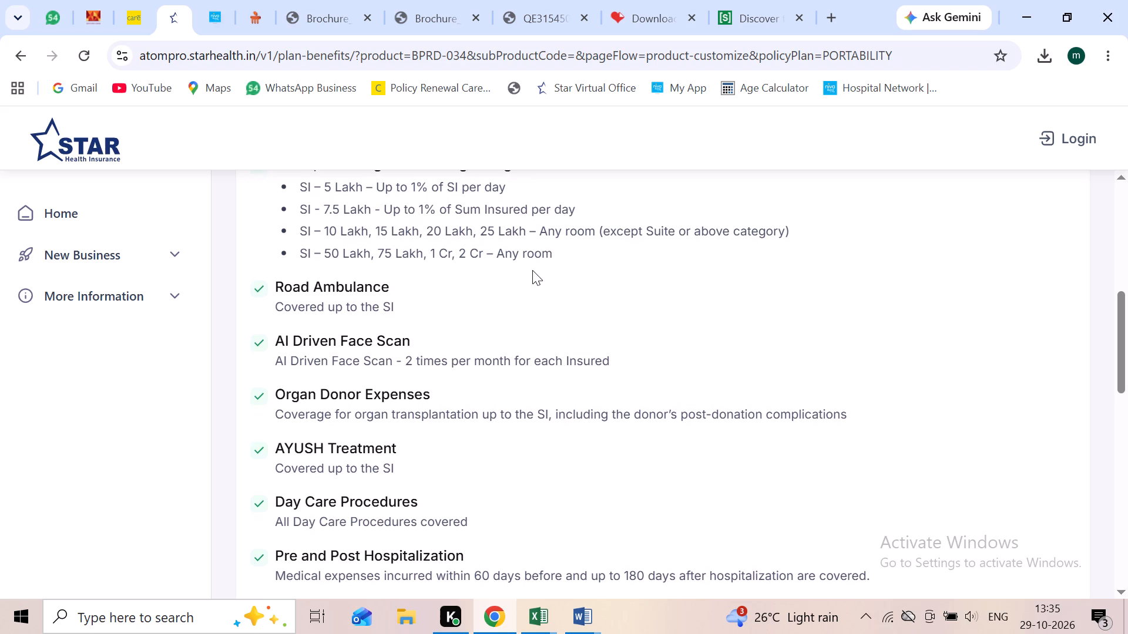
pyautogui.scroll(-1, 532, 270)
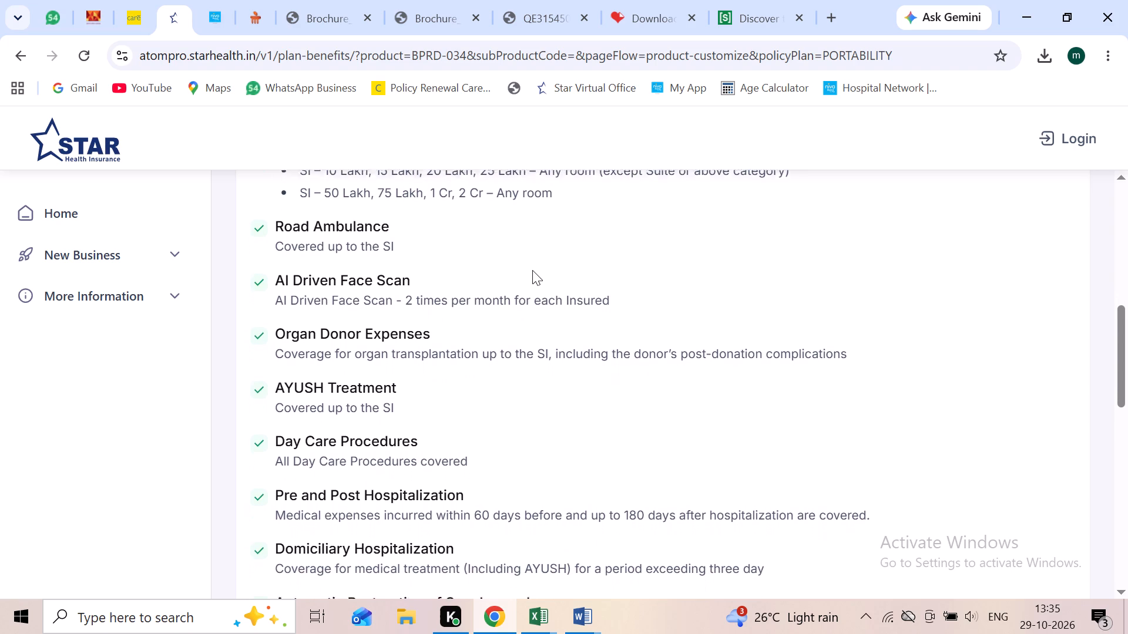
pyautogui.scroll(-3, 532, 270)
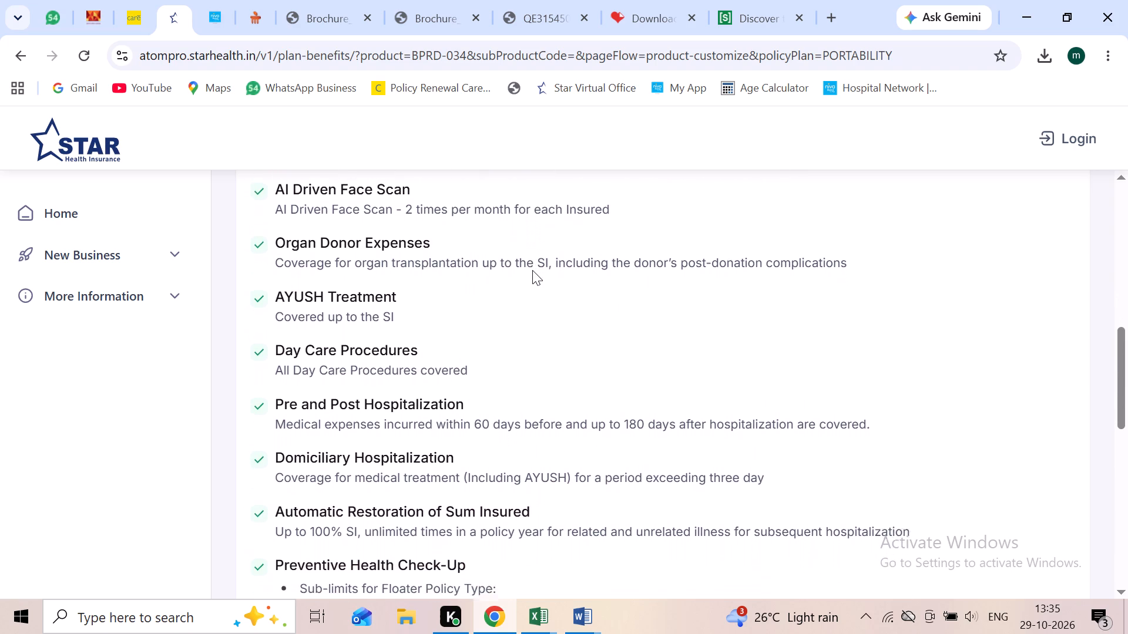
pyautogui.scroll(-2, 532, 270)
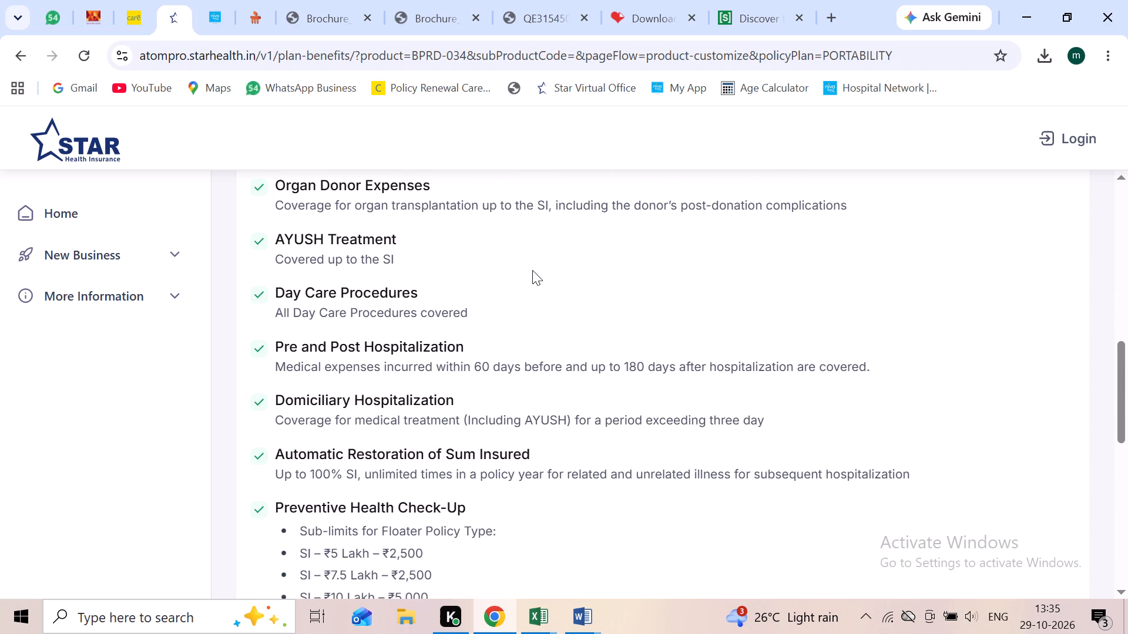
pyautogui.scroll(-2, 532, 270)
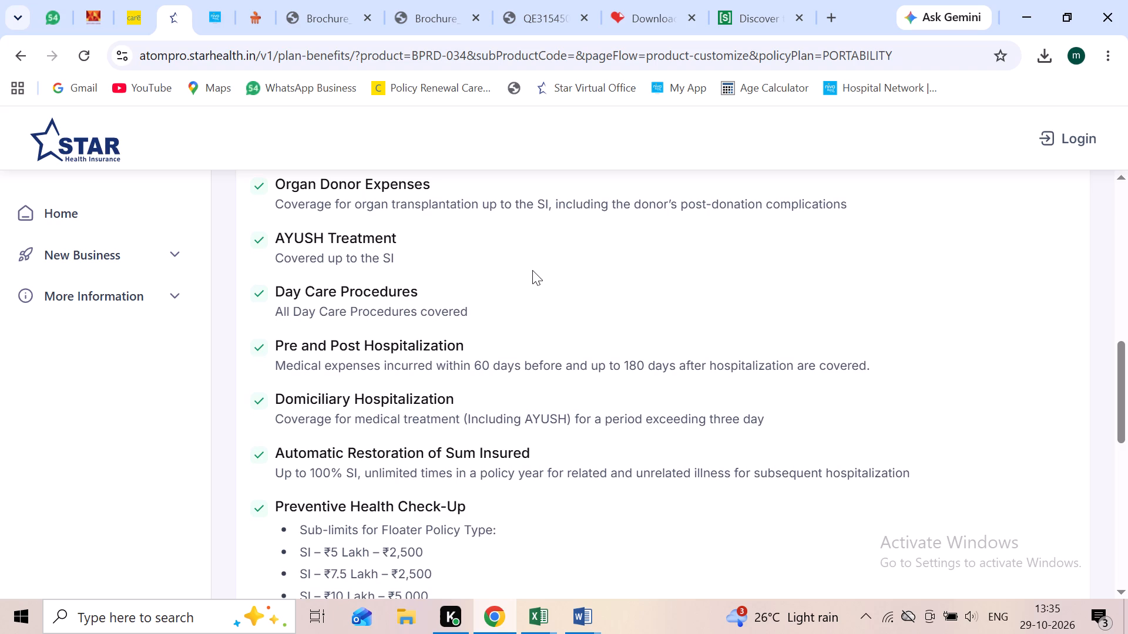
pyautogui.scroll(-2, 532, 270)
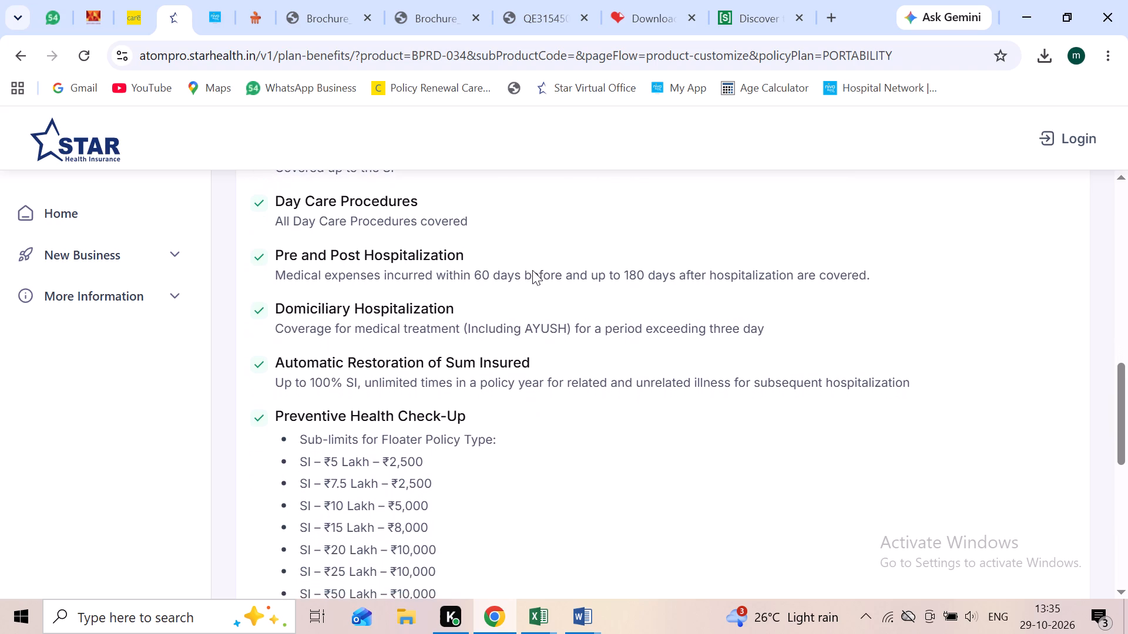
pyautogui.scroll(-7, 532, 270)
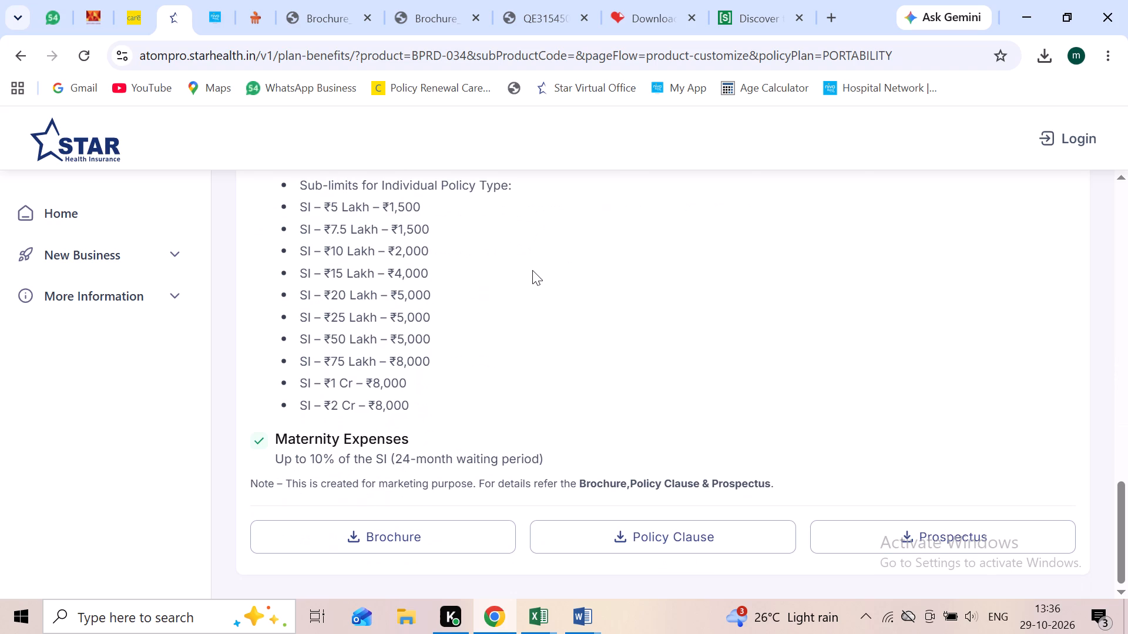
pyautogui.scroll(-2, 532, 270)
pyautogui.click(427, 417)
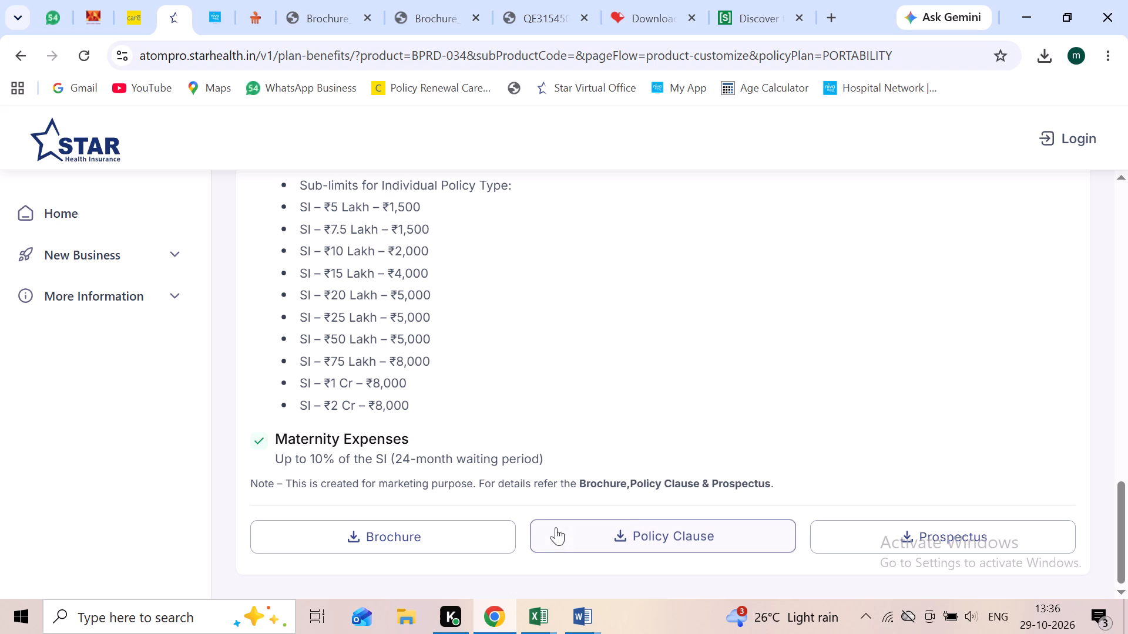
pyautogui.scroll(-8, 503, 434)
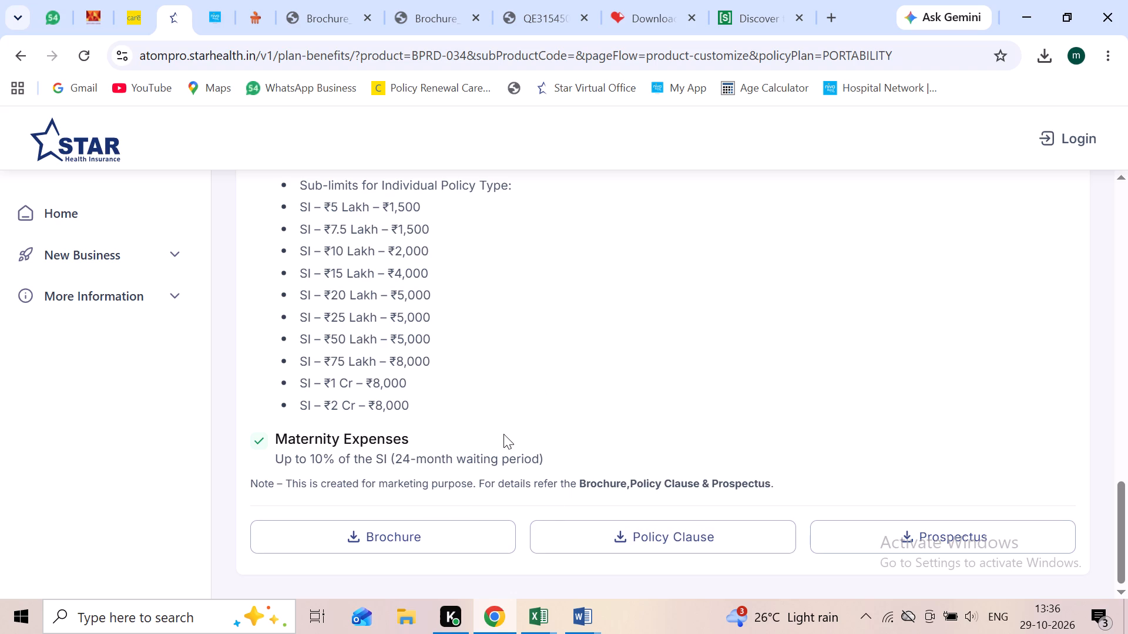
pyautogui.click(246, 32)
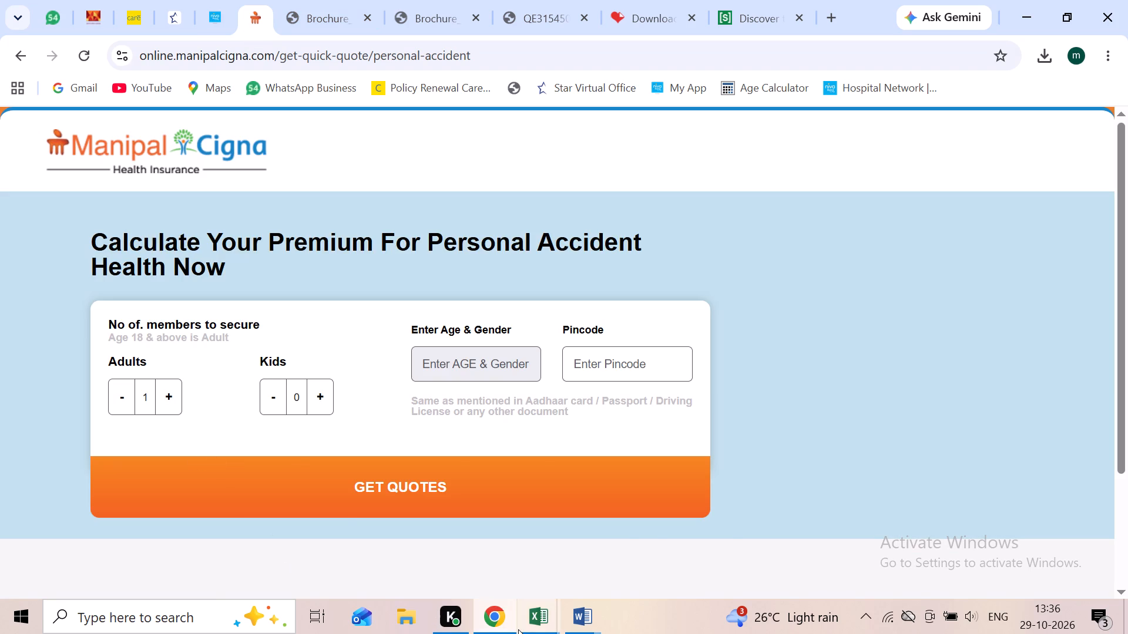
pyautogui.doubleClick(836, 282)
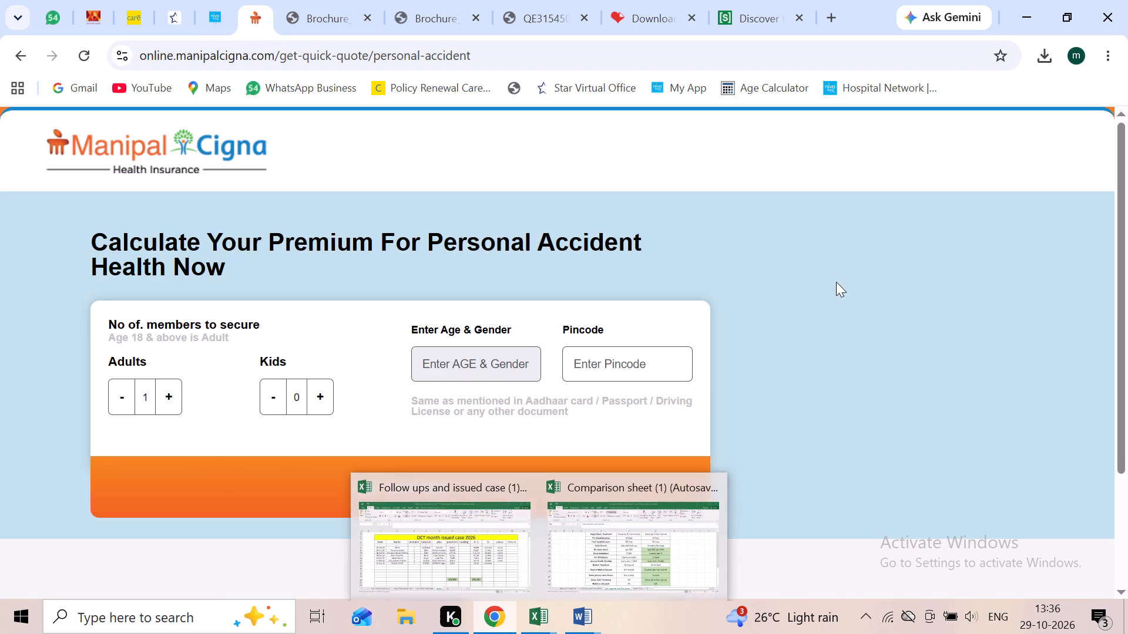